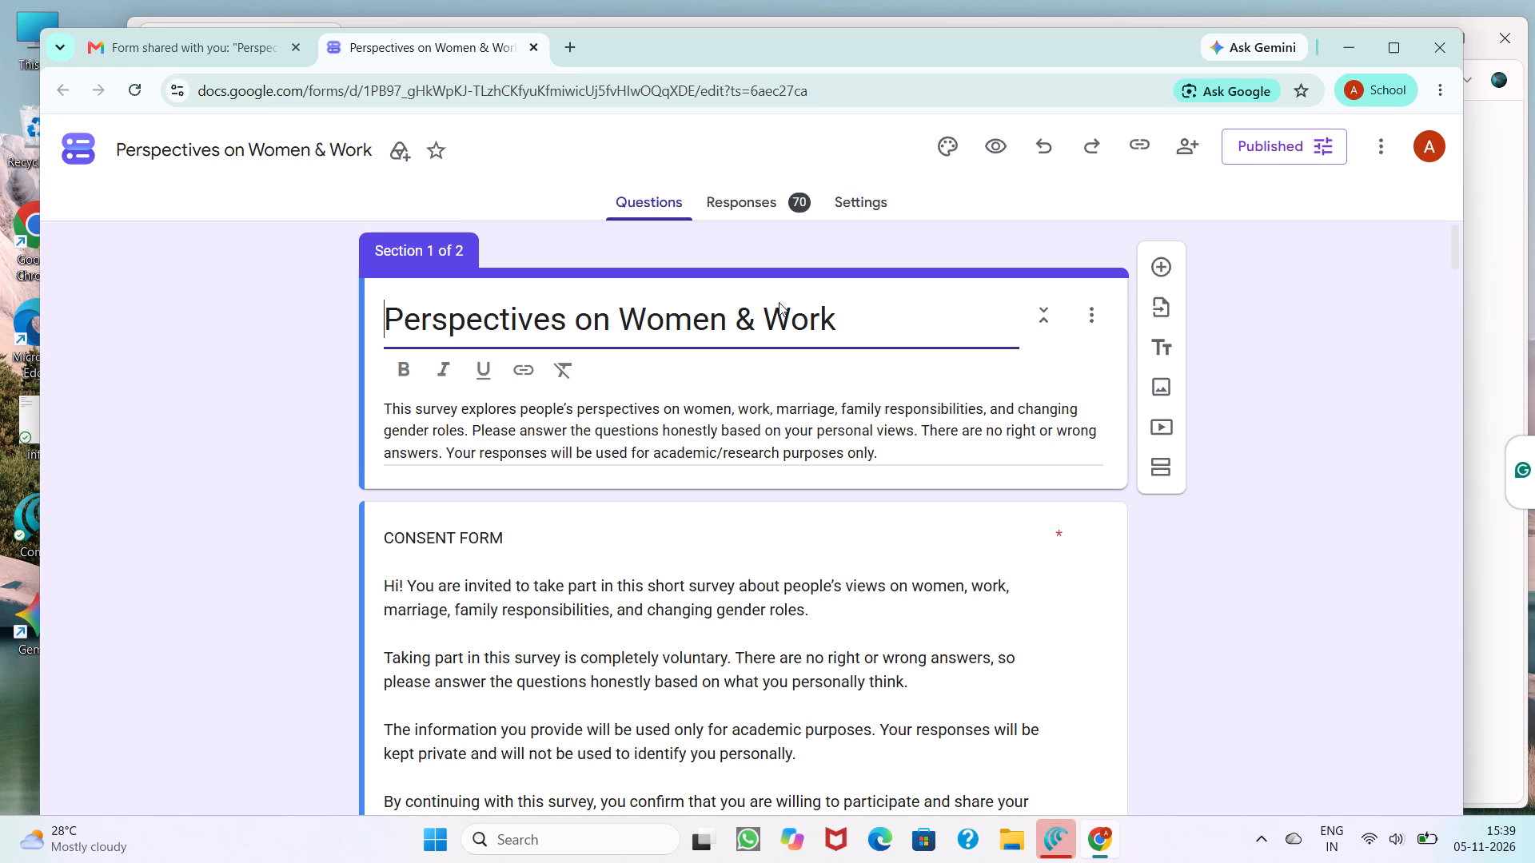
Review the consent form in section 1 of the Perspectives on Women & Work survey.
{"action": "scroll", "coordinate": [417, 481], "scroll_direction": "down", "scroll_amount": 3}
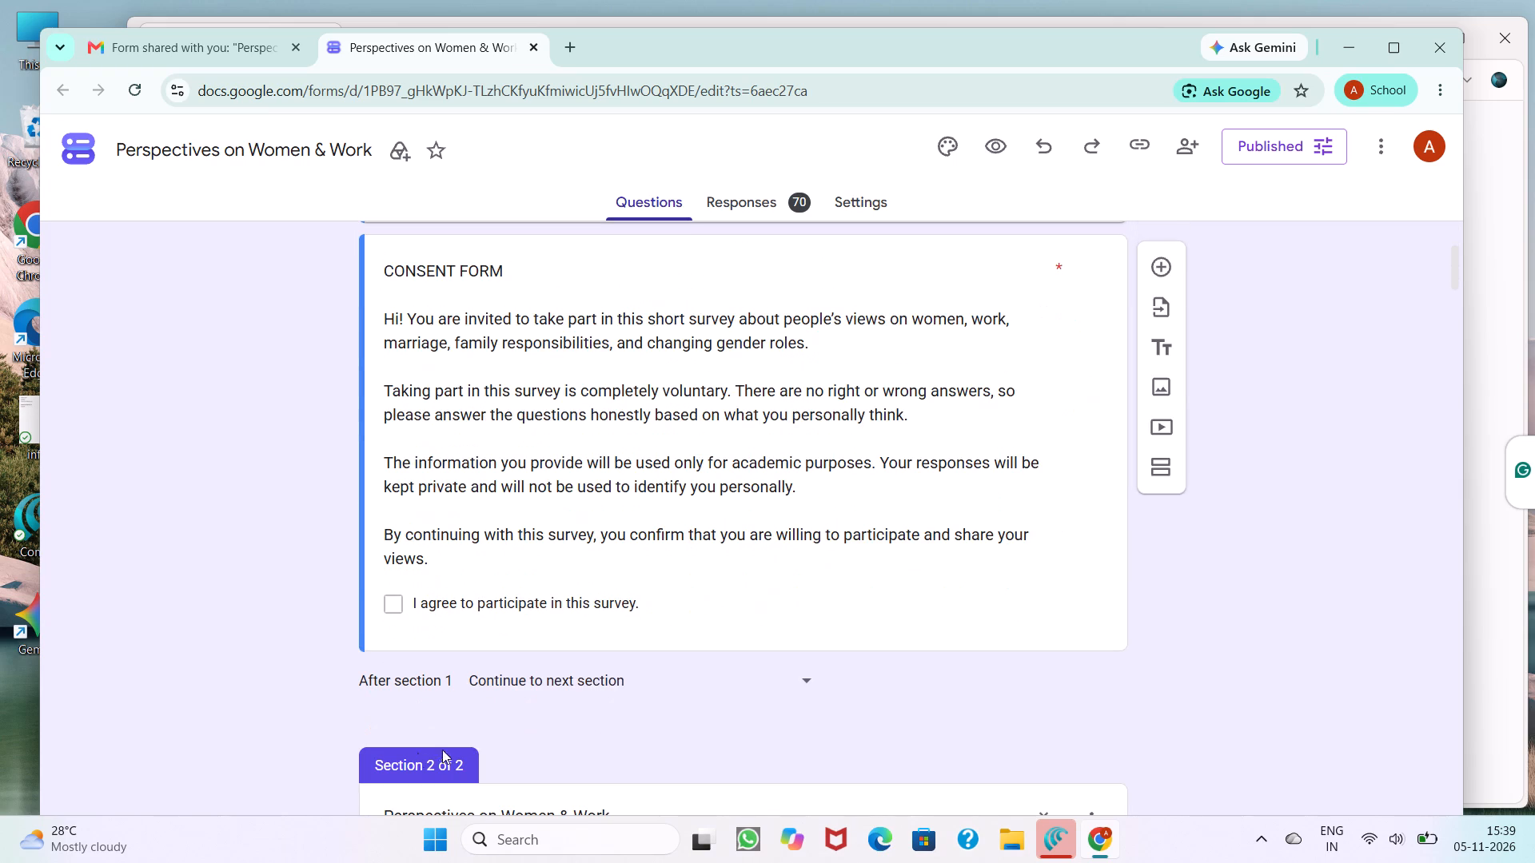
Review the form's second section, from the Perspectives on Women & Work introduction through the background questions on institute, city, age, locality and religion.
{"action": "scroll", "coordinate": [428, 613], "scroll_direction": "down", "scroll_amount": 4}
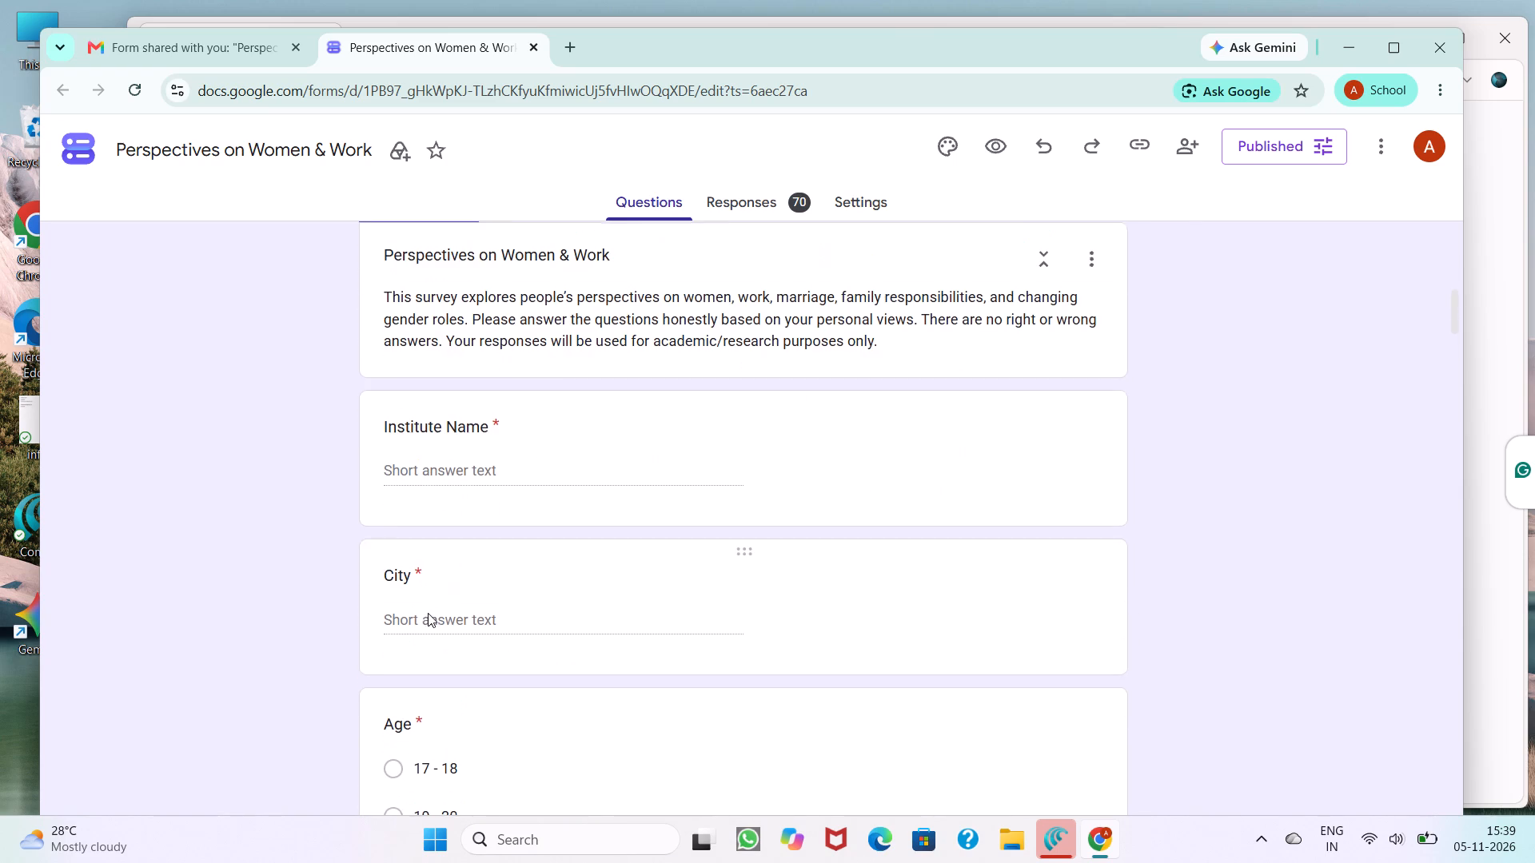
{"action": "scroll", "coordinate": [369, 423], "scroll_direction": "up", "scroll_amount": 1}
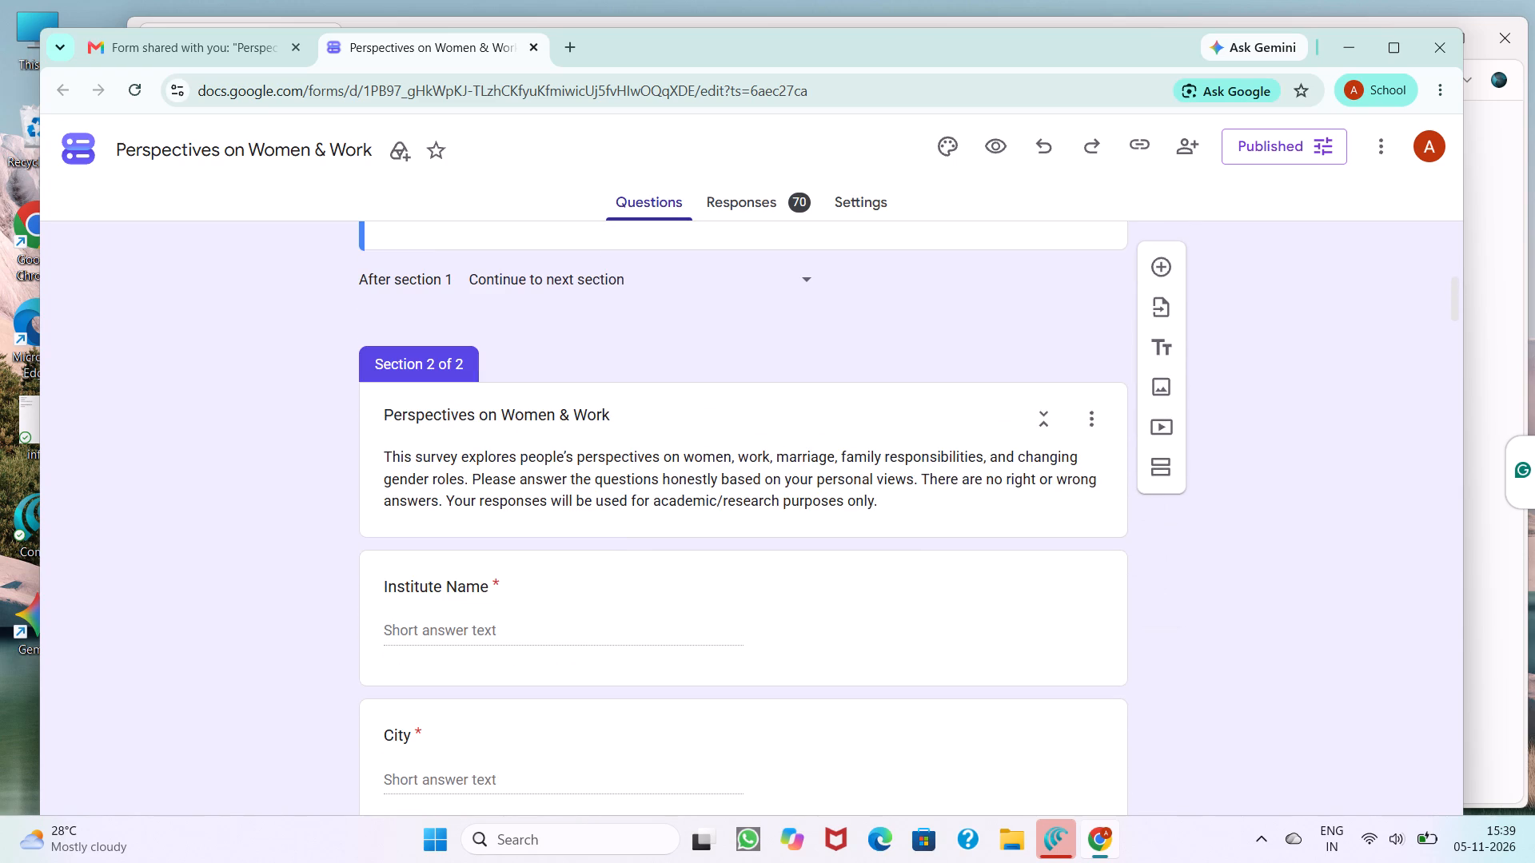
{"action": "left_click_drag", "start_coordinate": [383, 409], "coordinate": [804, 803]}
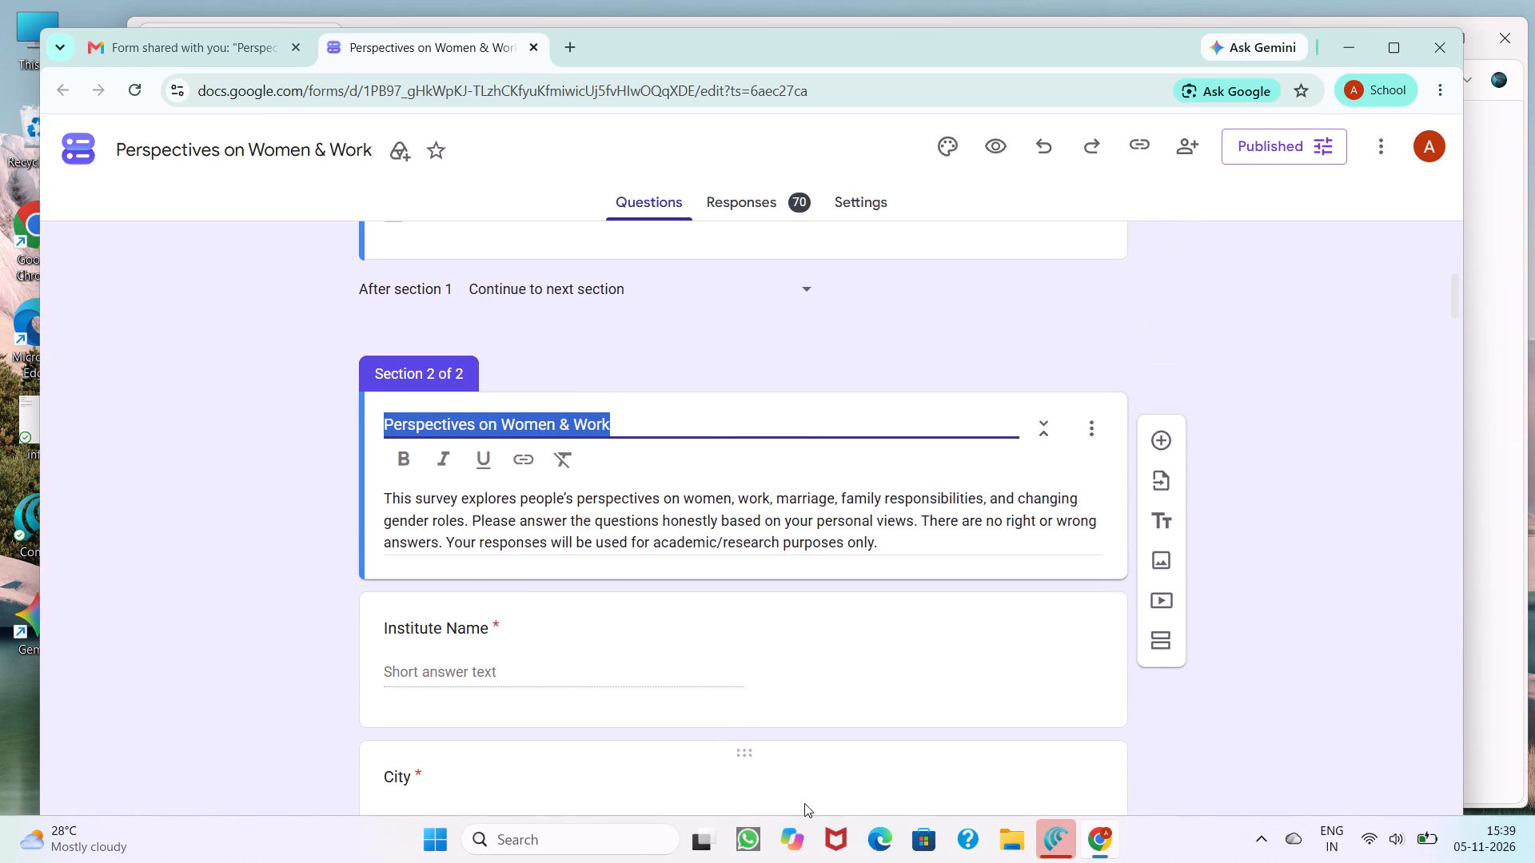
{"action": "left_click_drag", "start_coordinate": [804, 803], "coordinate": [563, 563]}
{"action": "left_click", "coordinate": [313, 602]}
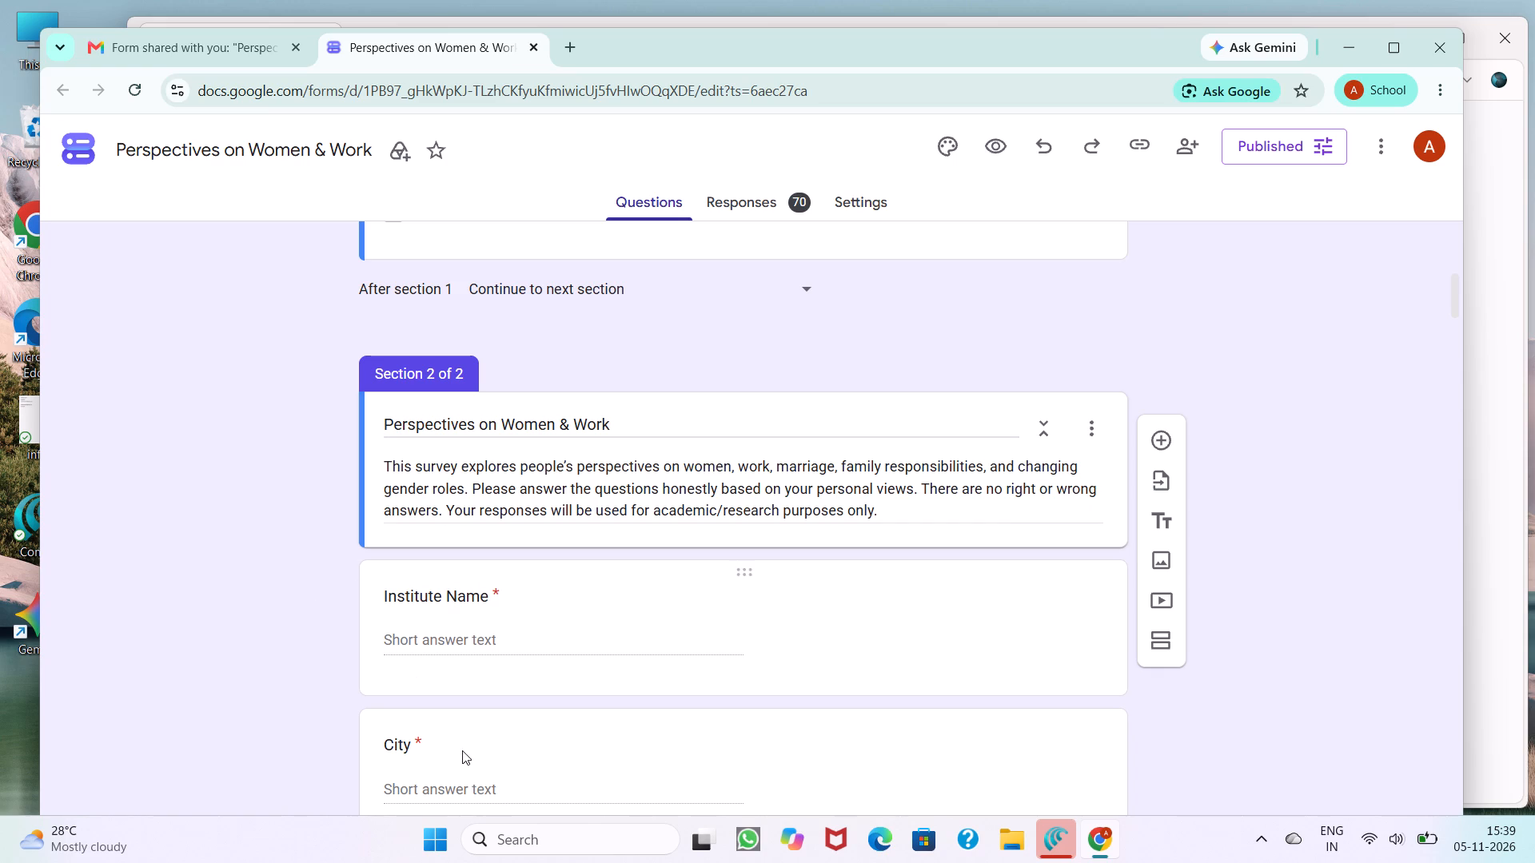
{"action": "scroll", "coordinate": [304, 602], "scroll_direction": "down", "scroll_amount": 1}
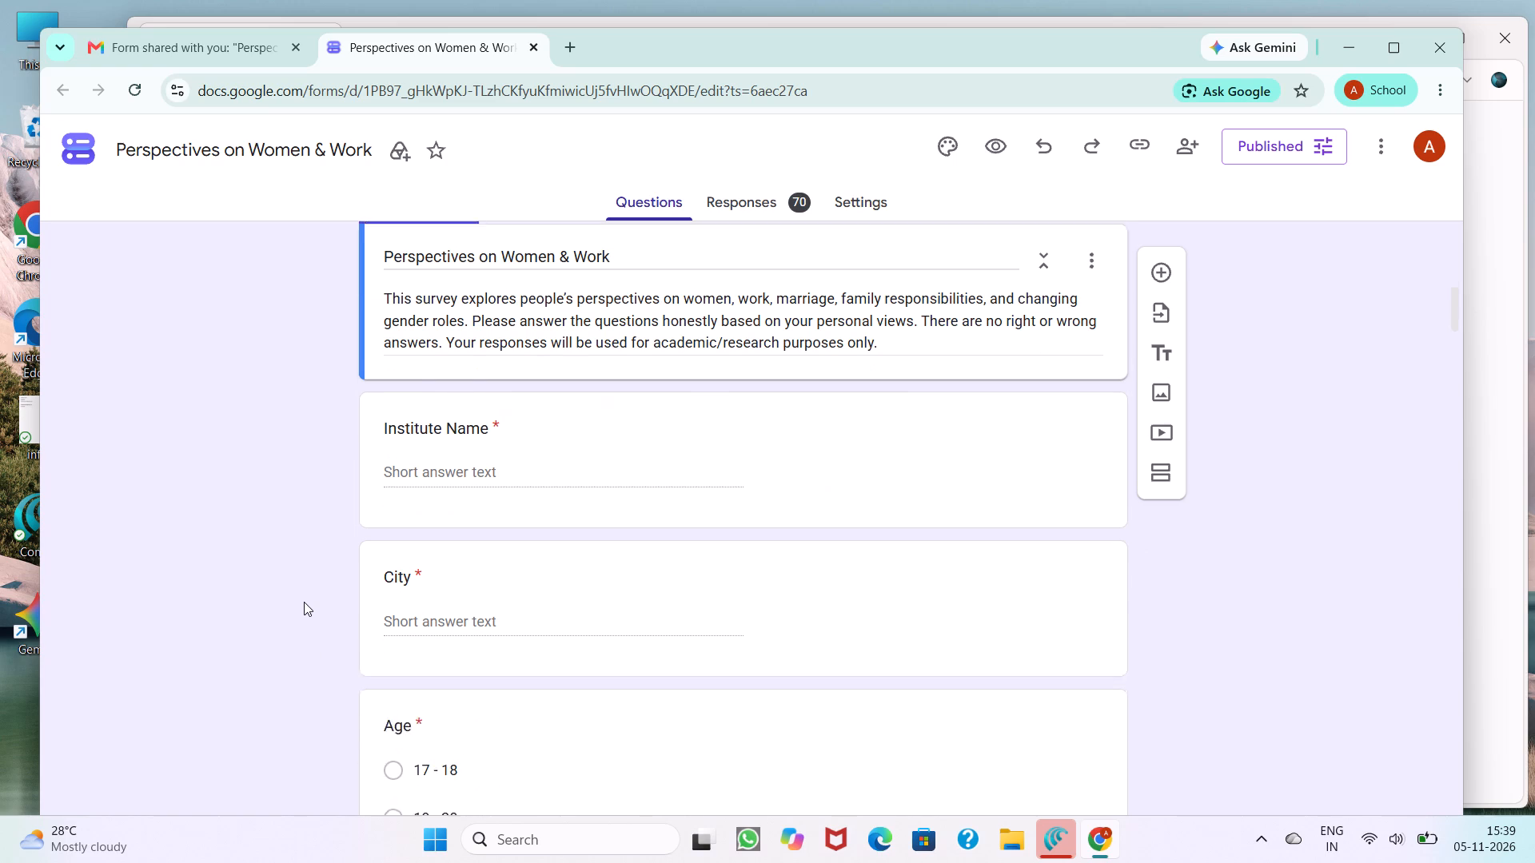
{"action": "scroll", "coordinate": [304, 602], "scroll_direction": "down", "scroll_amount": 2}
{"action": "scroll", "coordinate": [672, 648], "scroll_direction": "down", "scroll_amount": 2}
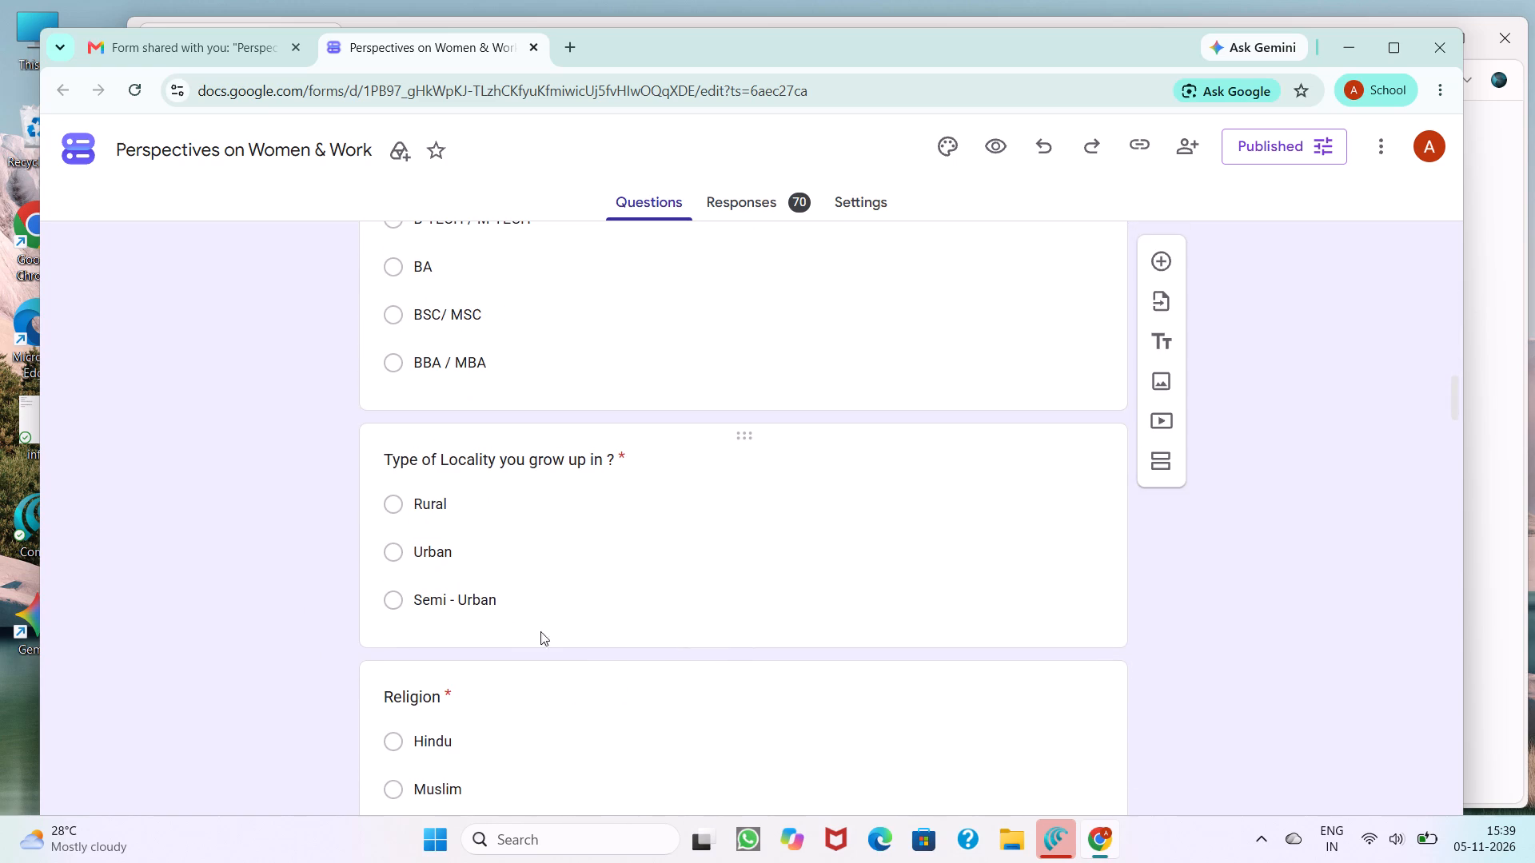
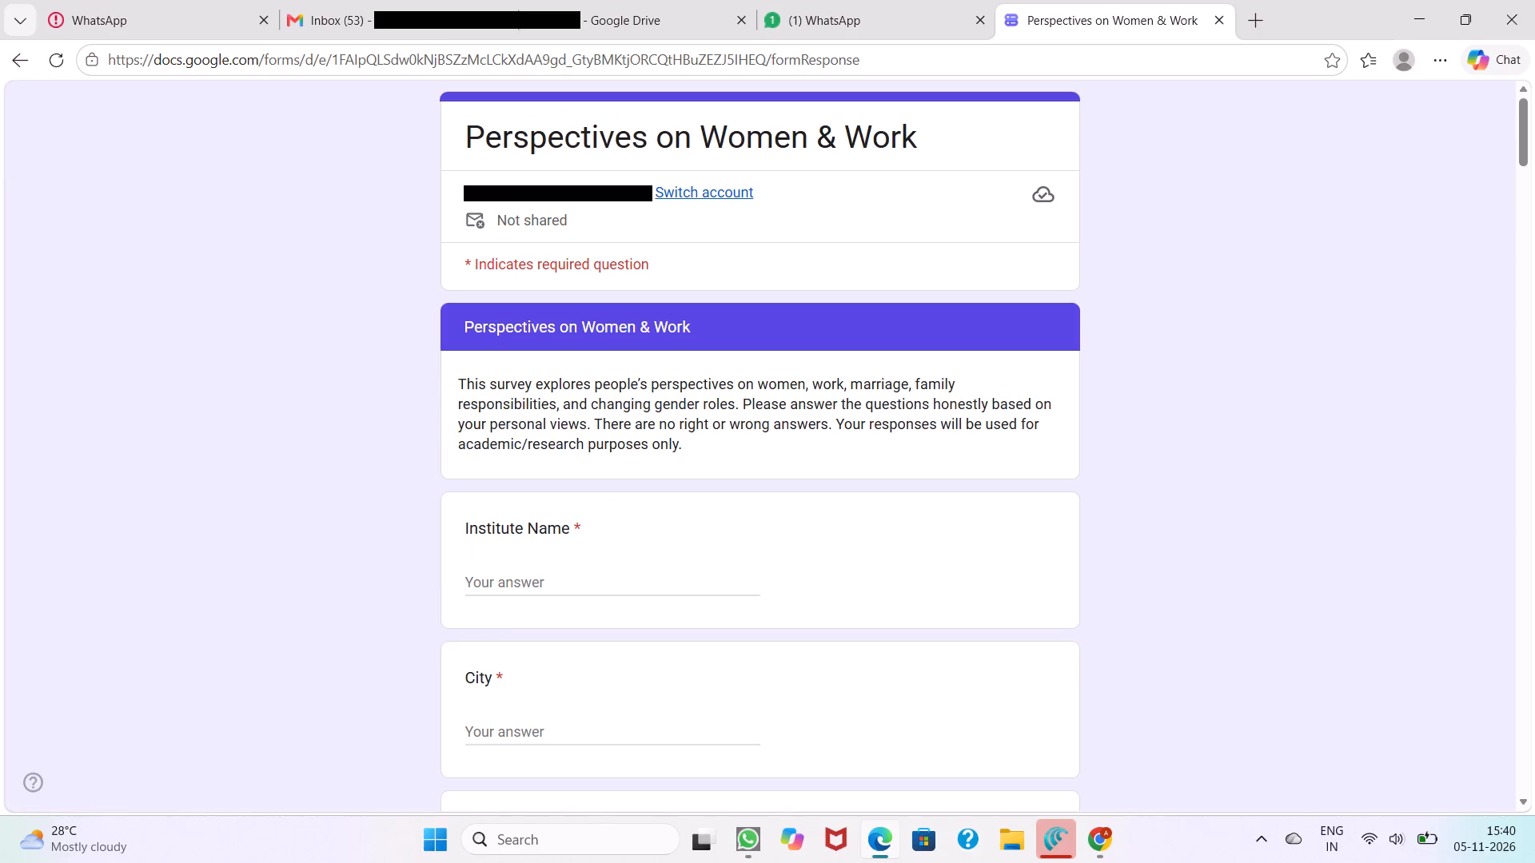
Copy the survey text from the introductory paragraph through the last option, Other's, of the career-break question.
{"action": "left_click_drag", "start_coordinate": [457, 373], "coordinate": [680, 762]}
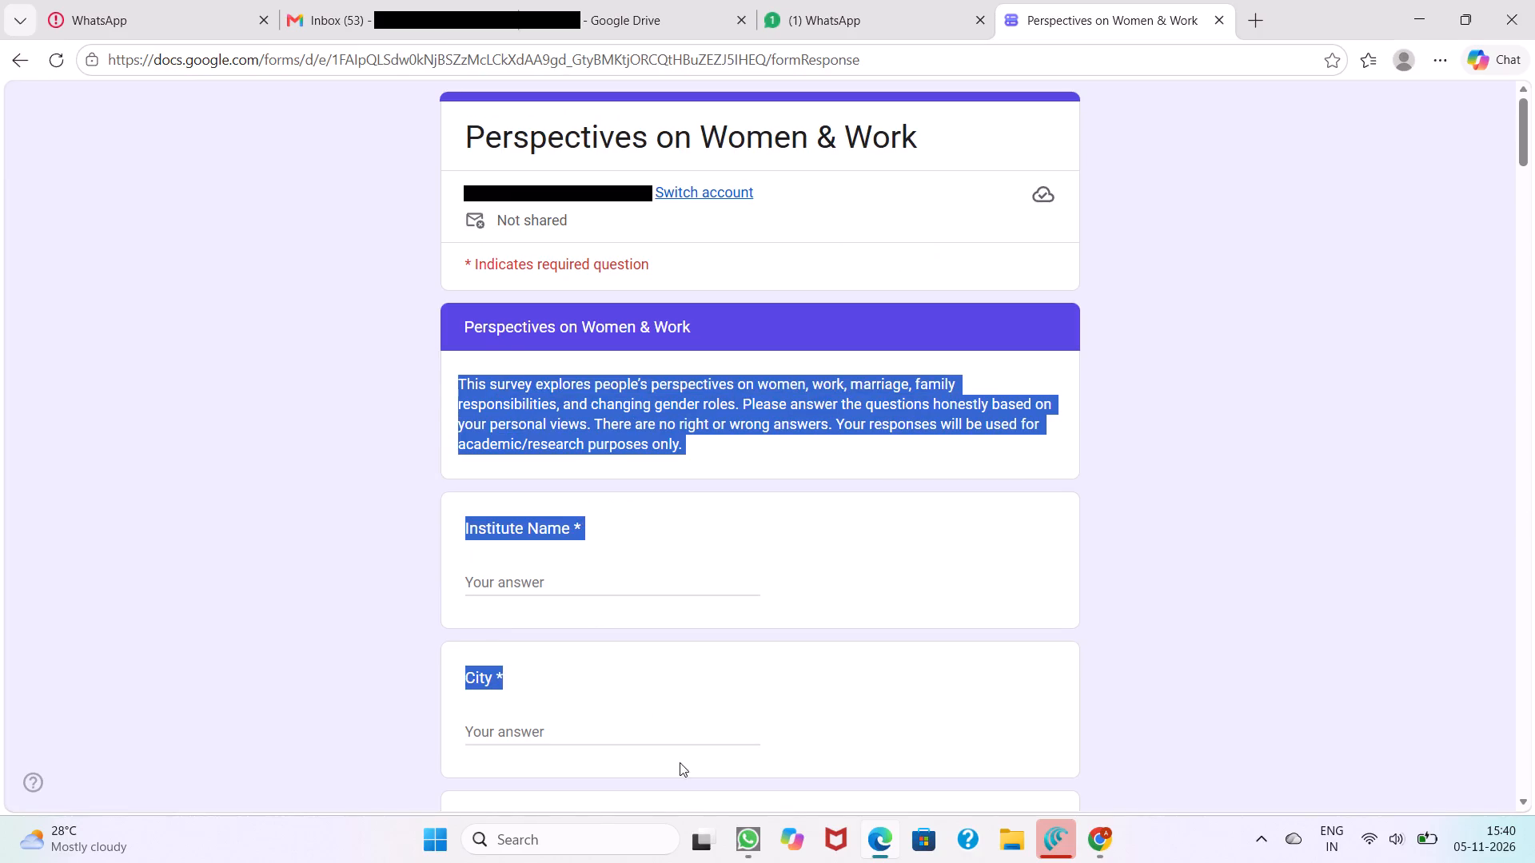
{"action": "left_click_drag", "start_coordinate": [680, 762], "coordinate": [710, 846]}
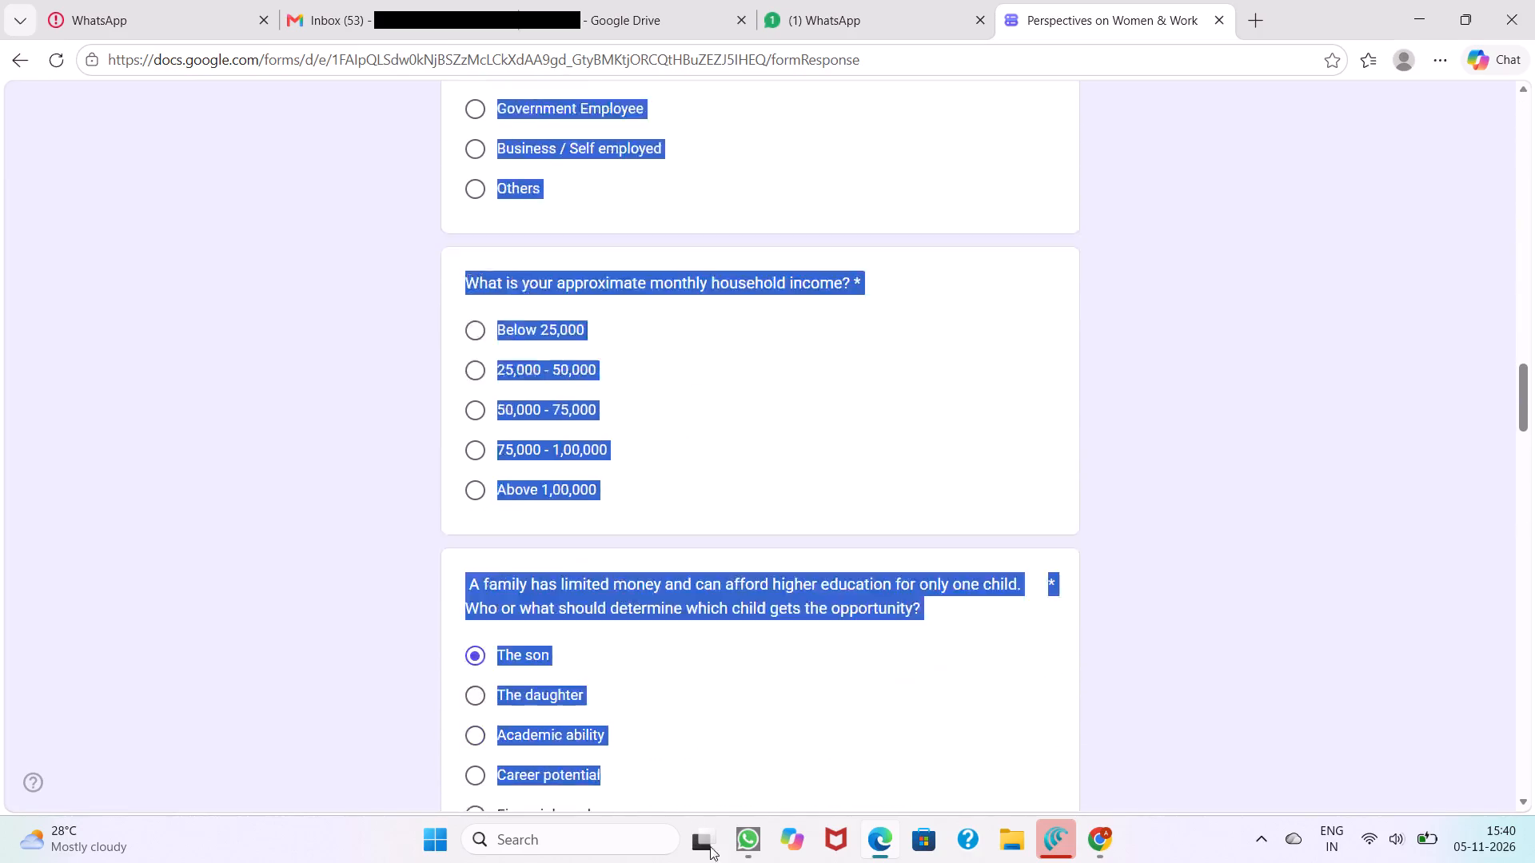
{"action": "left_click_drag", "start_coordinate": [710, 846], "coordinate": [562, 557]}
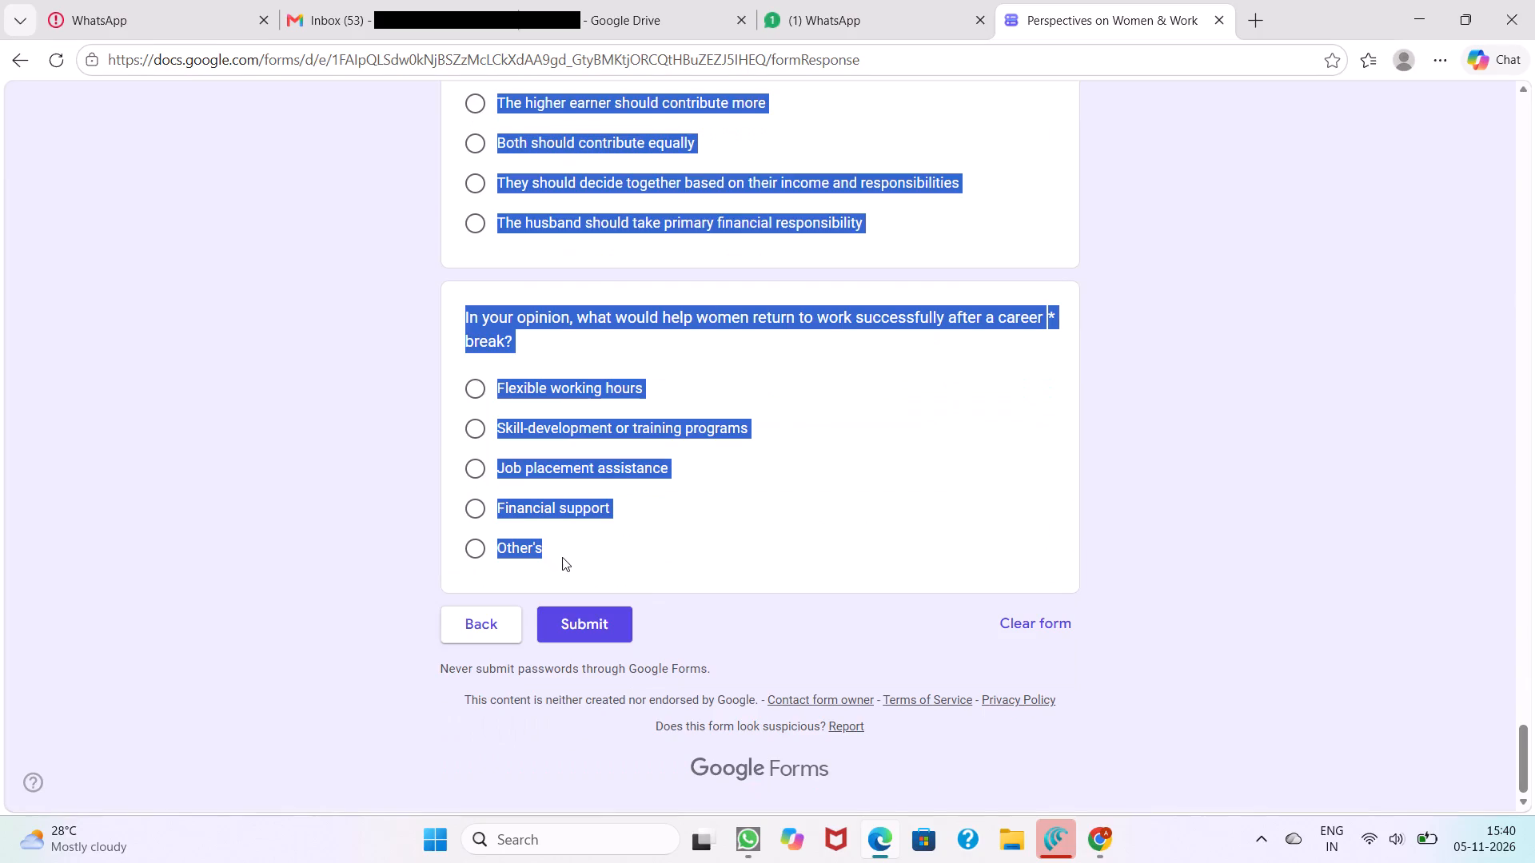
{"action": "left_click_drag", "start_coordinate": [562, 557], "coordinate": [555, 549]}
{"action": "key", "text": "ctrl+c"}
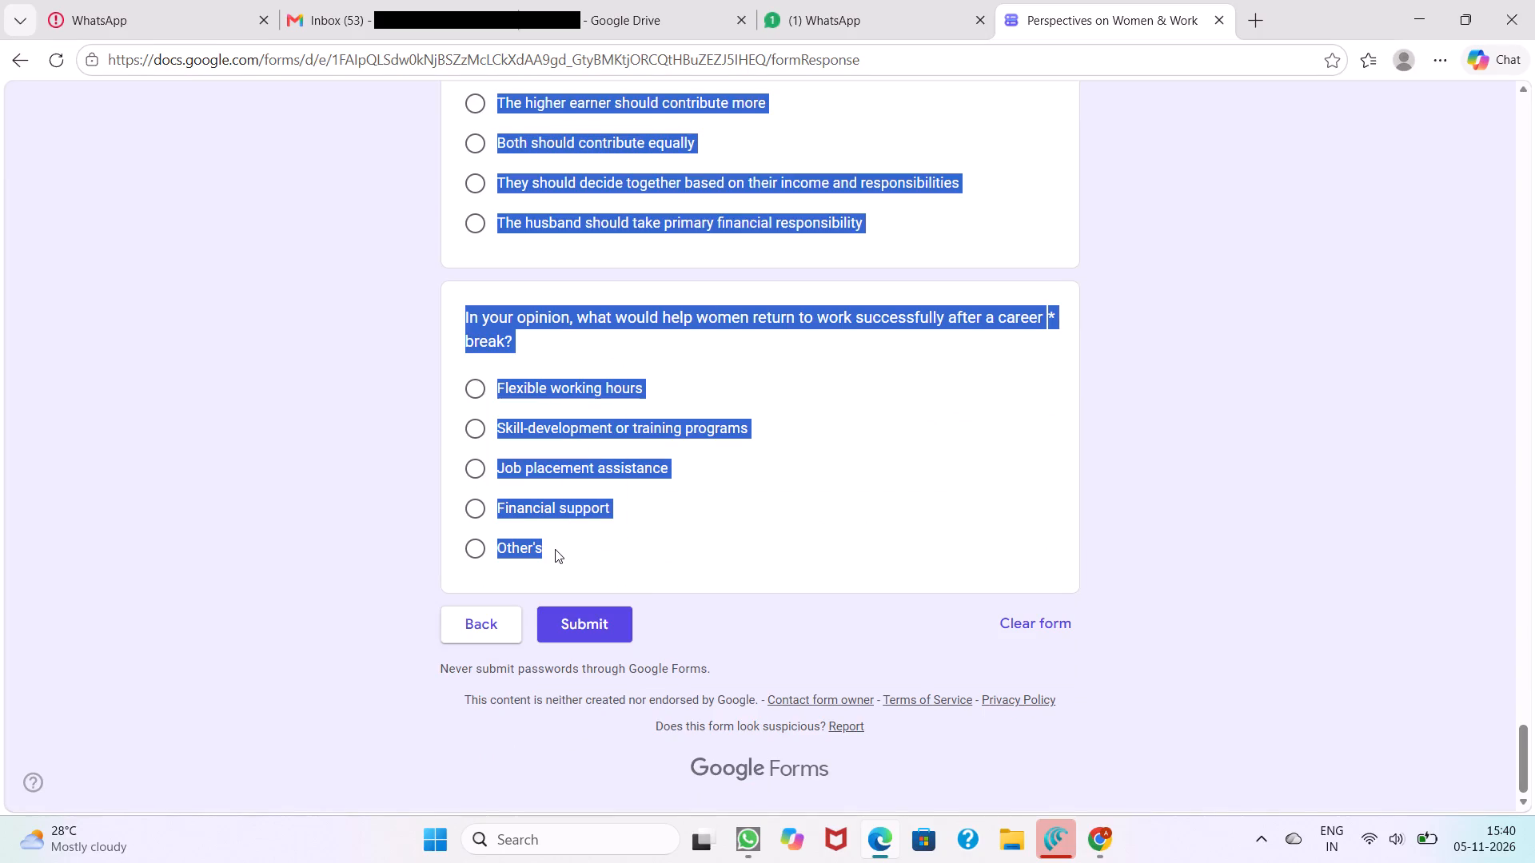
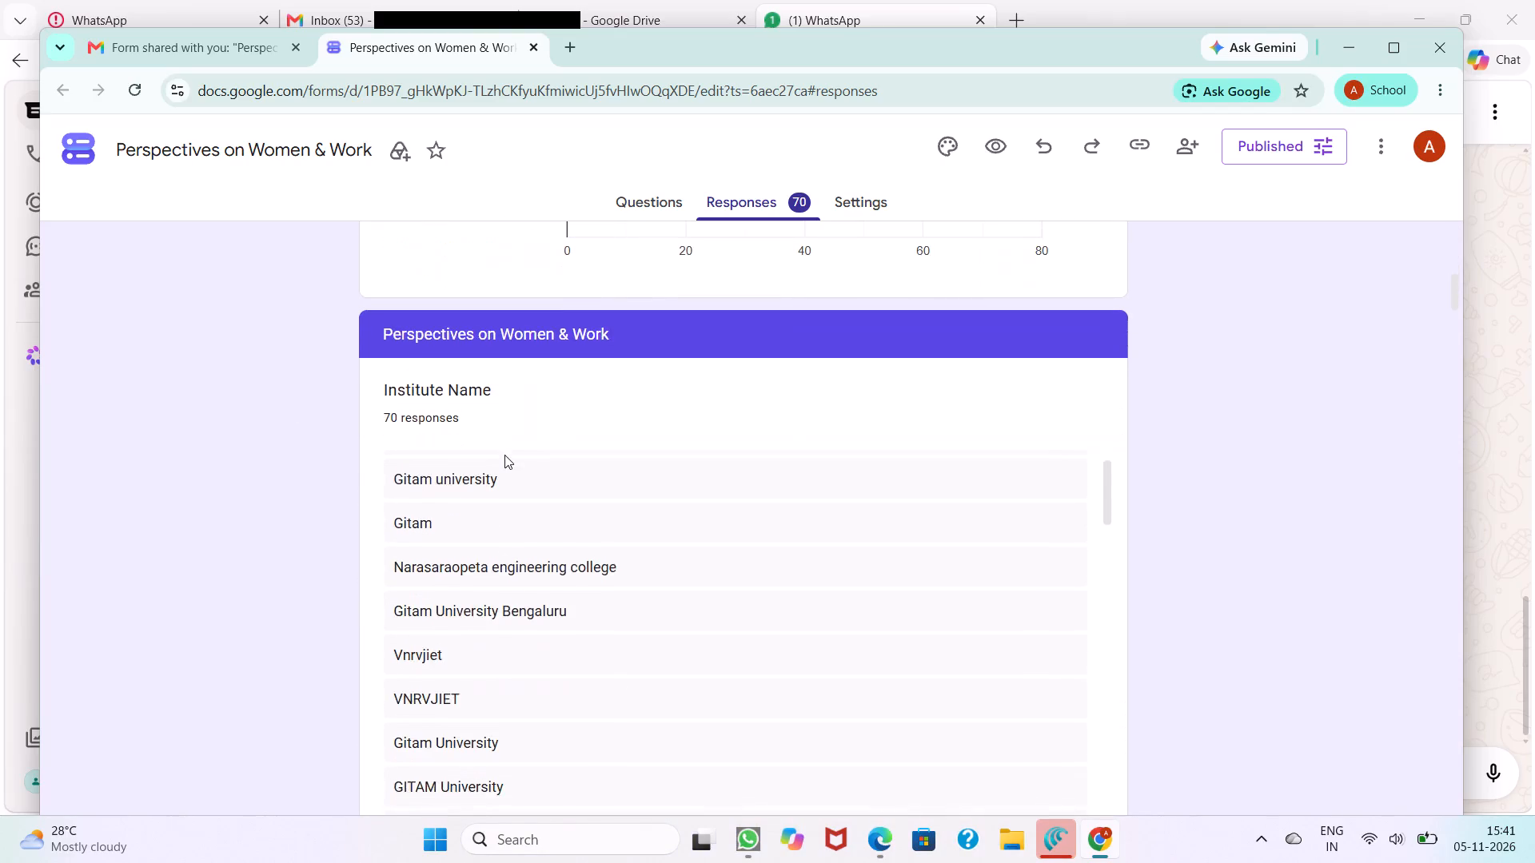
Skim the response summary from the institute and city answers to the final opinion questions, and return to the consent form.
{"action": "scroll", "coordinate": [504, 455], "scroll_direction": "down", "scroll_amount": 2}
{"action": "scroll", "coordinate": [313, 583], "scroll_direction": "down", "scroll_amount": 3}
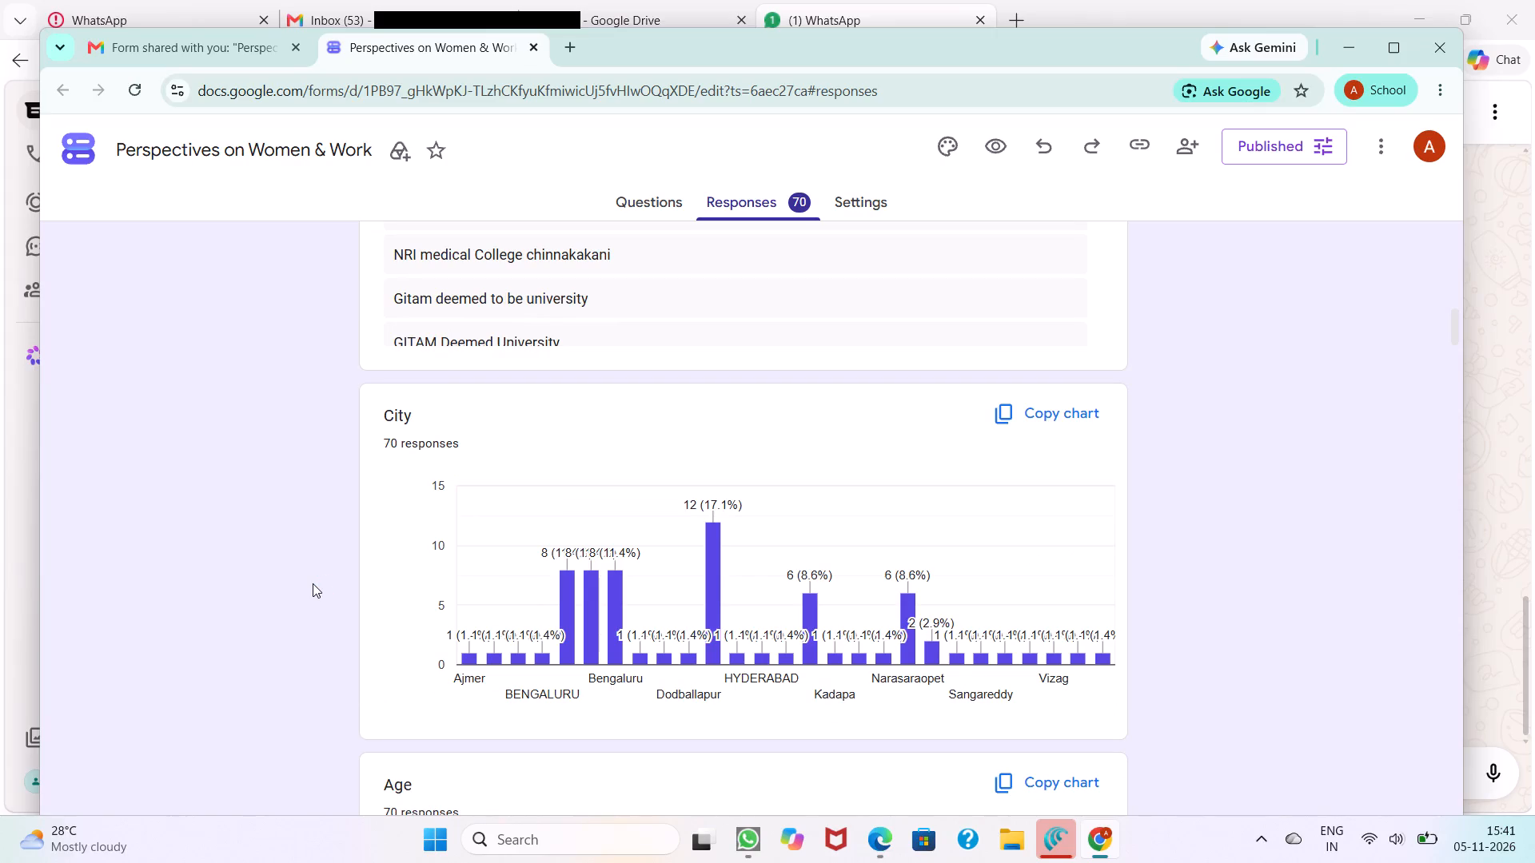
{"action": "scroll", "coordinate": [313, 583], "scroll_direction": "down", "scroll_amount": 5}
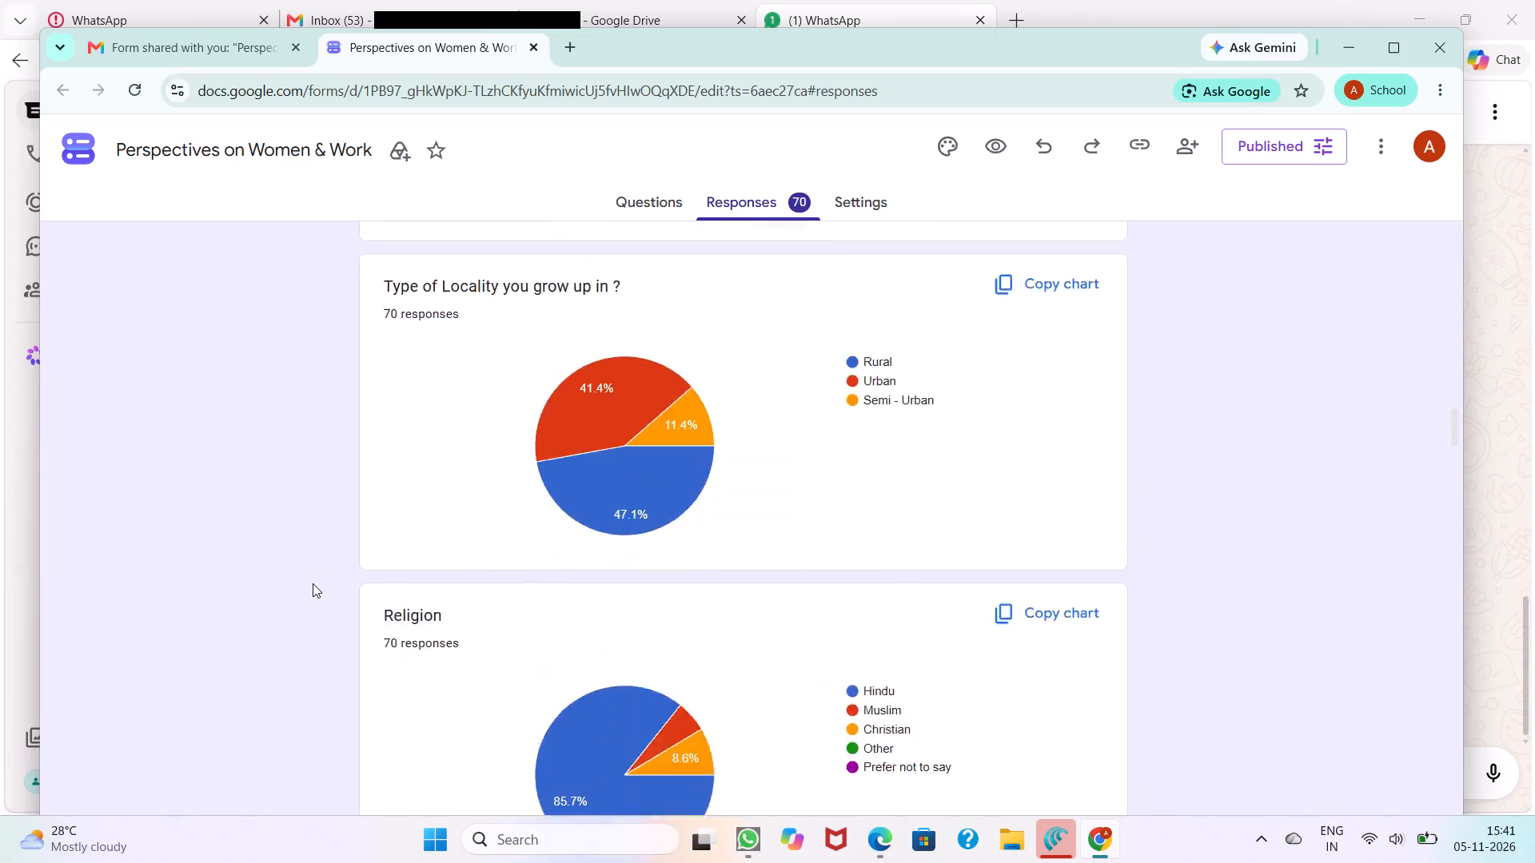
{"action": "scroll", "coordinate": [313, 583], "scroll_direction": "down", "scroll_amount": 13}
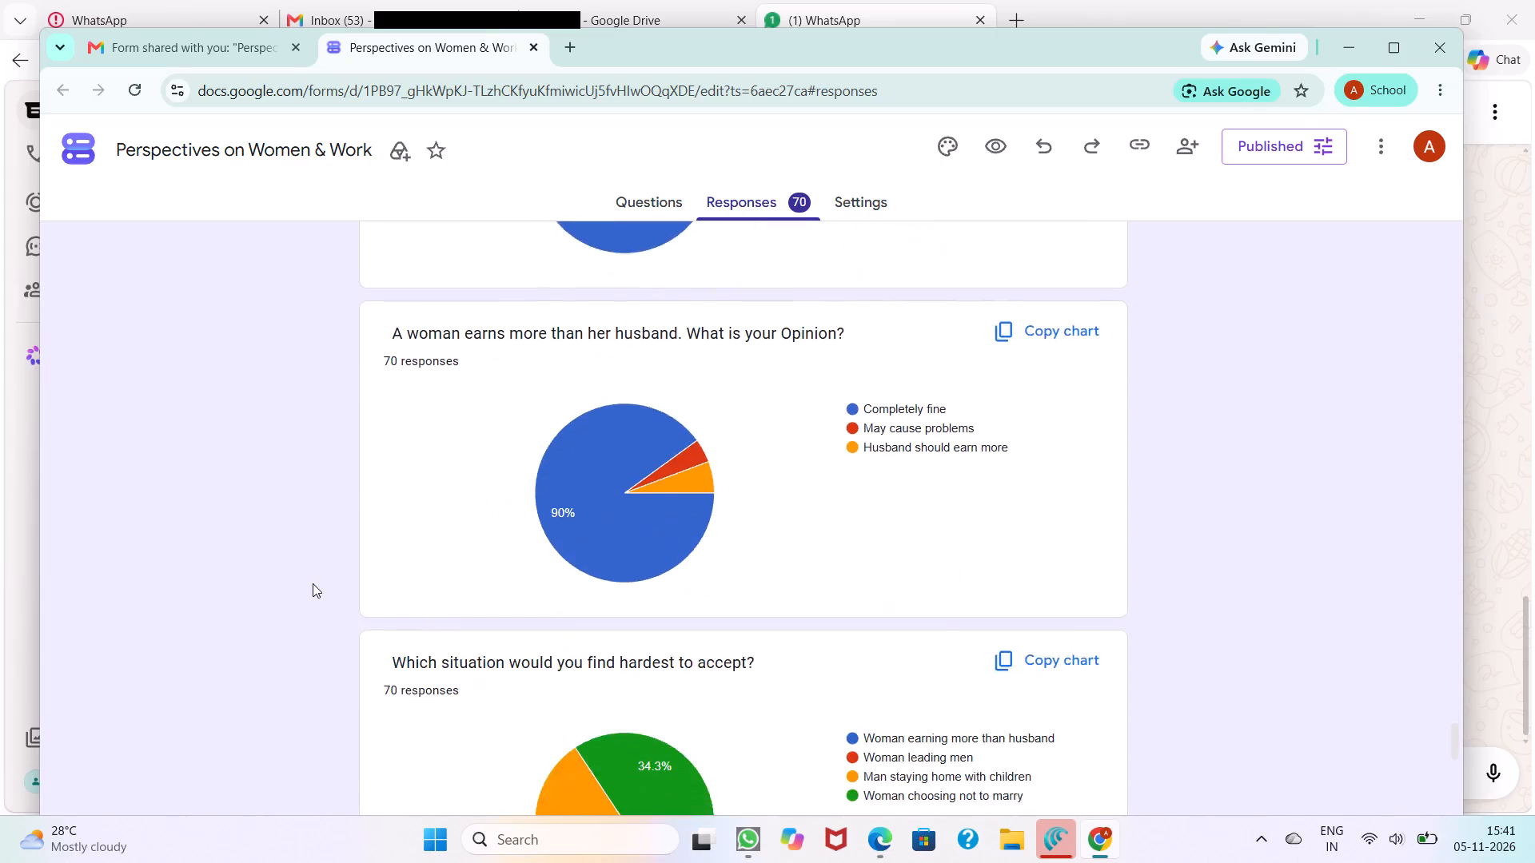
{"action": "scroll", "coordinate": [313, 583], "scroll_direction": "up", "scroll_amount": 7}
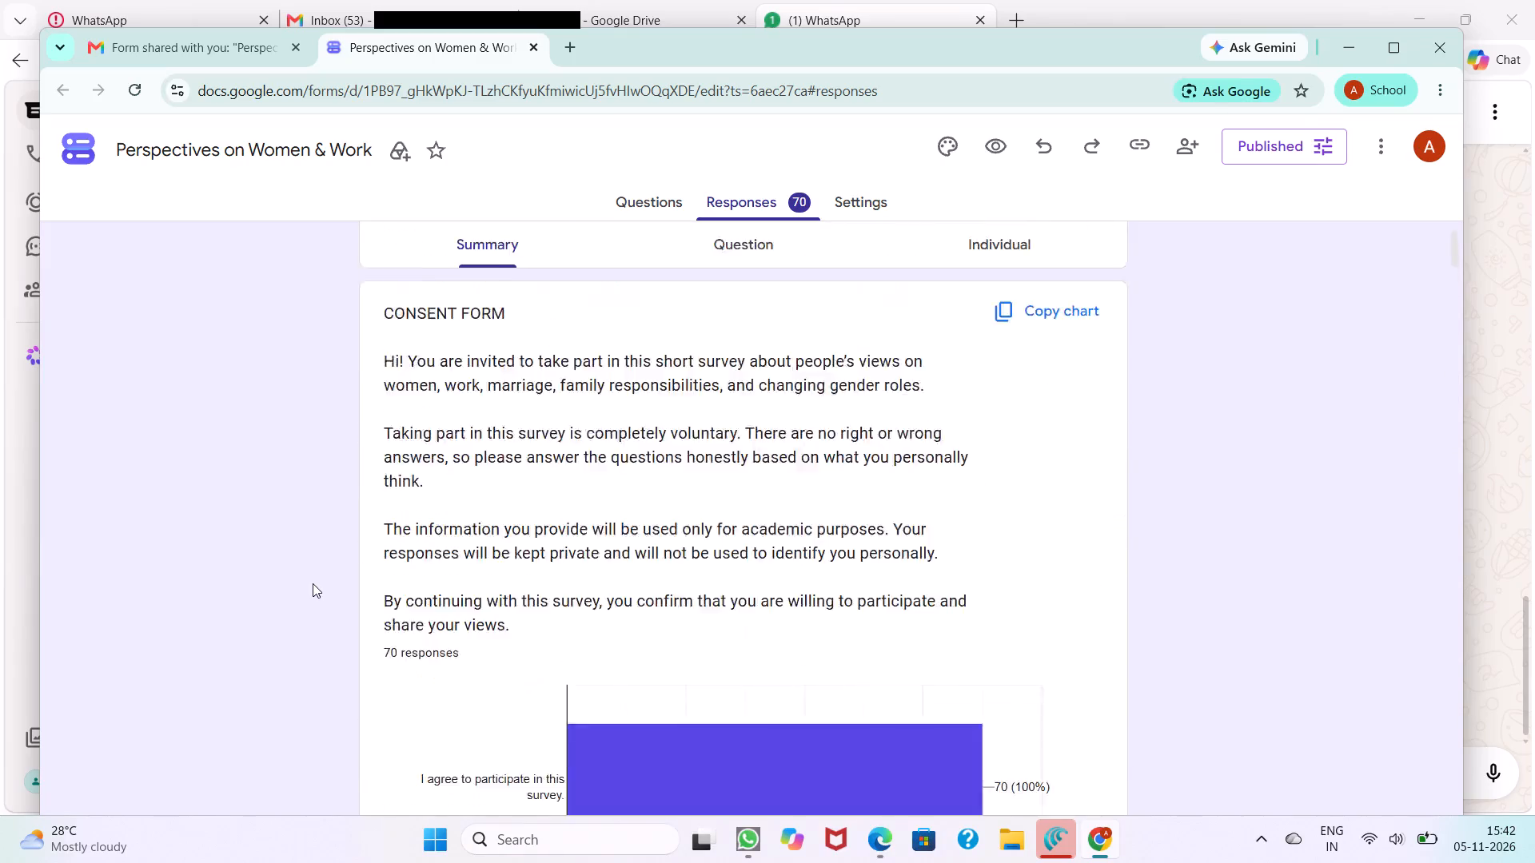
{"action": "scroll", "coordinate": [313, 583], "scroll_direction": "up", "scroll_amount": 2}
Examine the background response charts from gender and course through locality, religion, social category, parents' occupations and monthly household income.
{"action": "scroll", "coordinate": [313, 583], "scroll_direction": "down", "scroll_amount": 9}
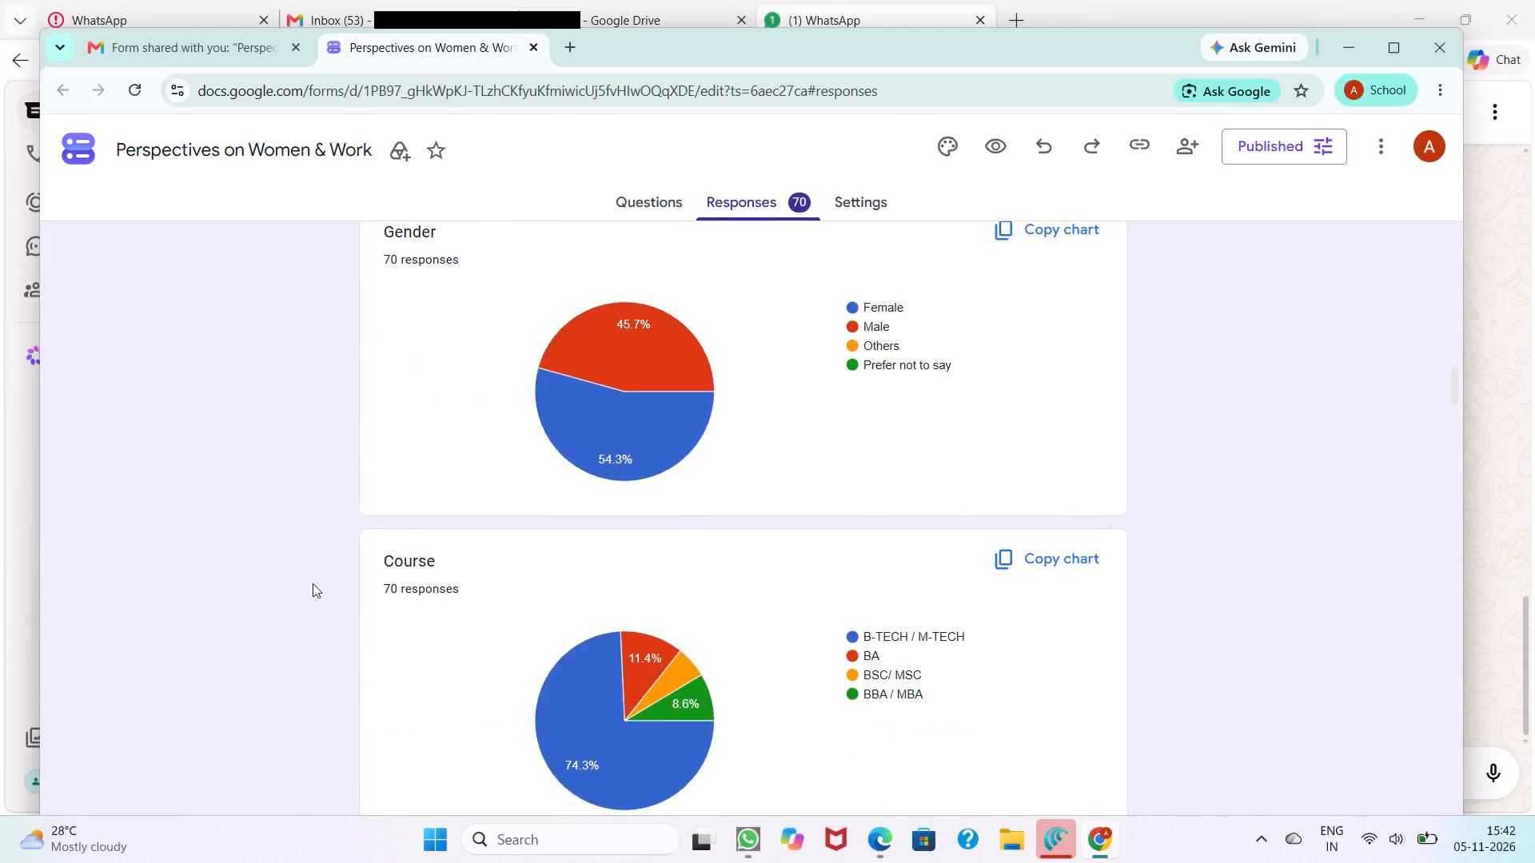
{"action": "scroll", "coordinate": [313, 583], "scroll_direction": "down", "scroll_amount": 4}
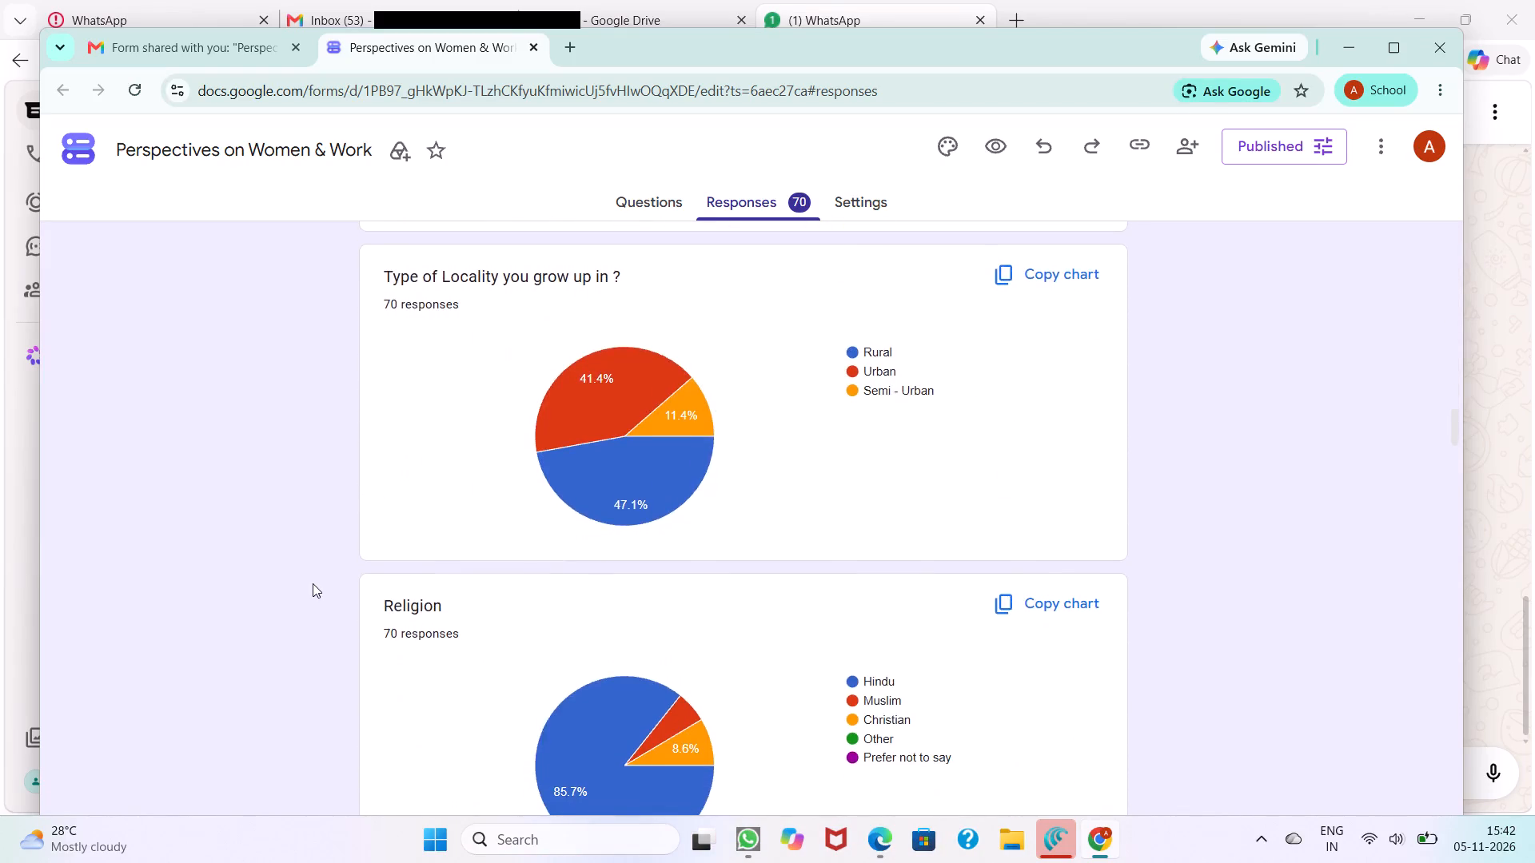
{"action": "scroll", "coordinate": [313, 583], "scroll_direction": "down", "scroll_amount": 5}
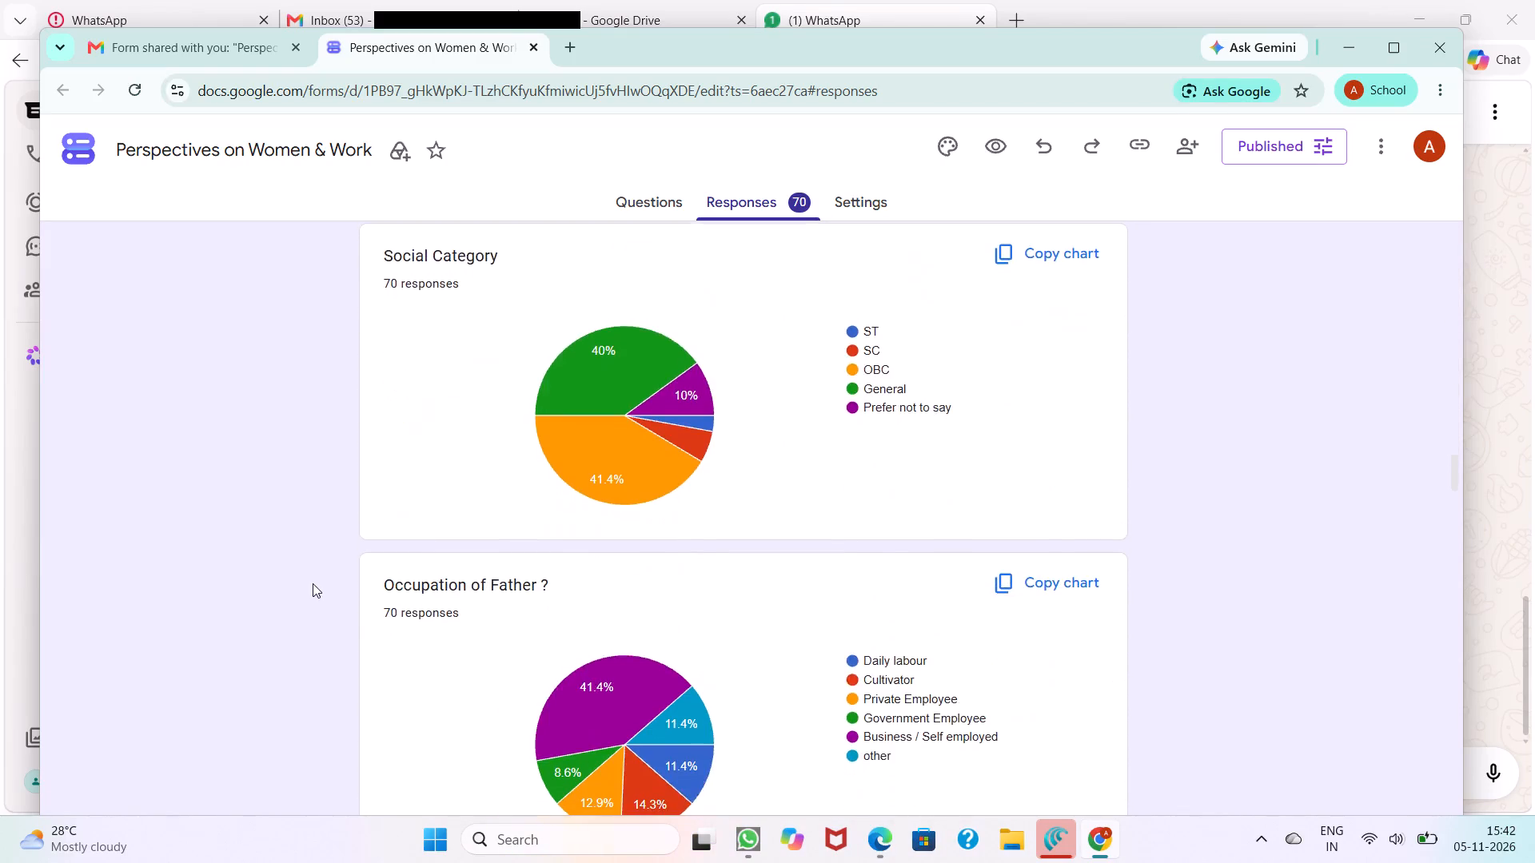
{"action": "scroll", "coordinate": [313, 583], "scroll_direction": "down", "scroll_amount": 4}
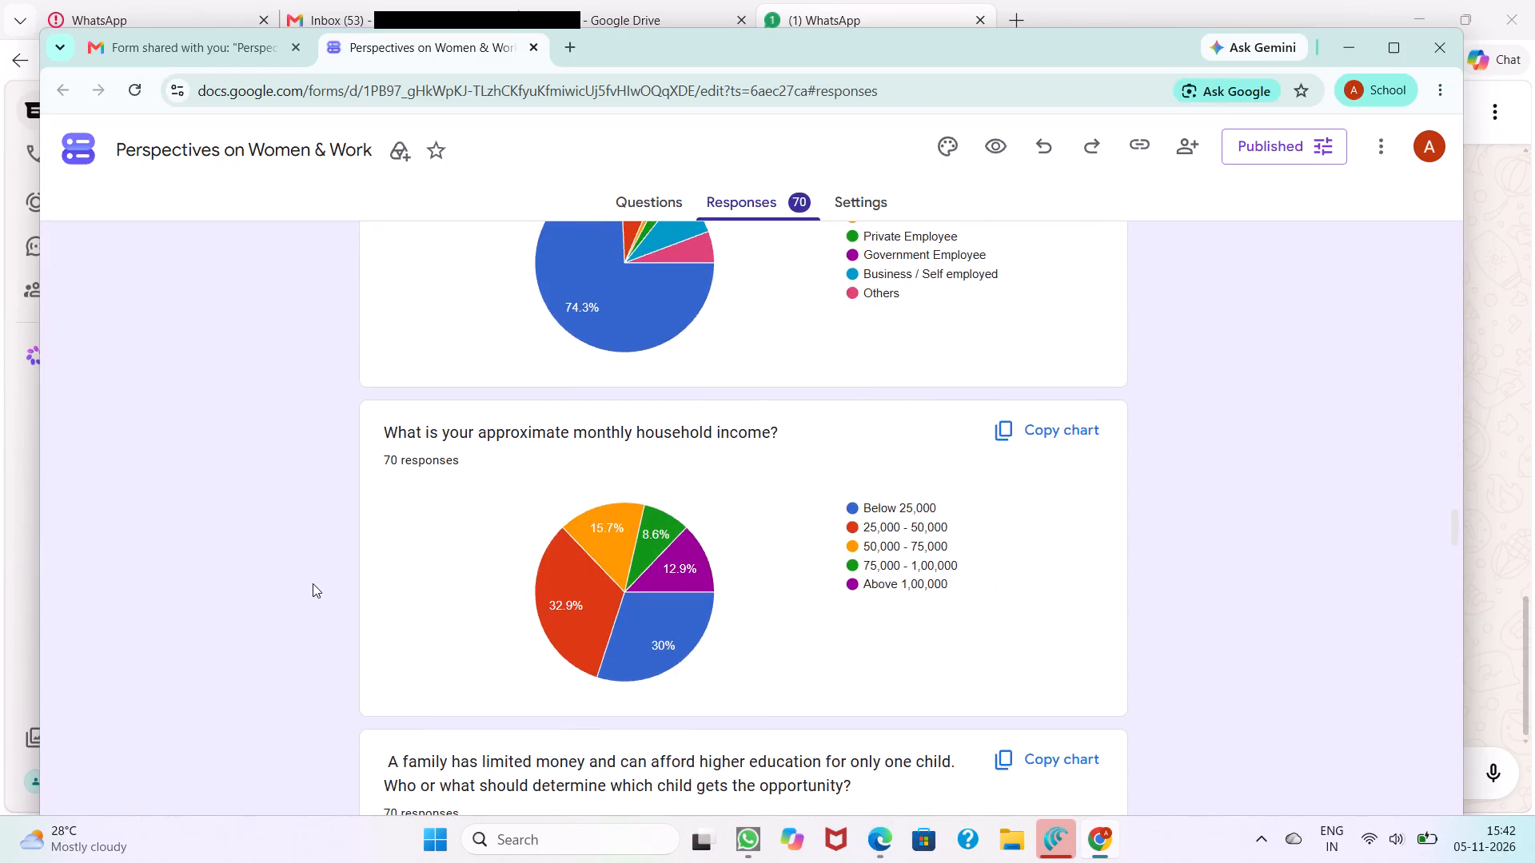
{"action": "scroll", "coordinate": [313, 583], "scroll_direction": "down", "scroll_amount": 3}
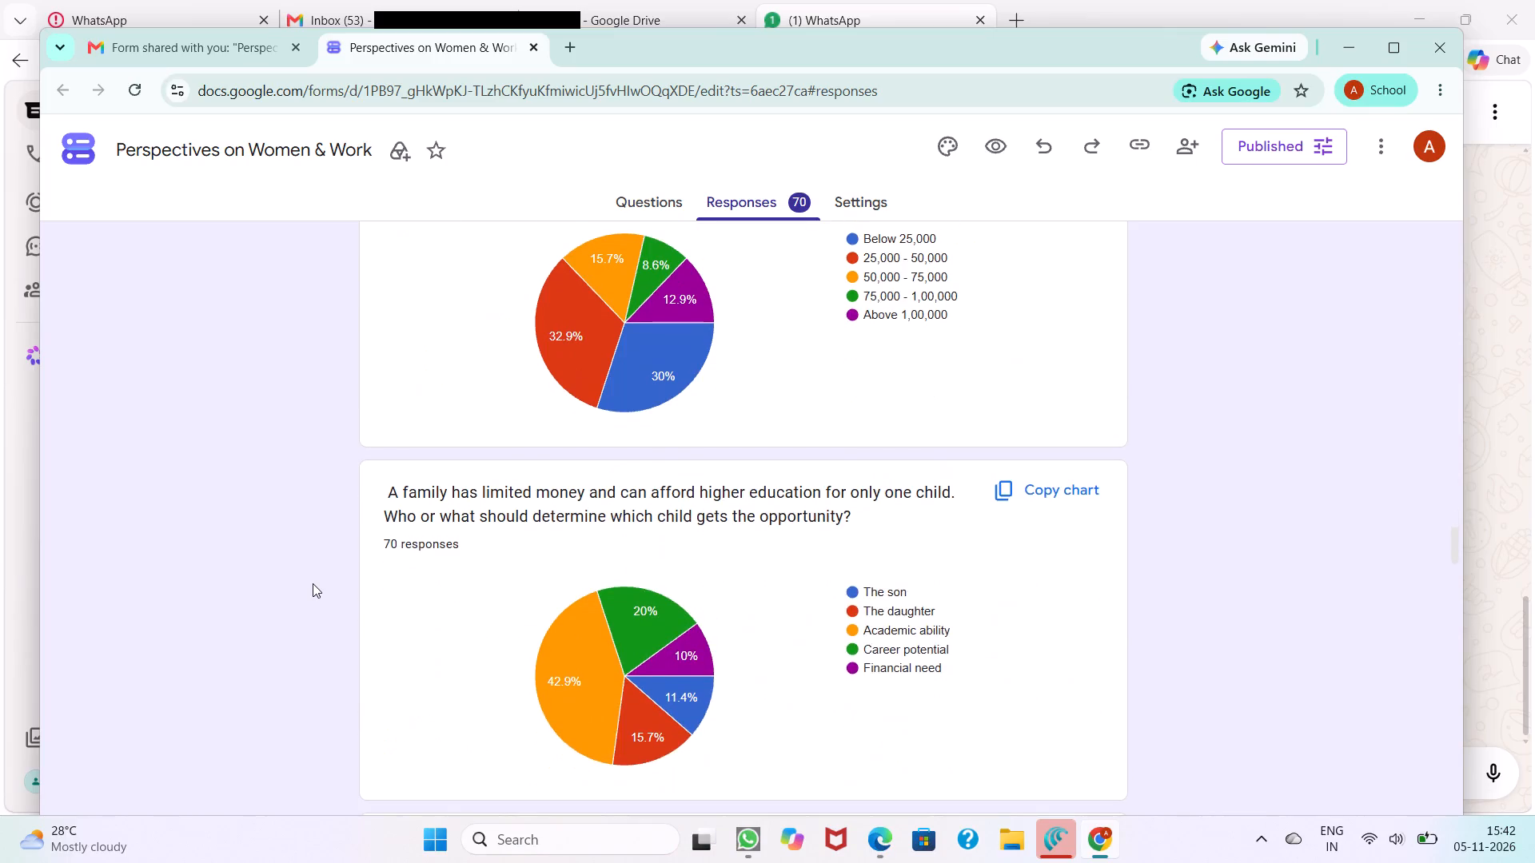
Recheck the background response charts in reverse, from monthly household income back to city, institute name and the consent form.
{"action": "scroll", "coordinate": [379, 484], "scroll_direction": "up", "scroll_amount": 1}
{"action": "scroll", "coordinate": [295, 483], "scroll_direction": "up", "scroll_amount": 1}
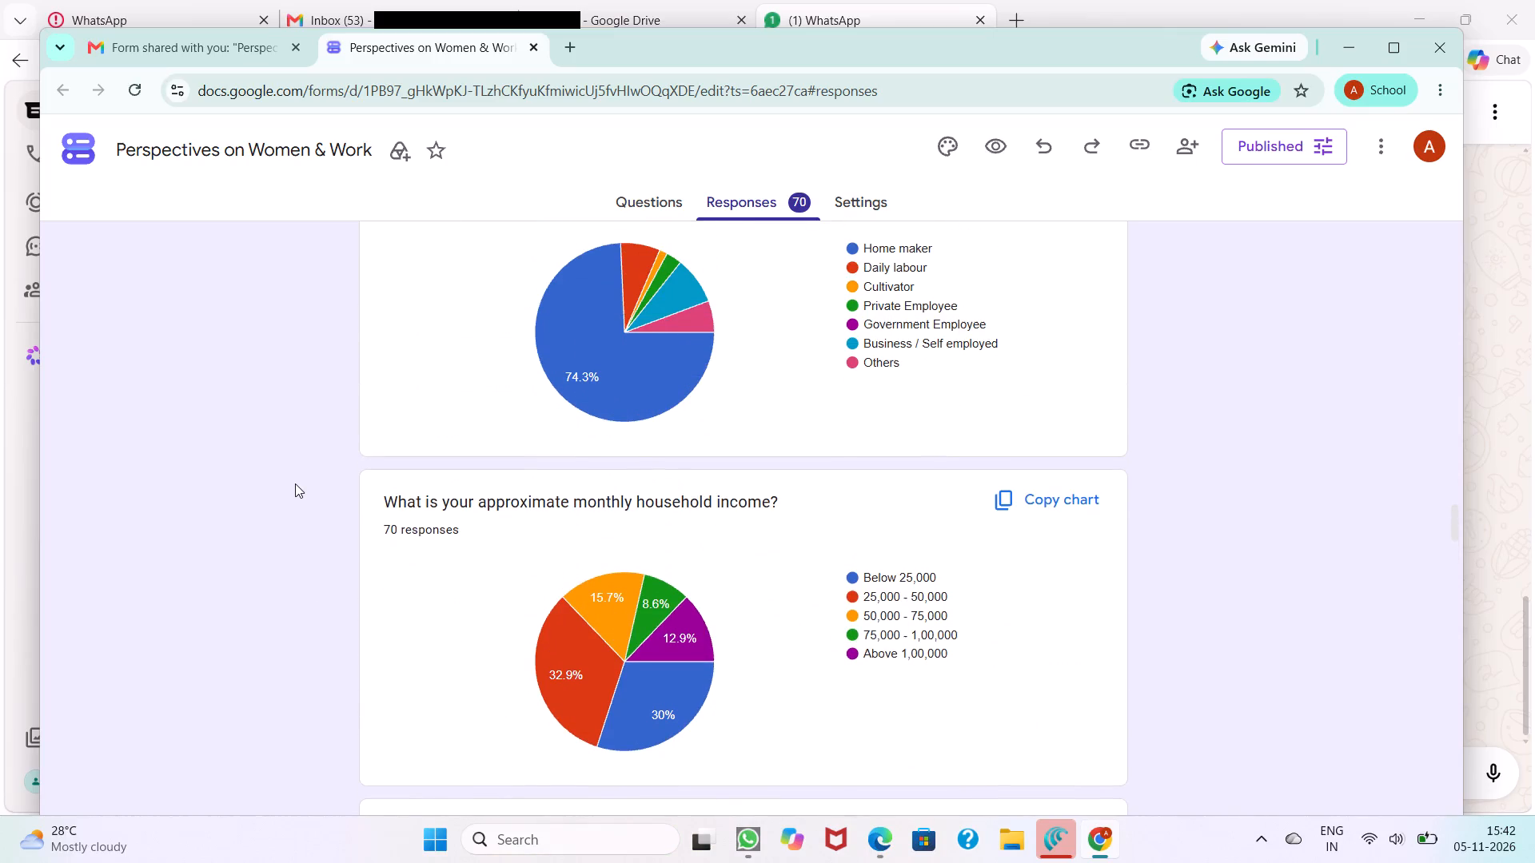
{"action": "scroll", "coordinate": [428, 593], "scroll_direction": "up", "scroll_amount": 2}
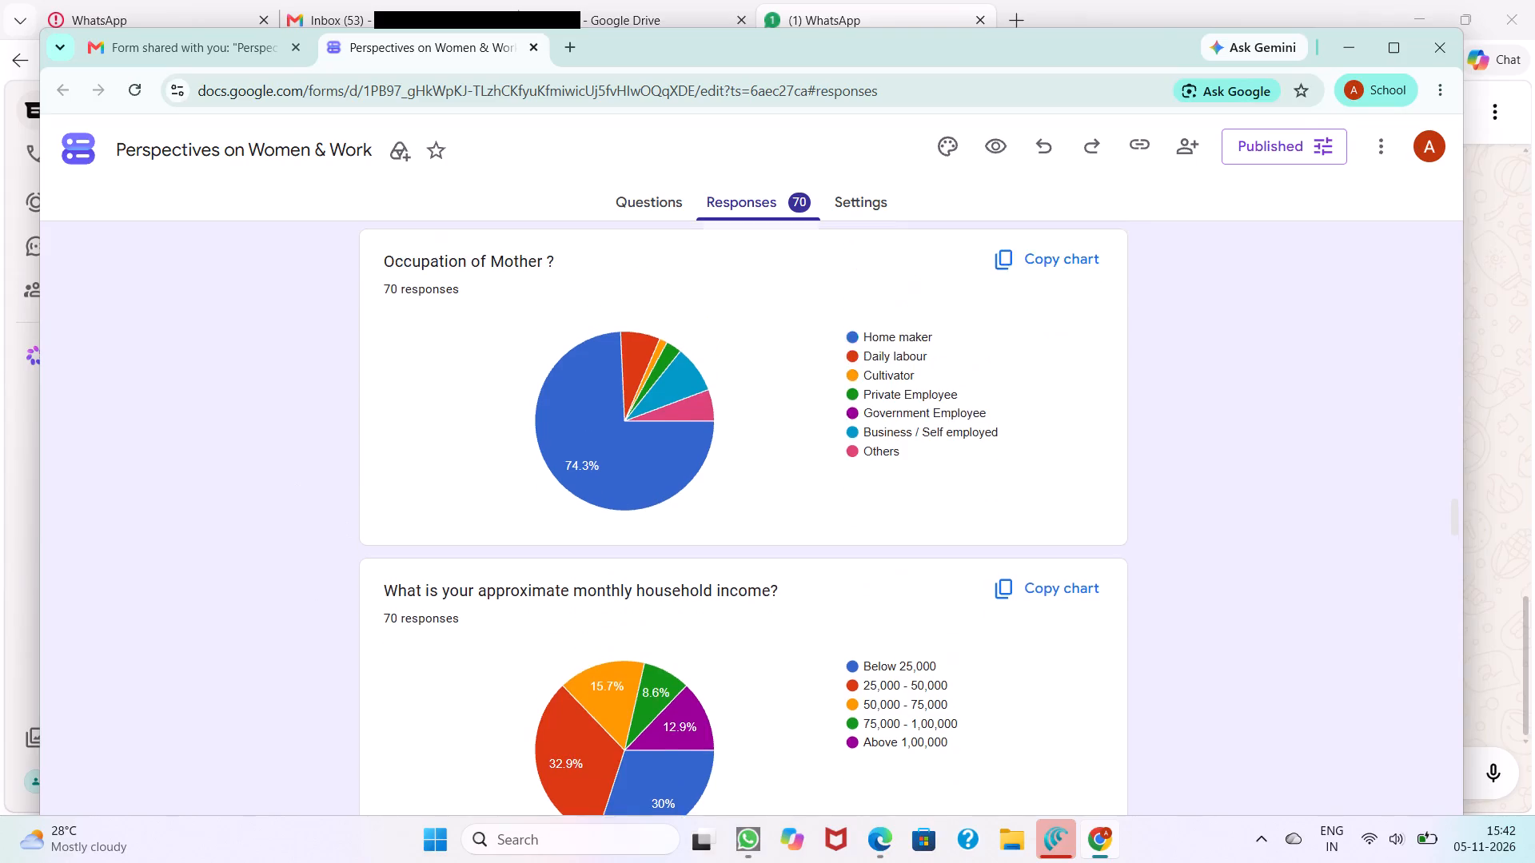
{"action": "scroll", "coordinate": [428, 593], "scroll_direction": "up", "scroll_amount": 6}
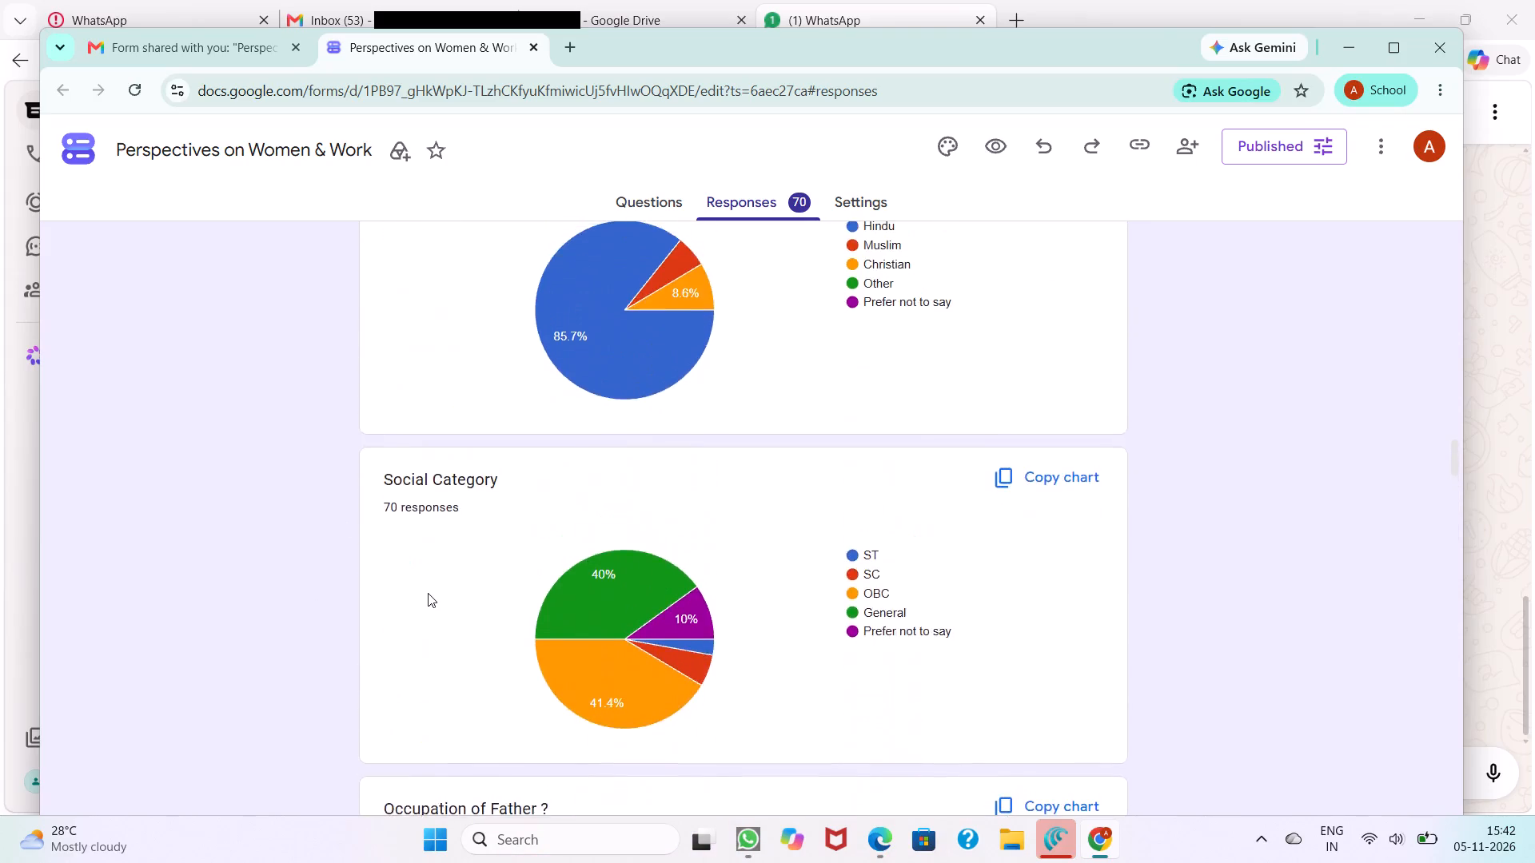
{"action": "scroll", "coordinate": [428, 593], "scroll_direction": "up", "scroll_amount": 6}
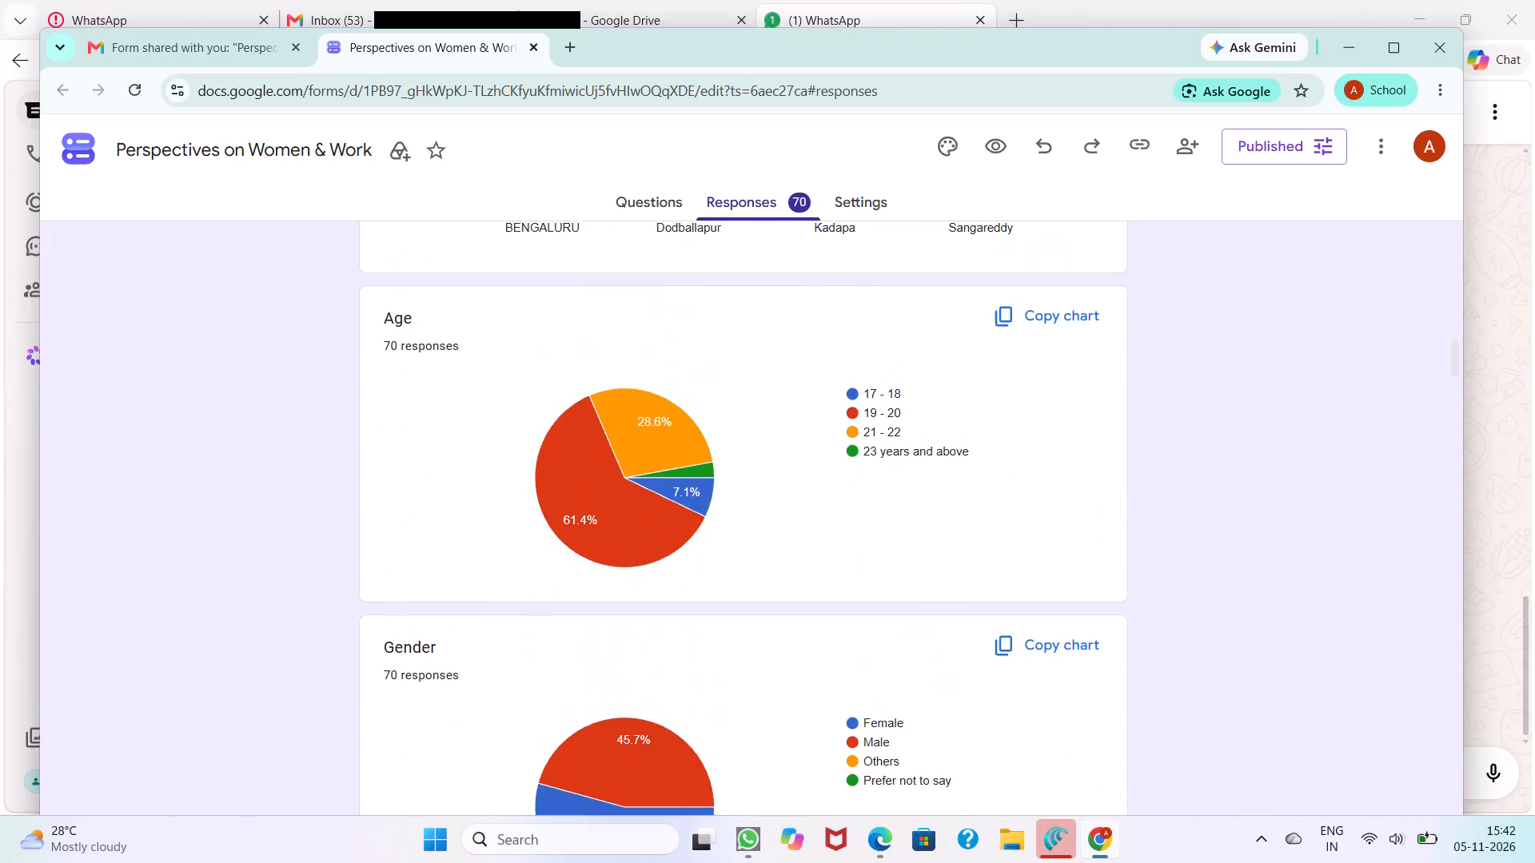
{"action": "scroll", "coordinate": [428, 593], "scroll_direction": "up", "scroll_amount": 3}
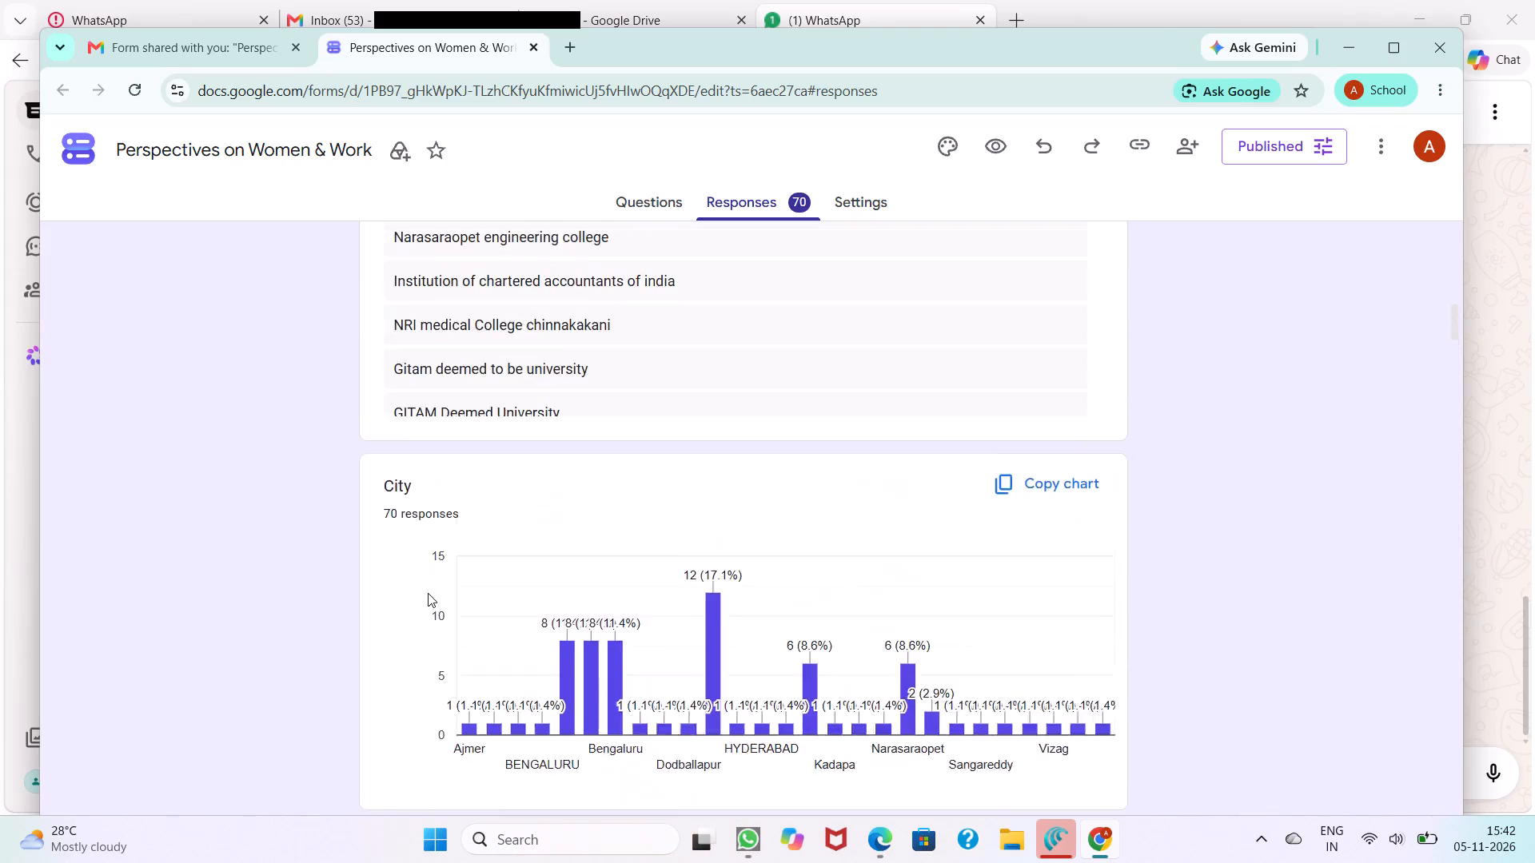
{"action": "scroll", "coordinate": [428, 593], "scroll_direction": "up", "scroll_amount": 5}
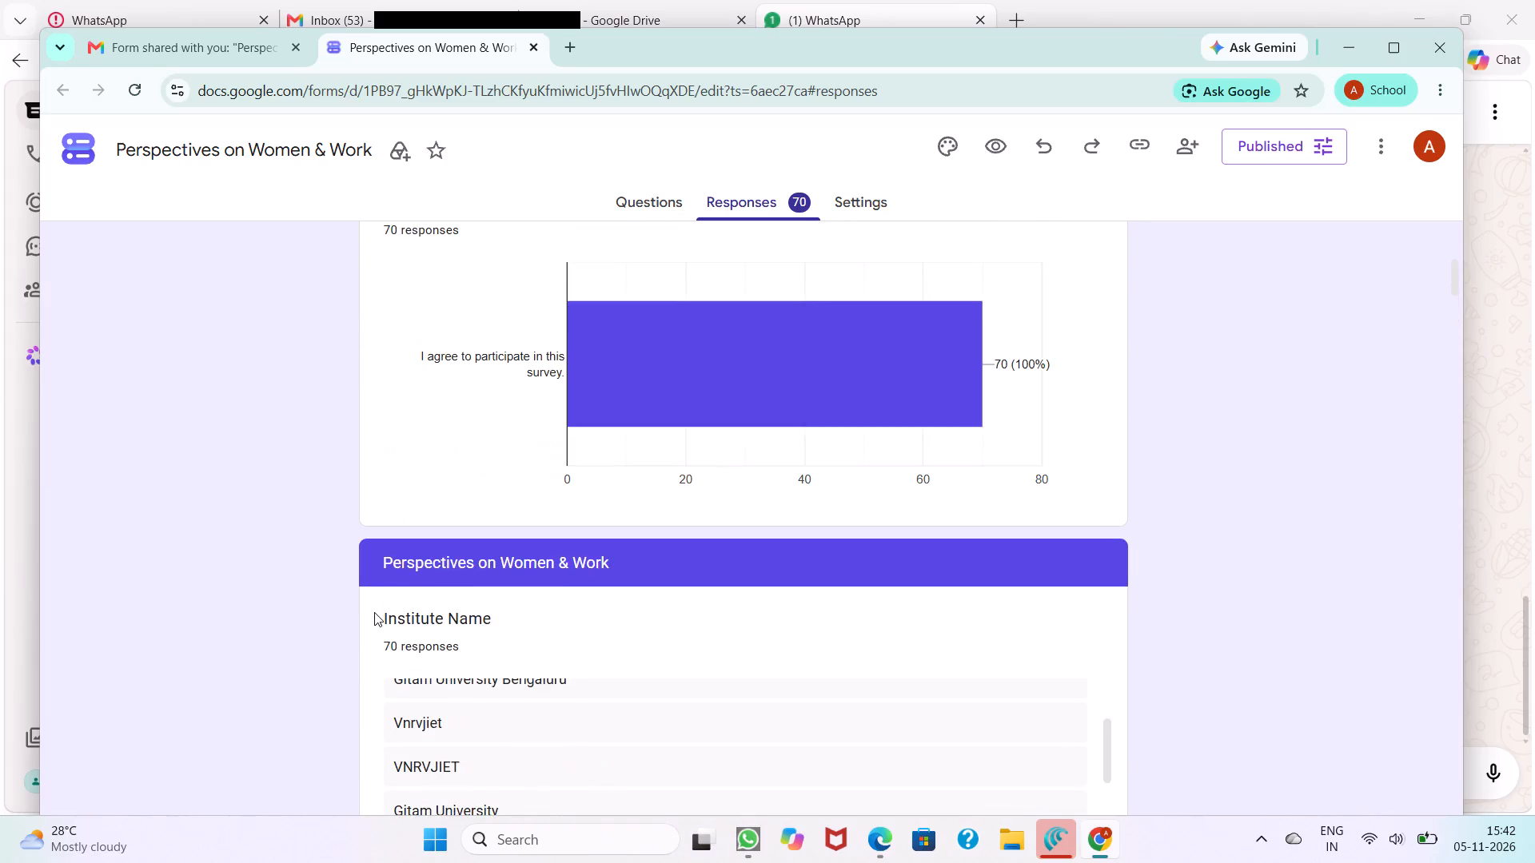
{"action": "scroll", "coordinate": [279, 623], "scroll_direction": "up", "scroll_amount": 3}
Examine the opinion response charts on women's advice, women managers, relocating for a job, family responsibilities and access to higher education.
{"action": "scroll", "coordinate": [279, 623], "scroll_direction": "down", "scroll_amount": 10}
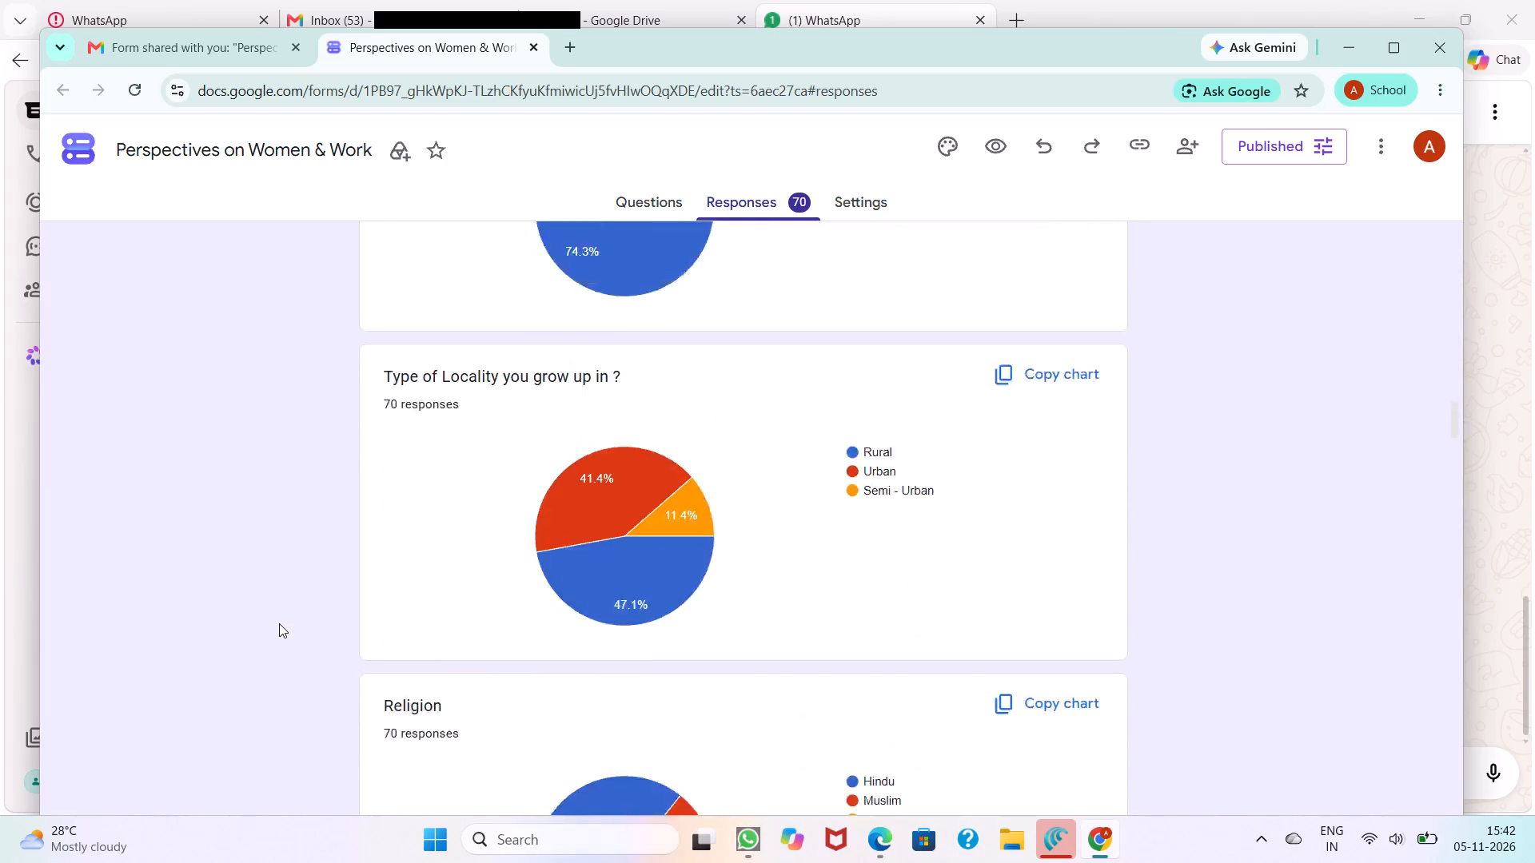
{"action": "scroll", "coordinate": [279, 623], "scroll_direction": "down", "scroll_amount": 11}
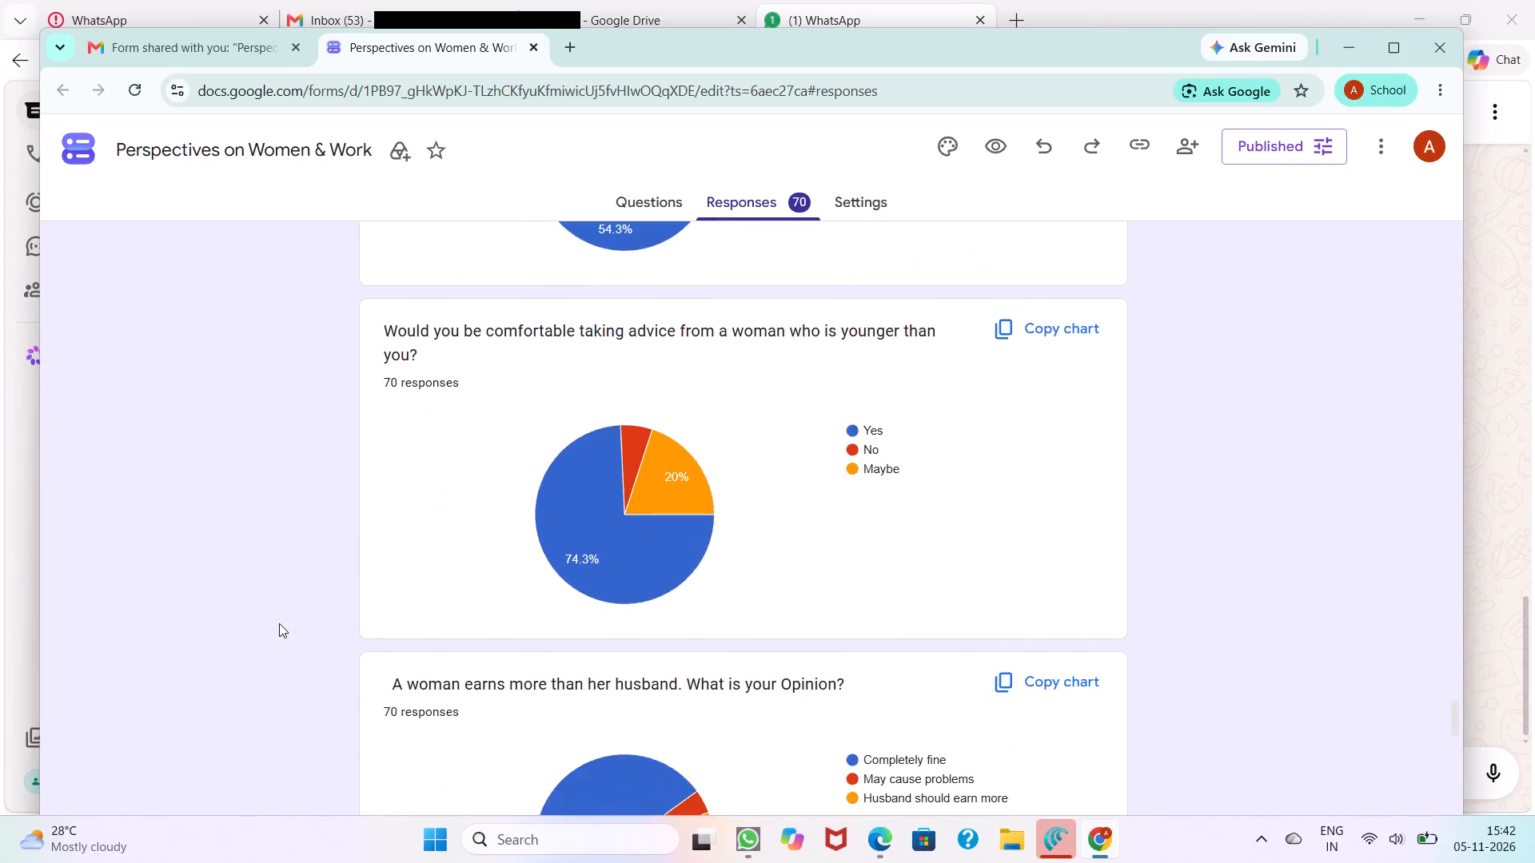
{"action": "scroll", "coordinate": [279, 623], "scroll_direction": "up", "scroll_amount": 5}
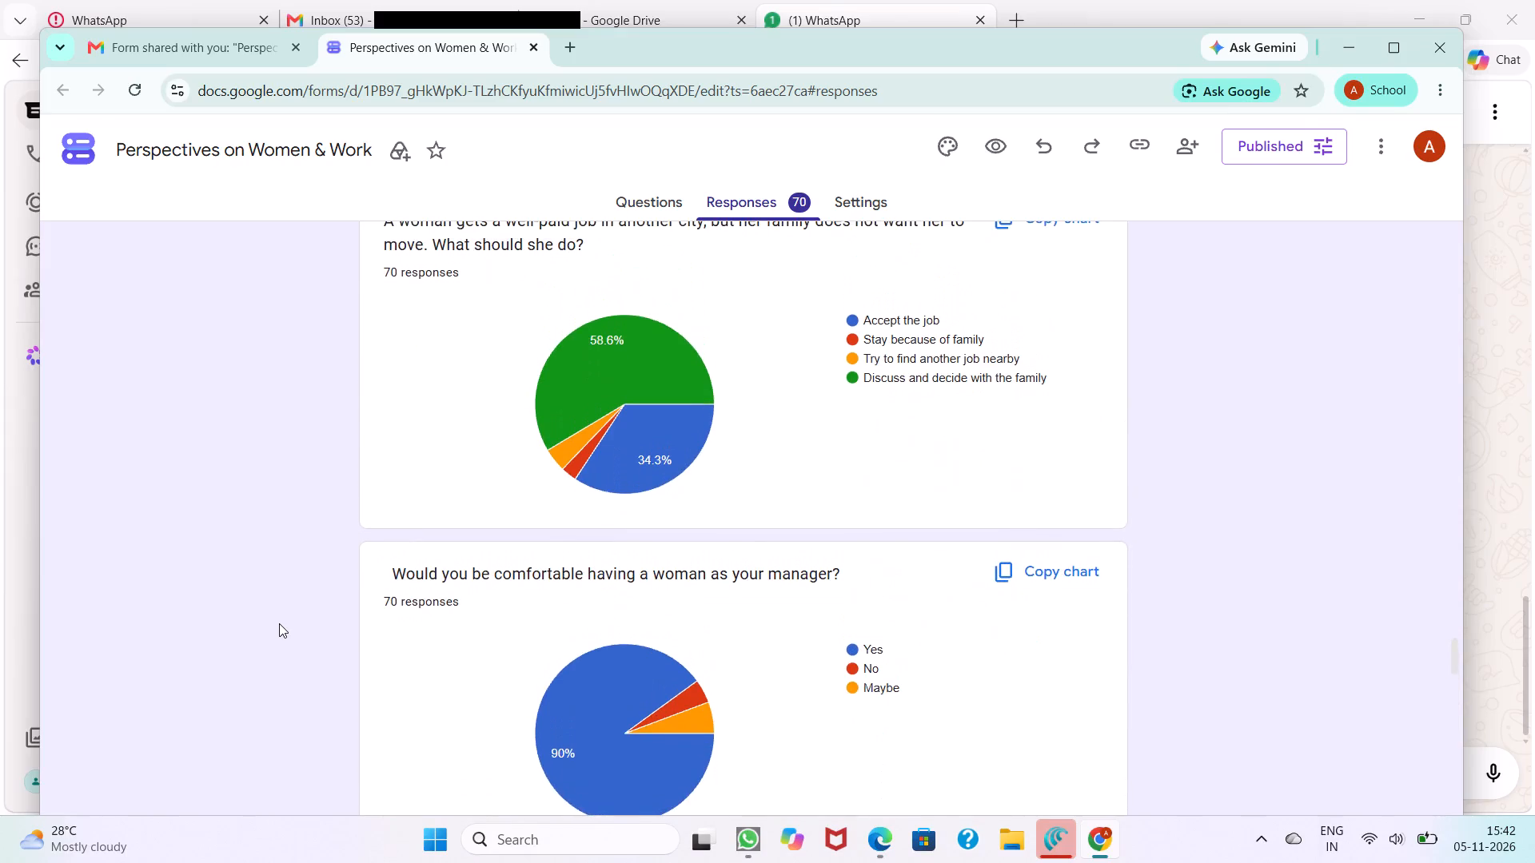
{"action": "scroll", "coordinate": [279, 623], "scroll_direction": "up", "scroll_amount": 5}
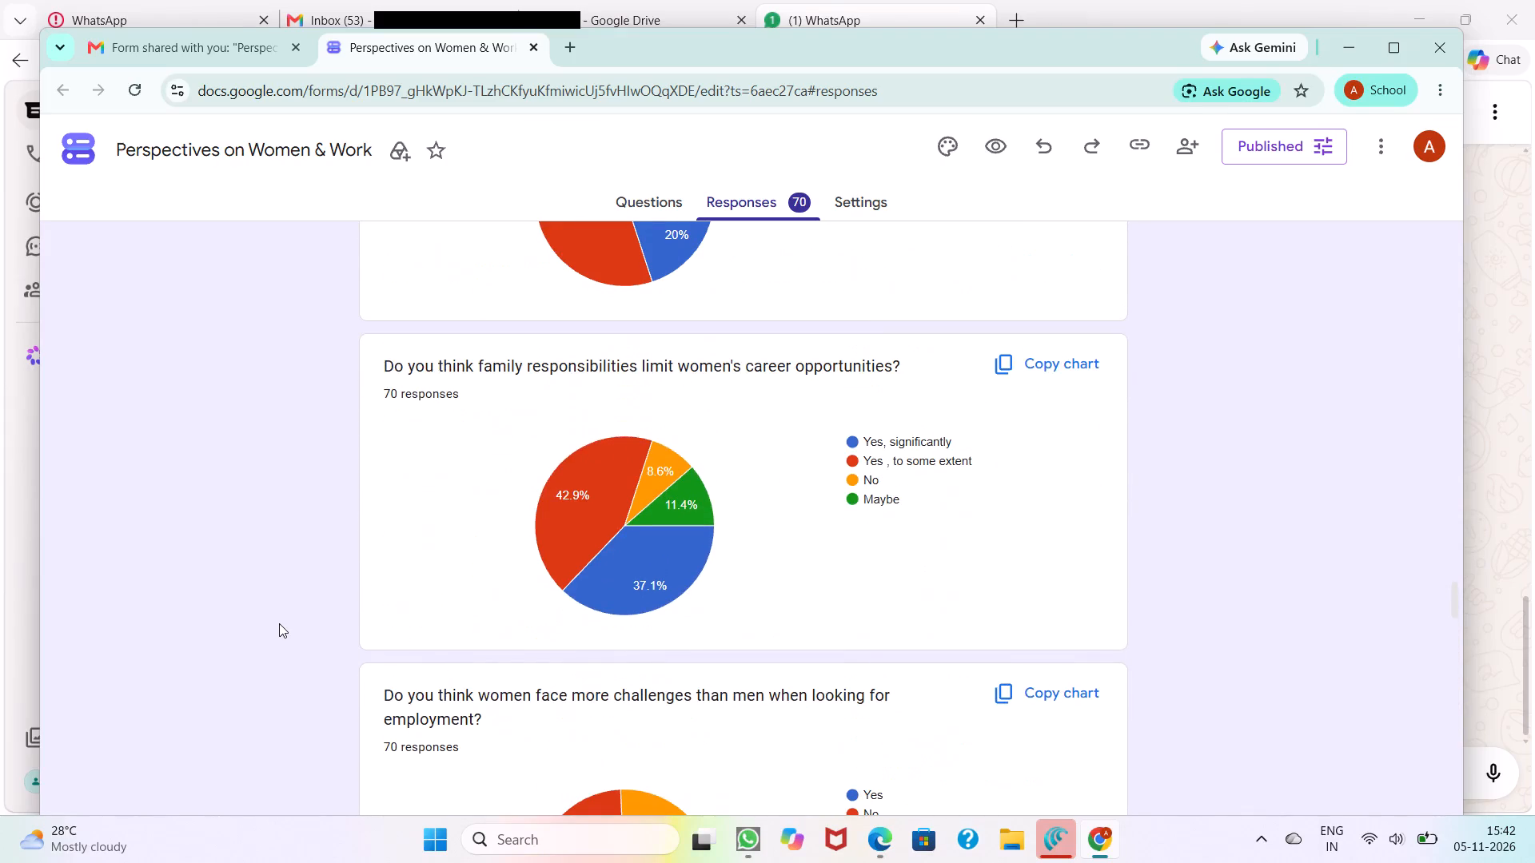
{"action": "scroll", "coordinate": [279, 623], "scroll_direction": "up", "scroll_amount": 1}
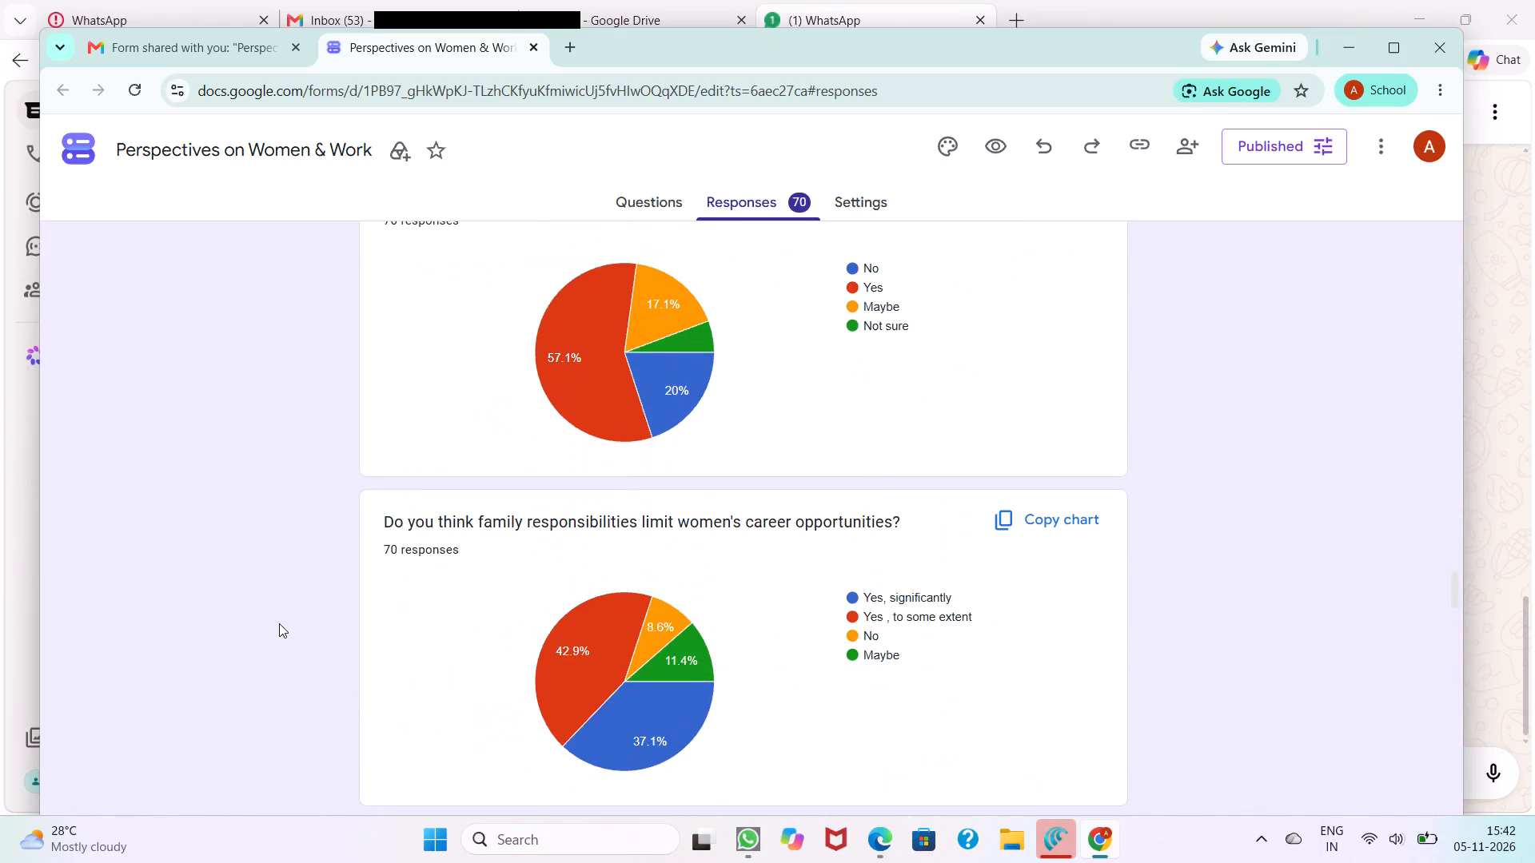
{"action": "scroll", "coordinate": [279, 623], "scroll_direction": "up", "scroll_amount": 5}
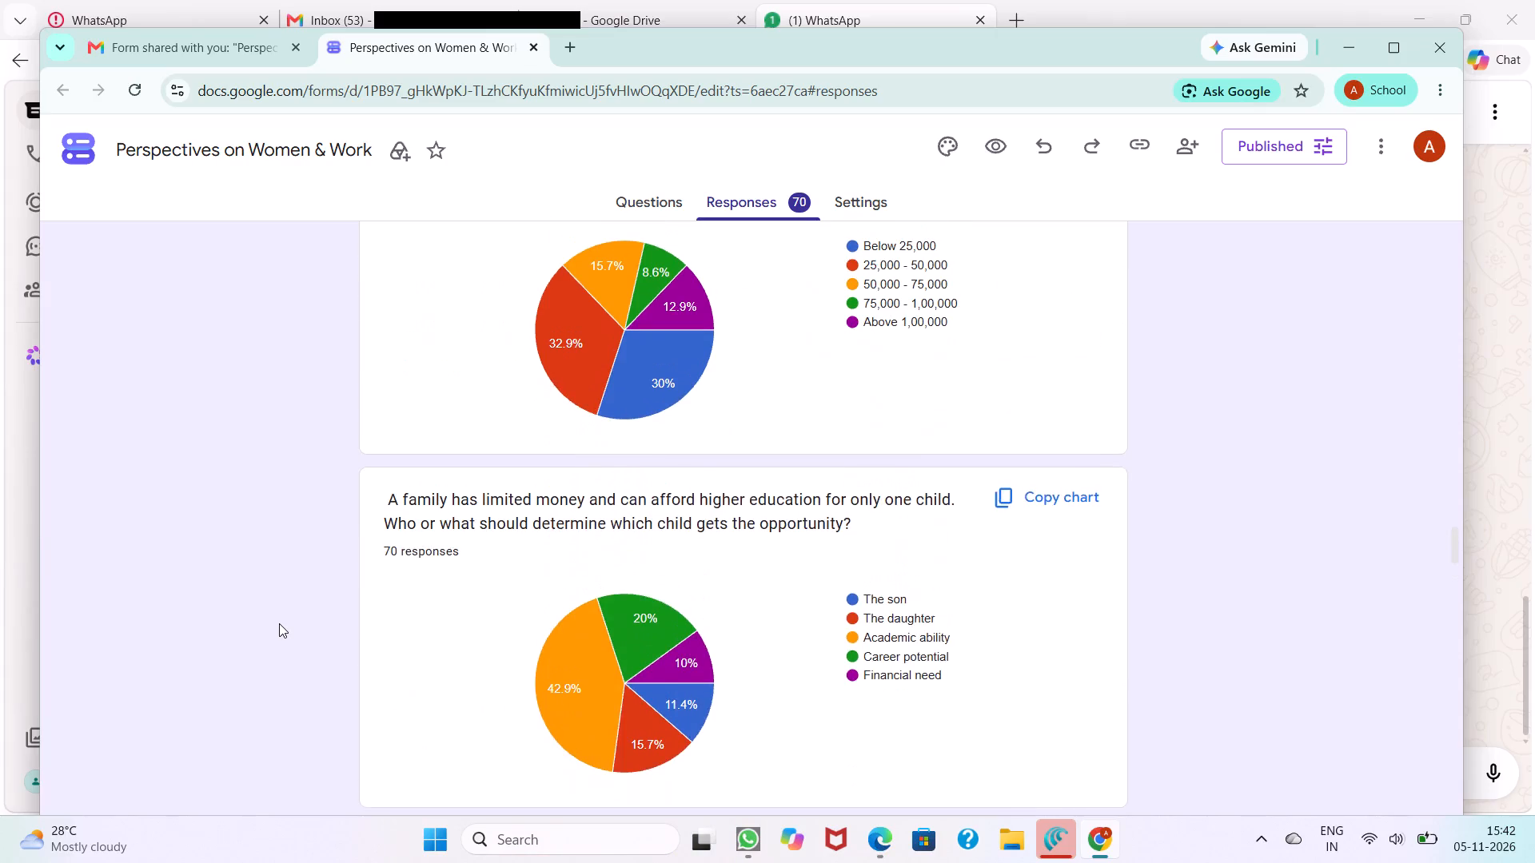
Re-examine the response charts for social category, parents' occupations and approximate monthly household income.
{"action": "scroll", "coordinate": [279, 623], "scroll_direction": "up", "scroll_amount": 5}
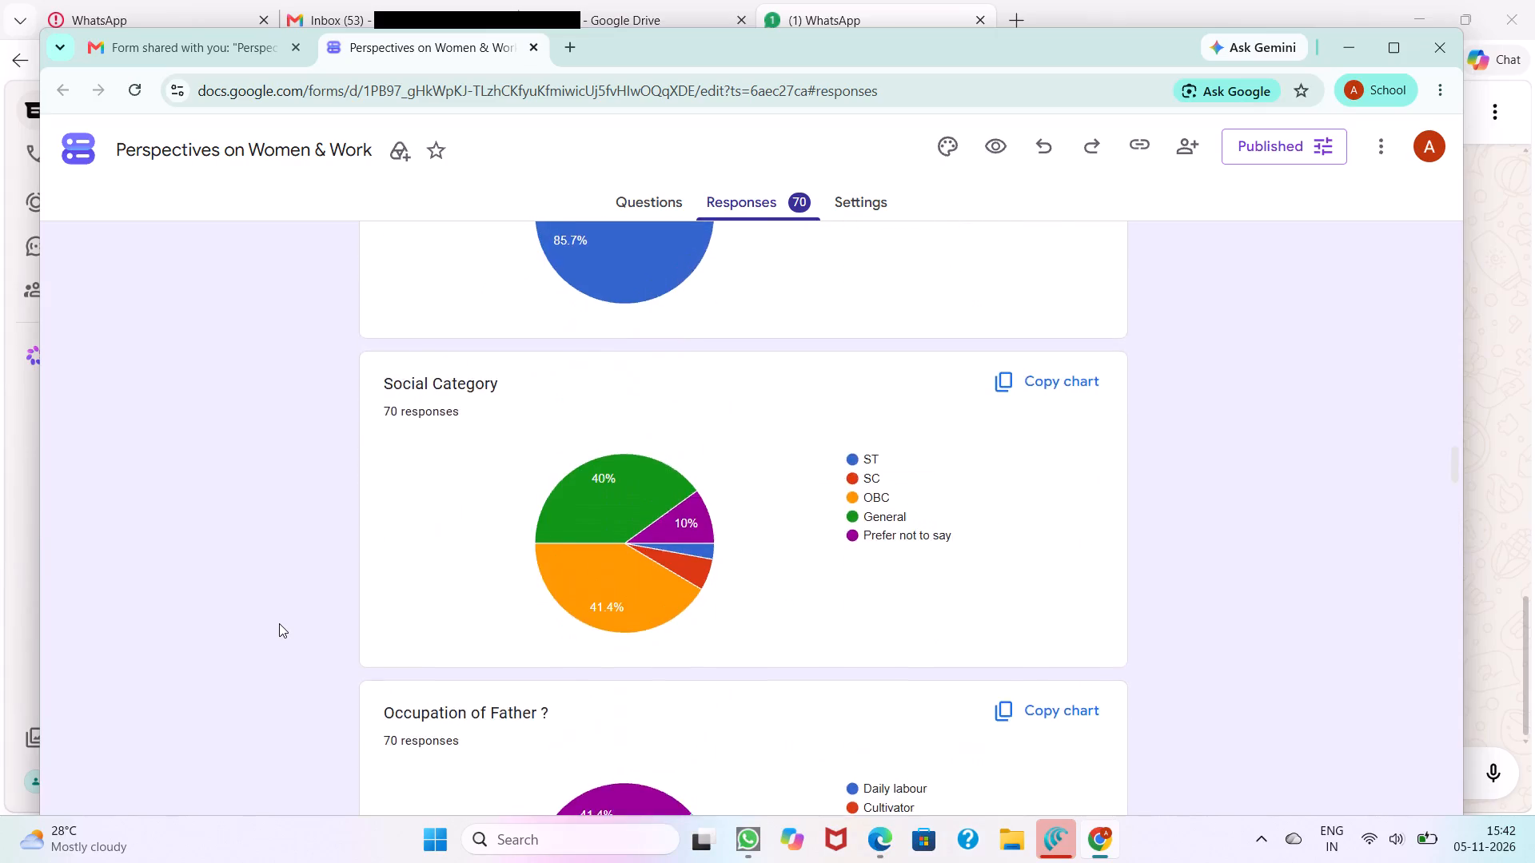
{"action": "scroll", "coordinate": [279, 623], "scroll_direction": "down", "scroll_amount": 2}
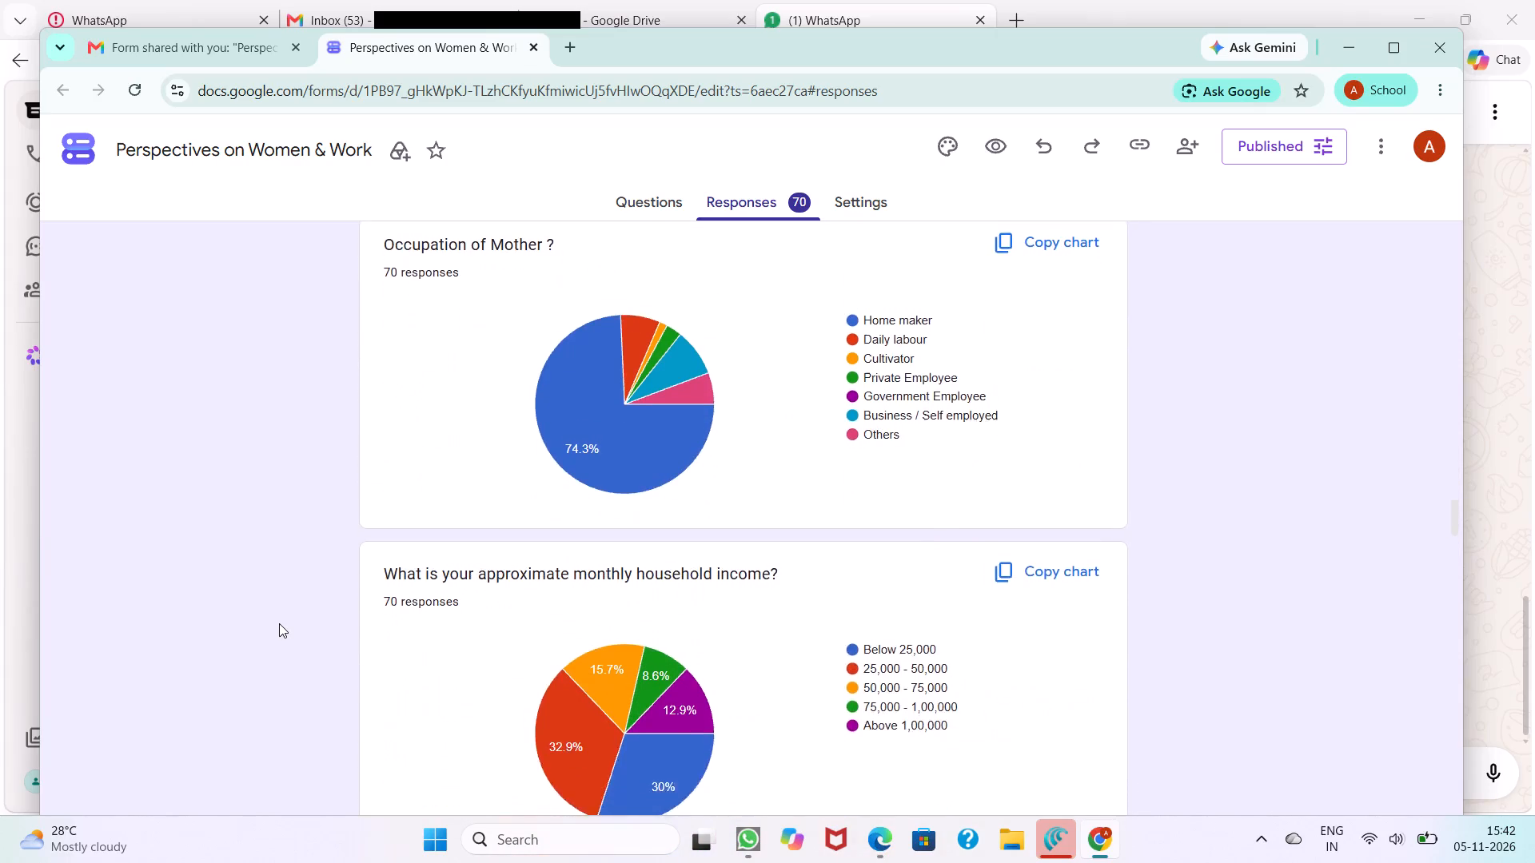
{"action": "scroll", "coordinate": [279, 623], "scroll_direction": "down", "scroll_amount": 1}
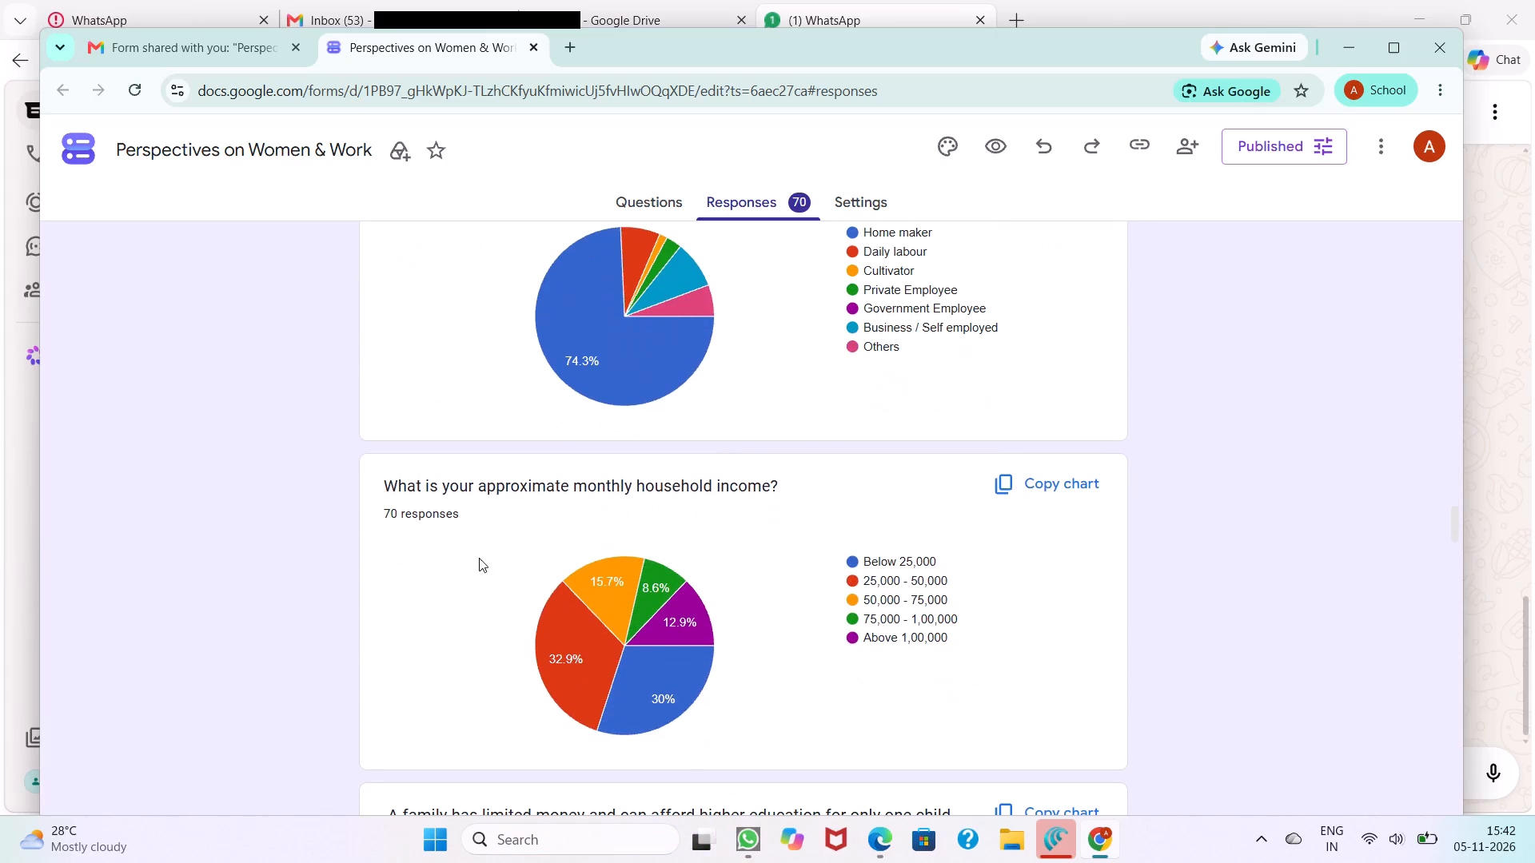
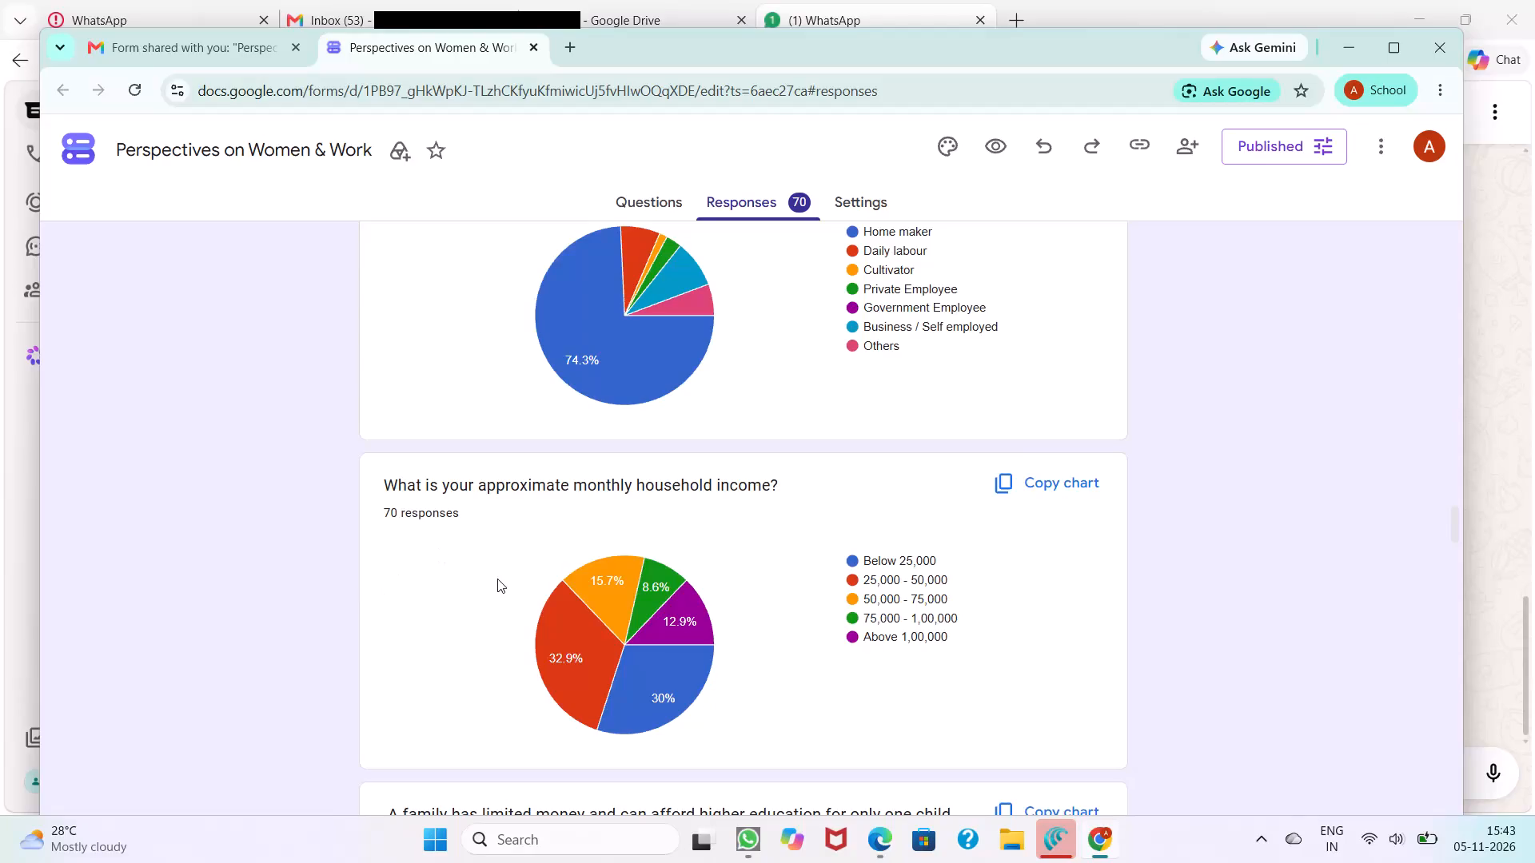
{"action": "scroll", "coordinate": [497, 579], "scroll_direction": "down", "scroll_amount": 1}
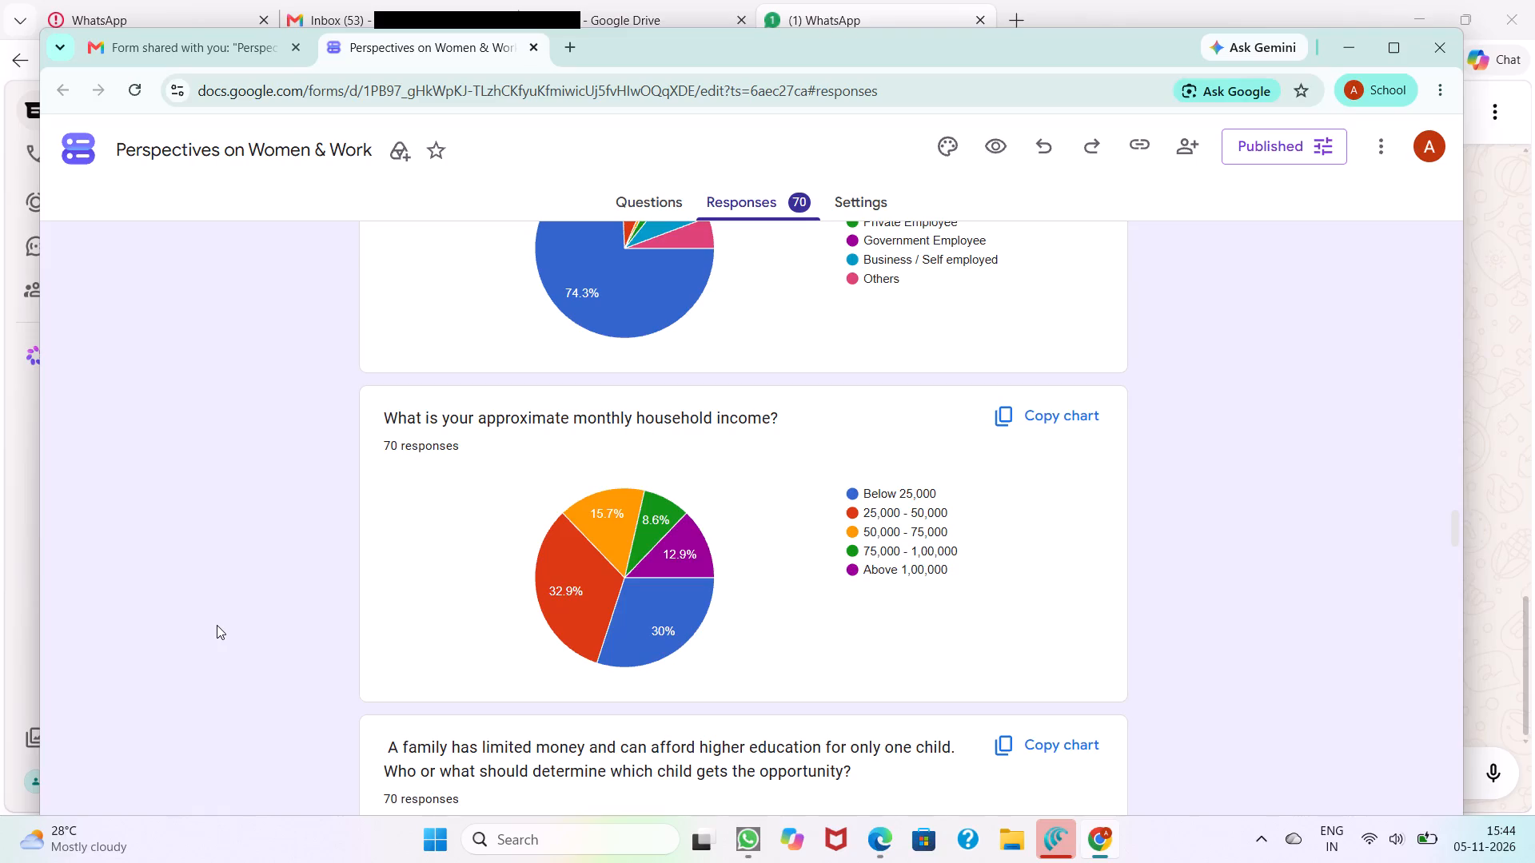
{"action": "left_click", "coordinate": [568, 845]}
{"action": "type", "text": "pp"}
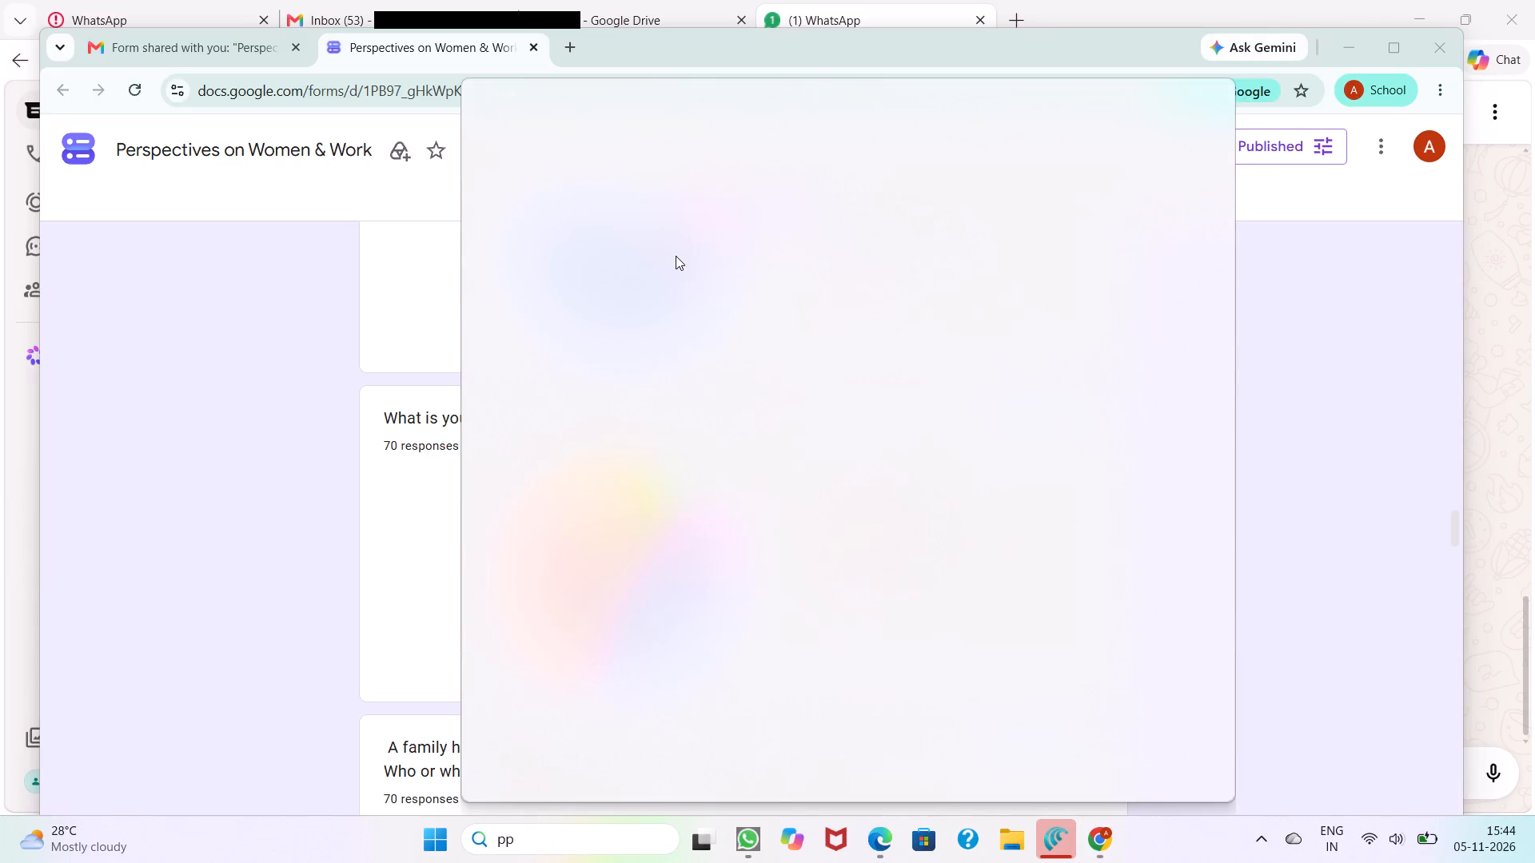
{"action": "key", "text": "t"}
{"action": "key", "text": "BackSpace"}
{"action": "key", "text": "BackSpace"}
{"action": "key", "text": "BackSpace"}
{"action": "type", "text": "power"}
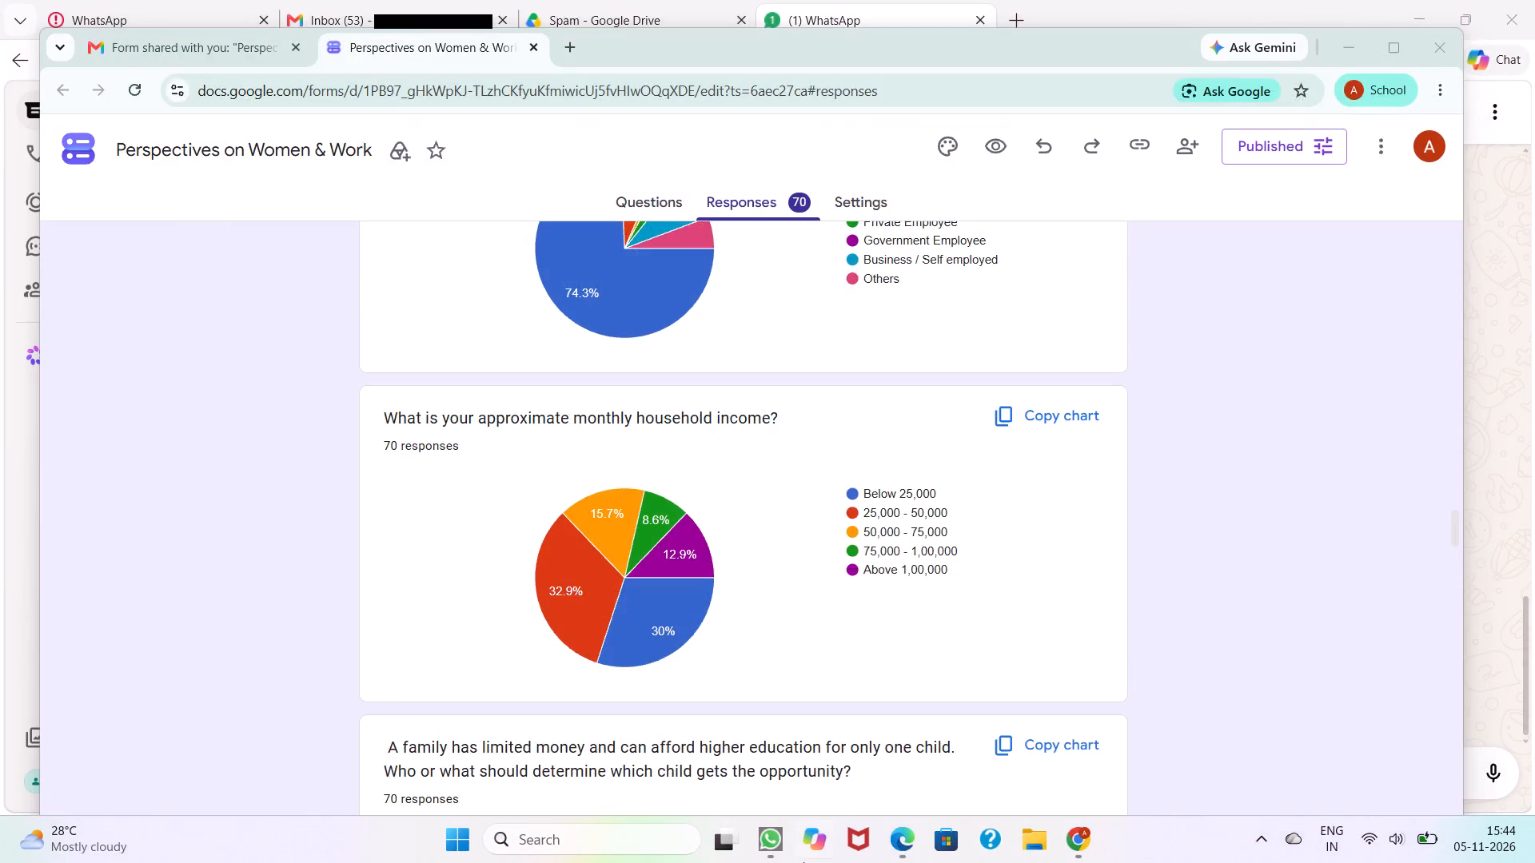
Find PowerPoint among the installed apps, launch it and create a new blank presentation.
{"action": "left_click", "coordinate": [449, 850]}
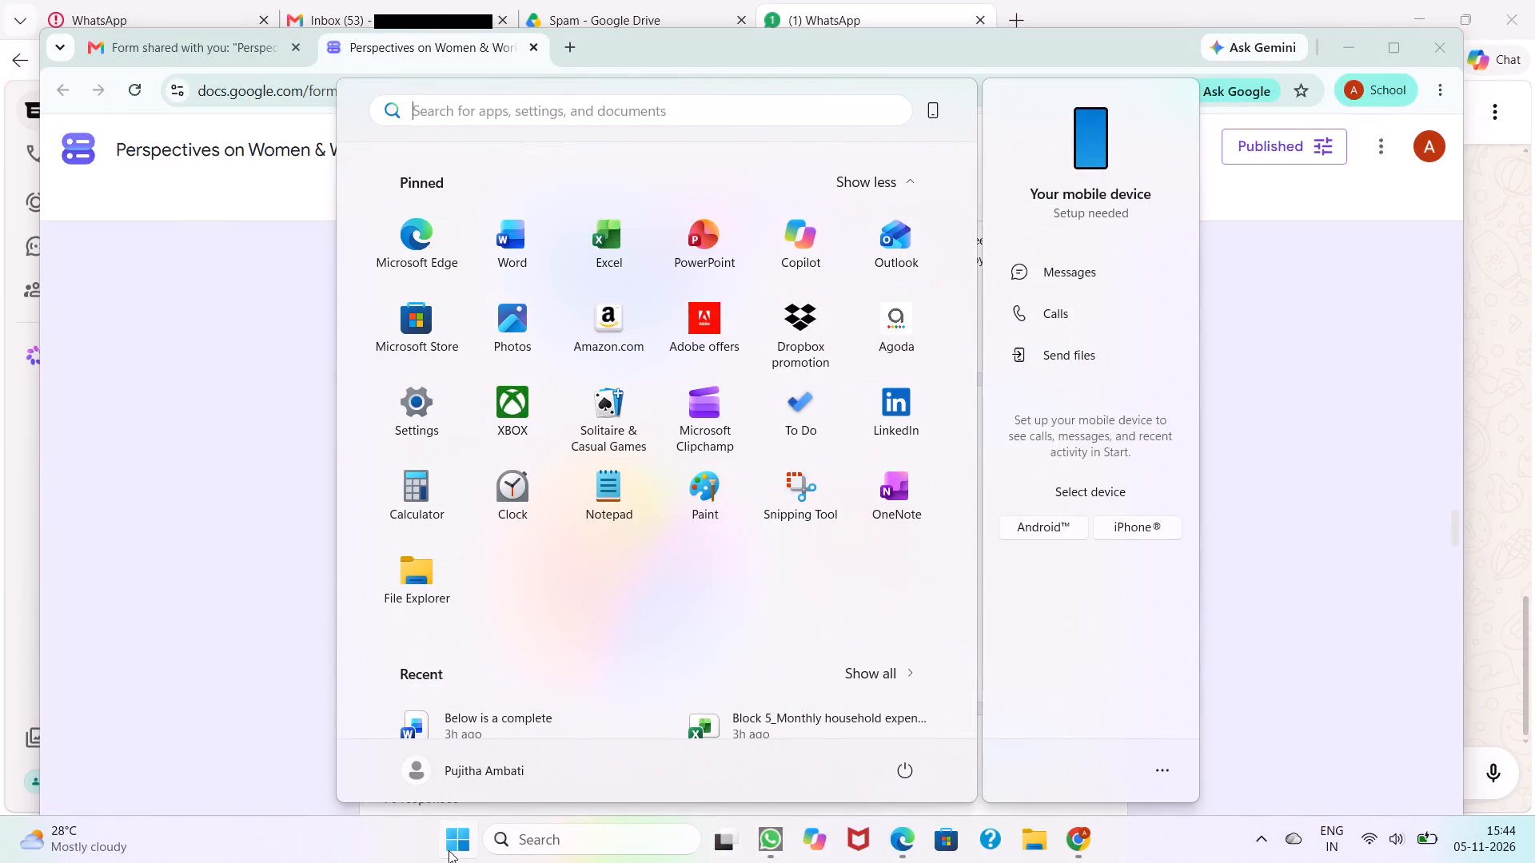
{"action": "left_click", "coordinate": [489, 106]}
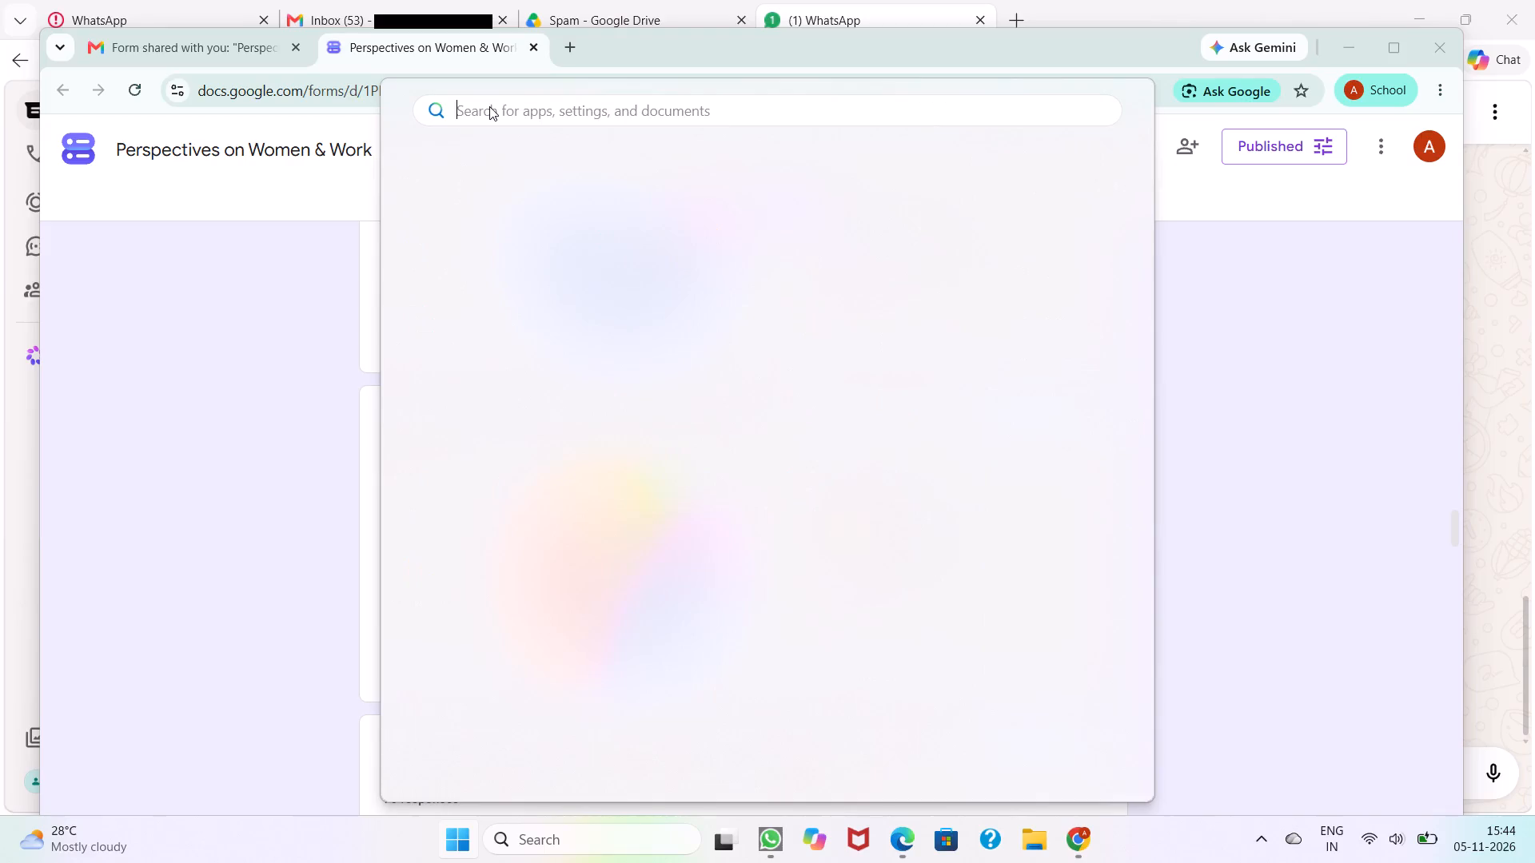
{"action": "type", "text": "po"}
{"action": "type", "text": "wer"}
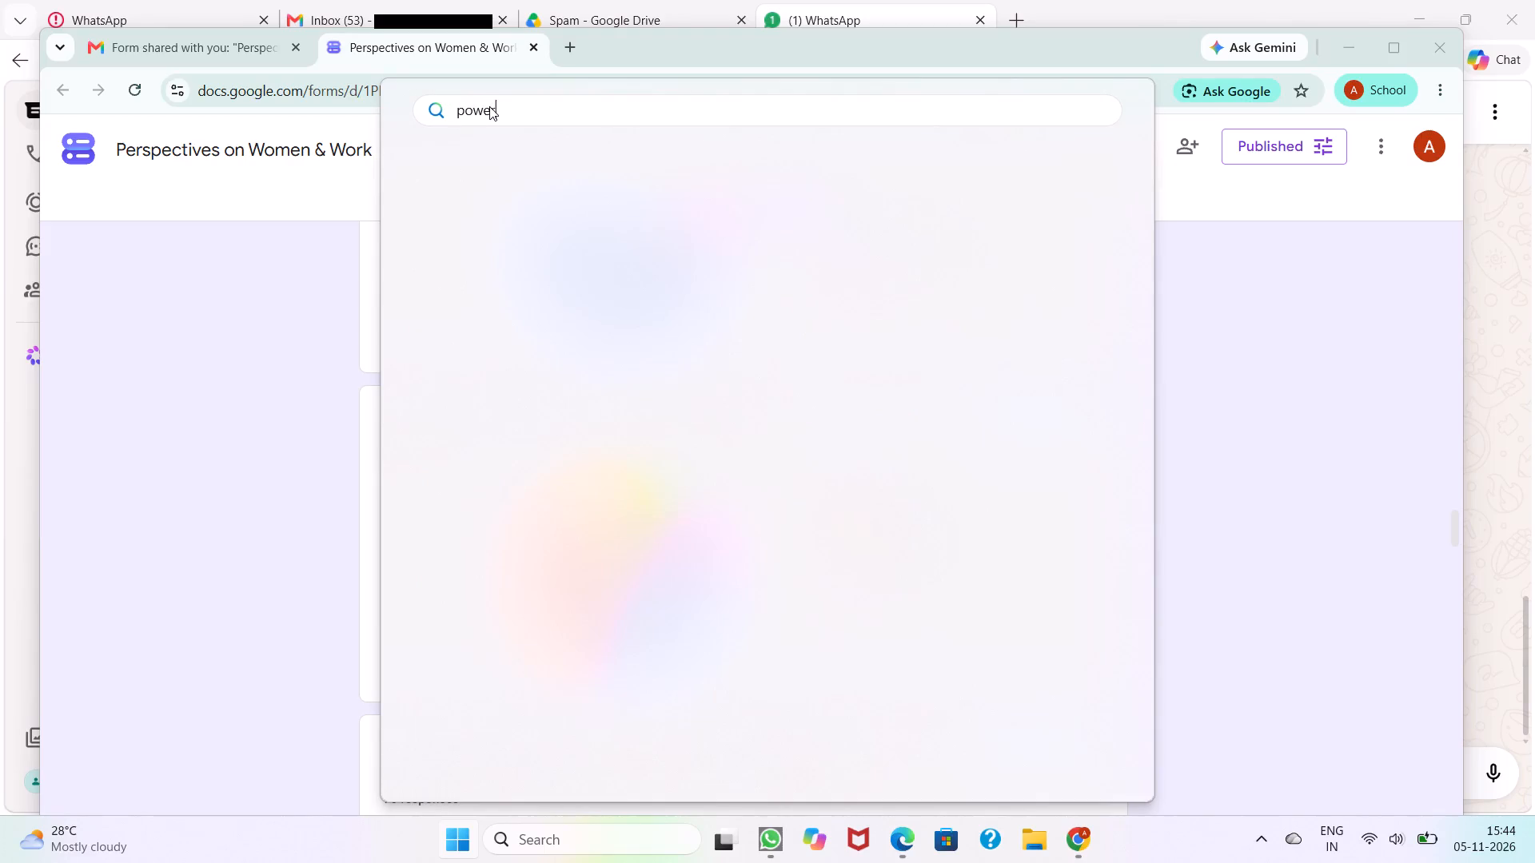
{"action": "type", "text": "poiny"}
{"action": "key", "text": "BackSpace"}
{"action": "key", "text": "t"}
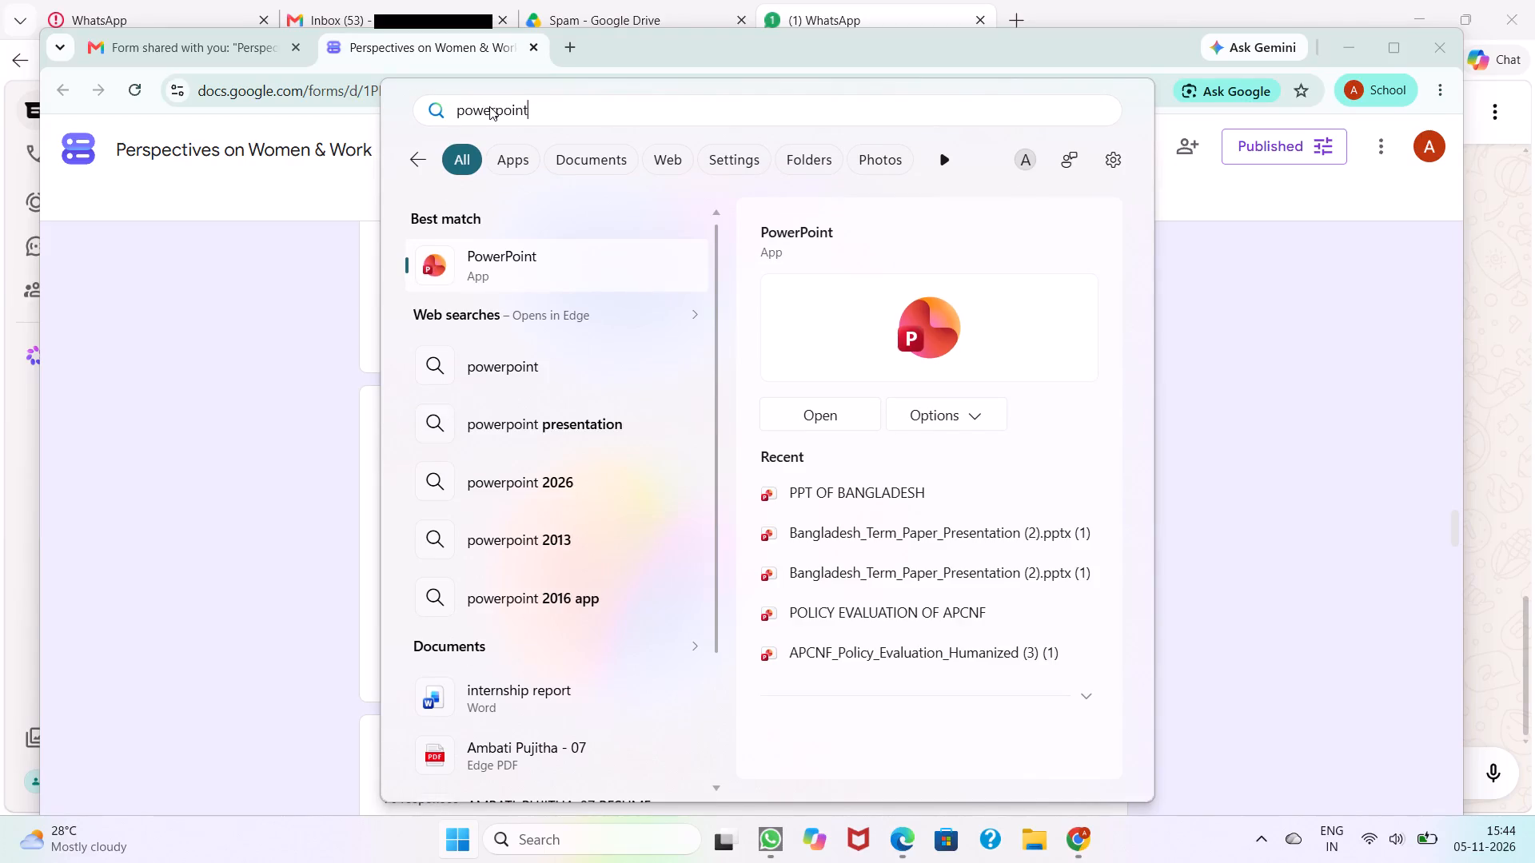
{"action": "left_click", "coordinate": [495, 265]}
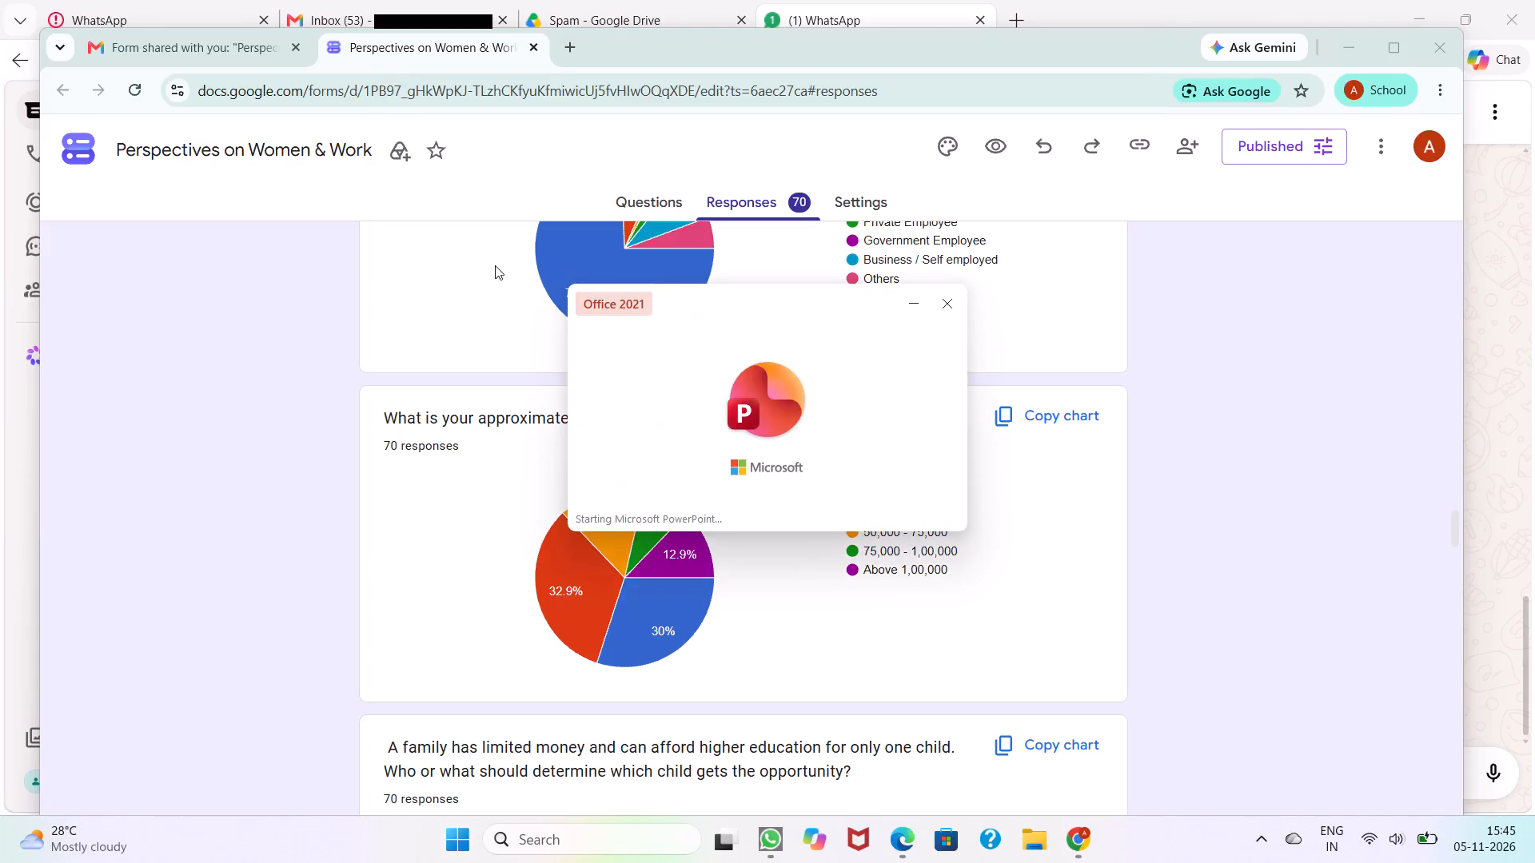
{"action": "left_click", "coordinate": [271, 188]}
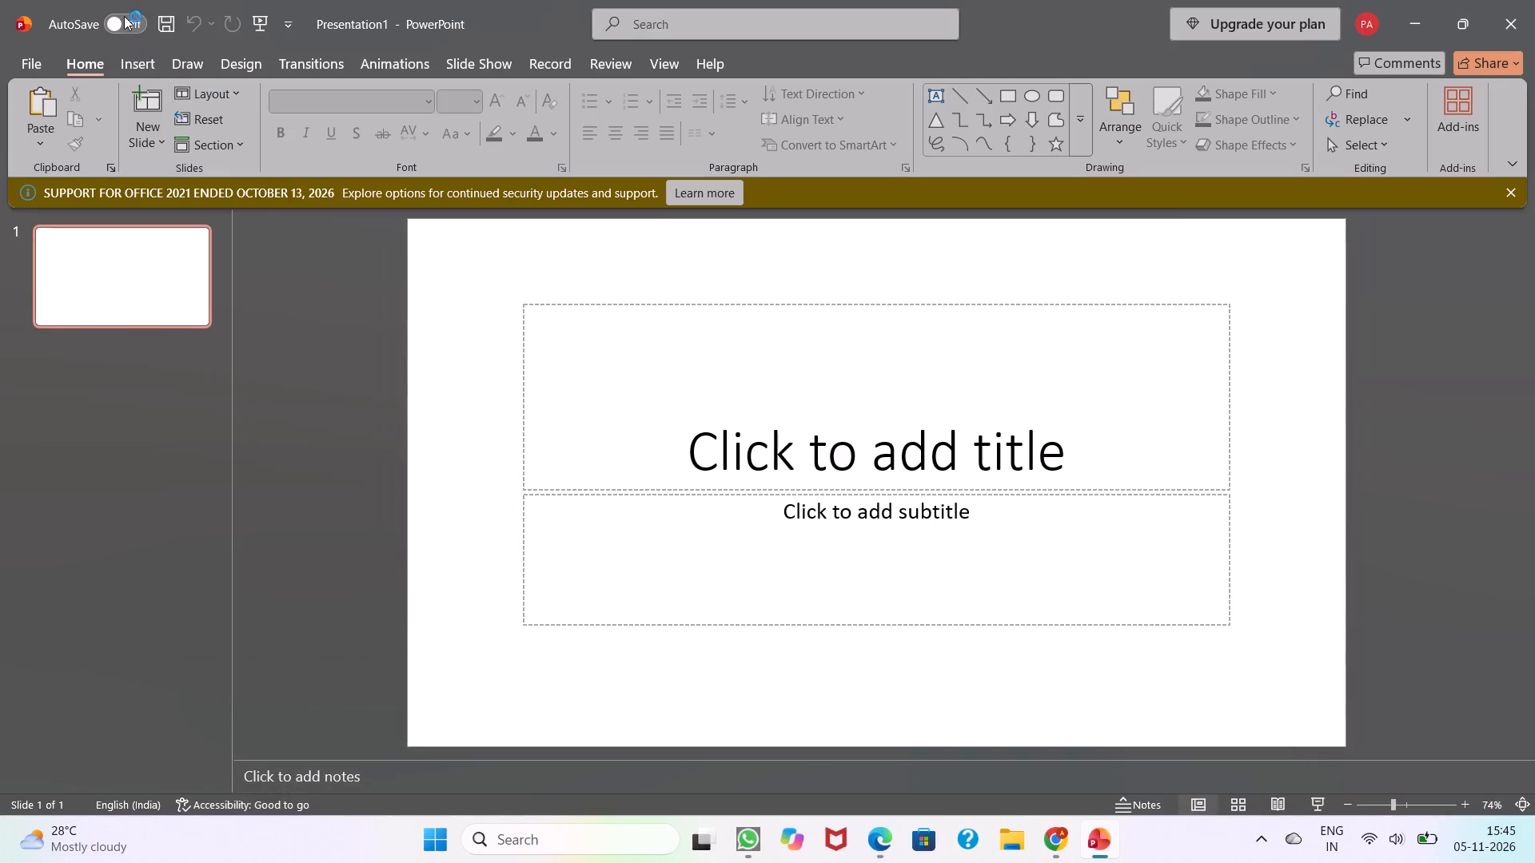
Turn on AutoSave to the personal OneDrive and name the presentation "siri lab ppt".
{"action": "left_click", "coordinate": [121, 29]}
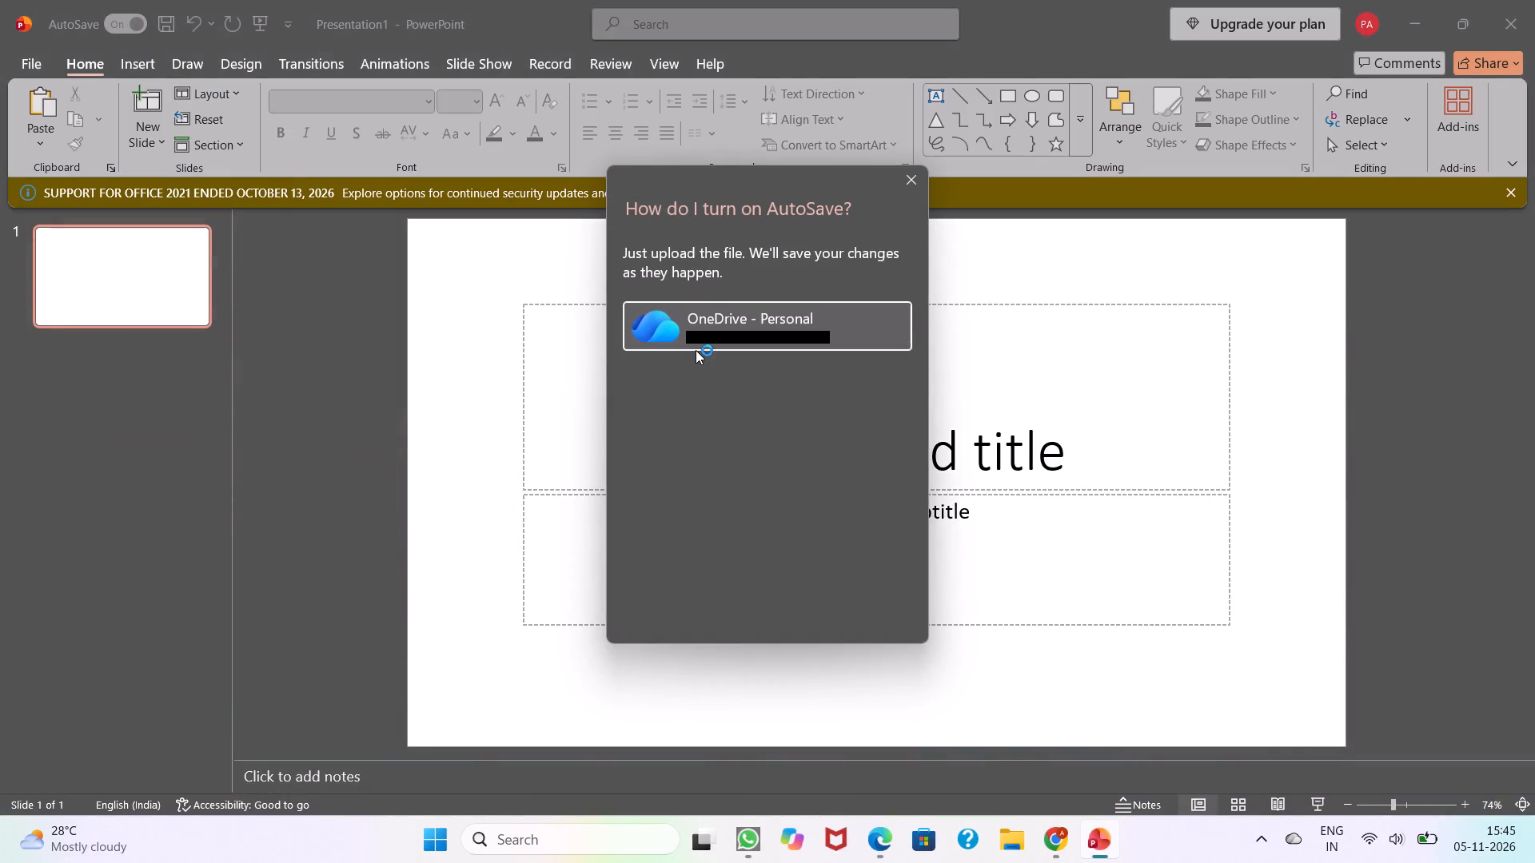
{"action": "left_click", "coordinate": [696, 350]}
{"action": "left_click", "coordinate": [714, 400]}
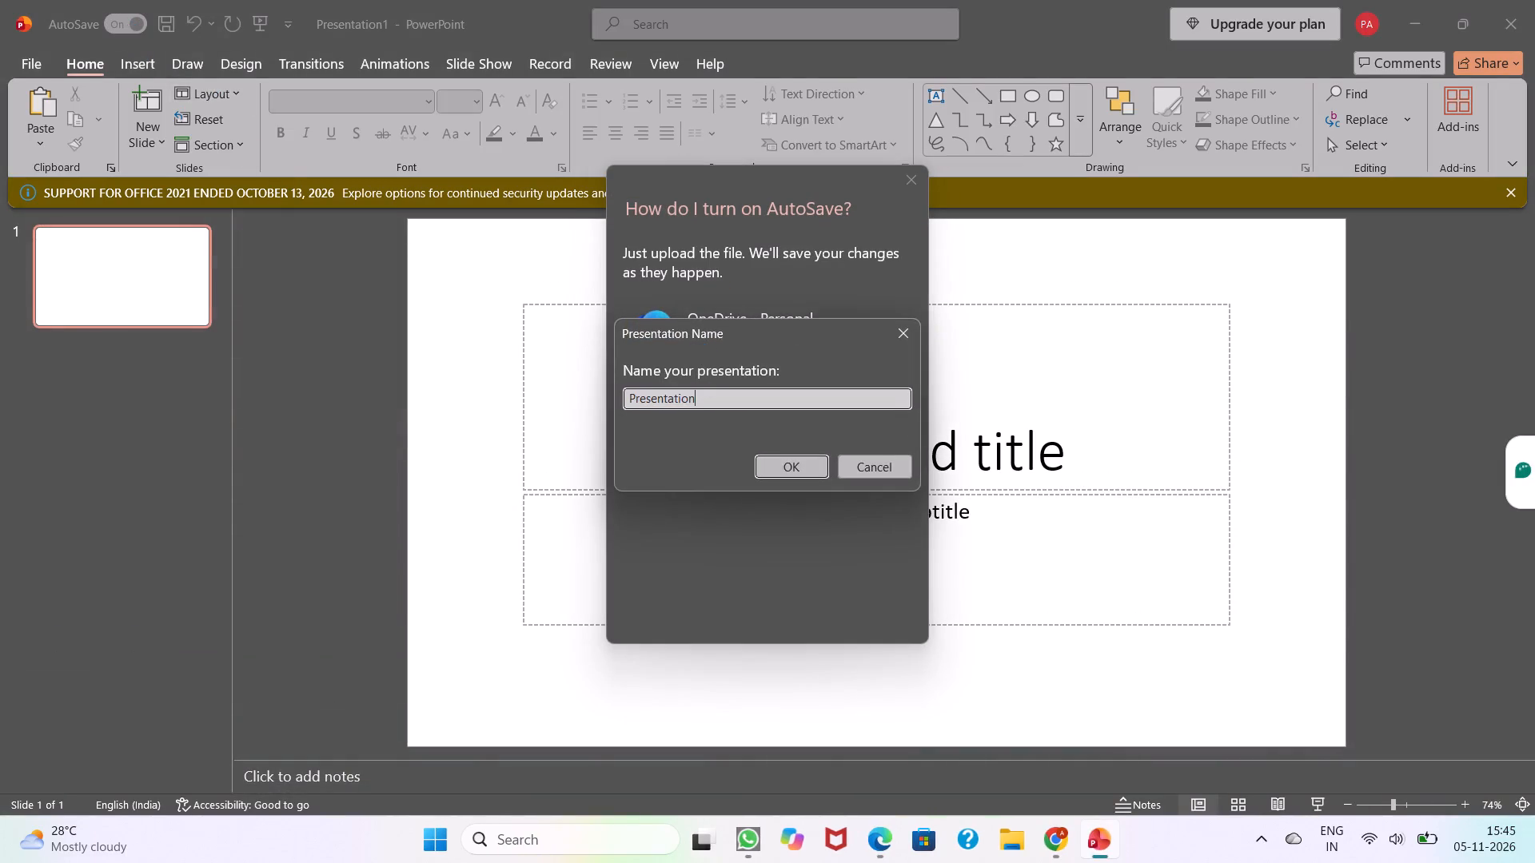
{"action": "key", "text": "BackSpace"}
{"action": "key", "text": "BackSpace"}
{"action": "key", "text": "BackSpace"}
{"action": "key", "text": "BackSpace"}
{"action": "key", "text": "BackSpace"}
{"action": "key", "text": "BackSpace"}
{"action": "key", "text": "BackSpace"}
{"action": "key", "text": "BackSpace"}
{"action": "key", "text": "BackSpace"}
{"action": "key", "text": "BackSpace"}
{"action": "key", "text": "BackSpace"}
{"action": "key", "text": "BackSpace"}
{"action": "key", "text": "BackSpace"}
{"action": "key", "text": "BackSpace"}
{"action": "key", "text": "BackSpace"}
{"action": "key", "text": "BackSpace"}
{"action": "key", "text": "BackSpace"}
{"action": "key", "text": "BackSpace"}
{"action": "type", "text": "siri lab ppt"}
{"action": "key", "text": "space"}
{"action": "left_click", "coordinate": [779, 467]}
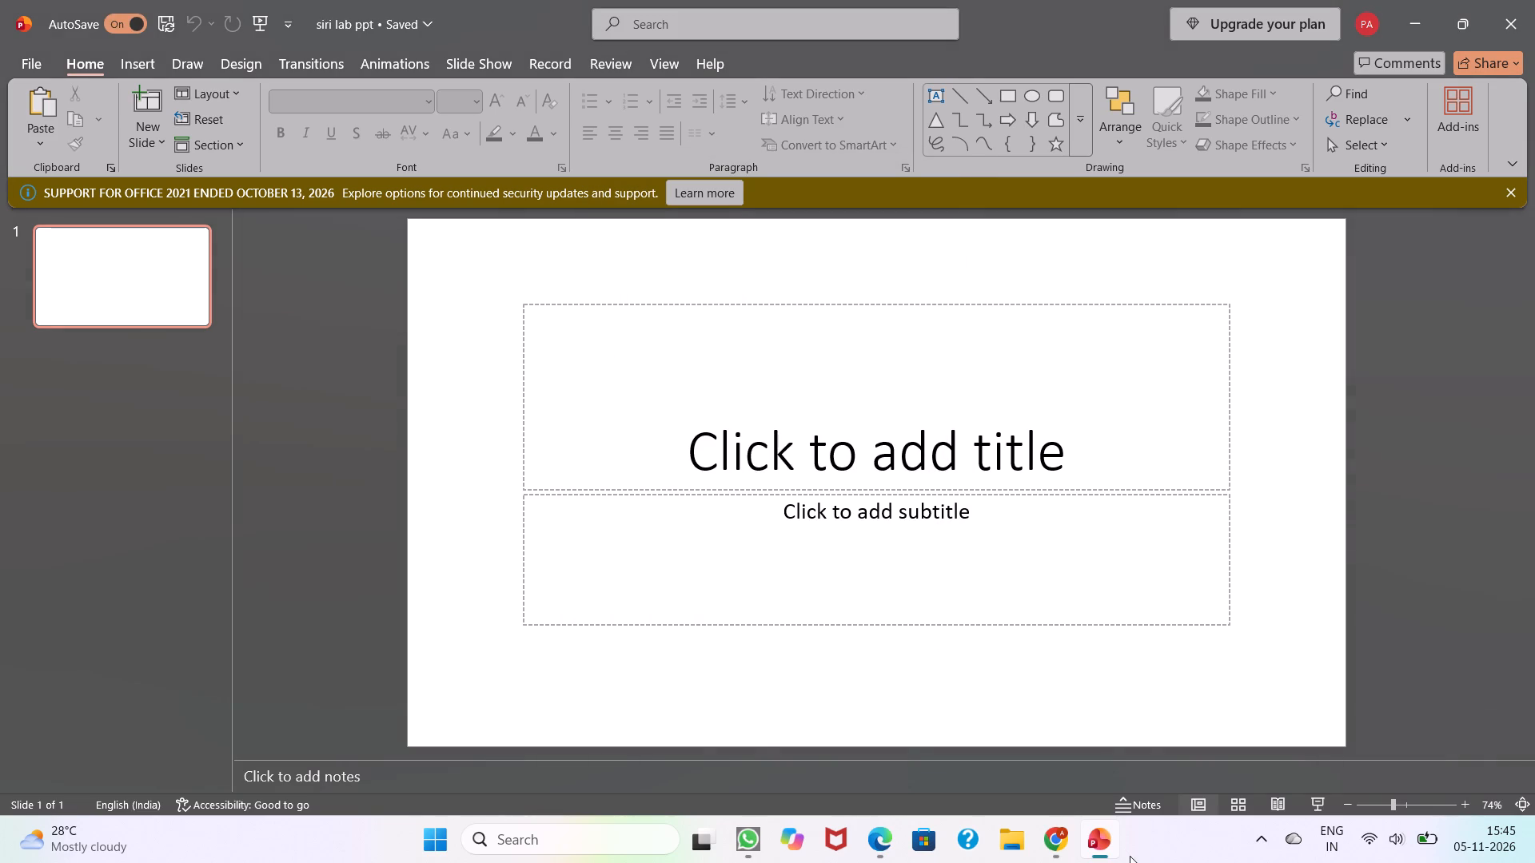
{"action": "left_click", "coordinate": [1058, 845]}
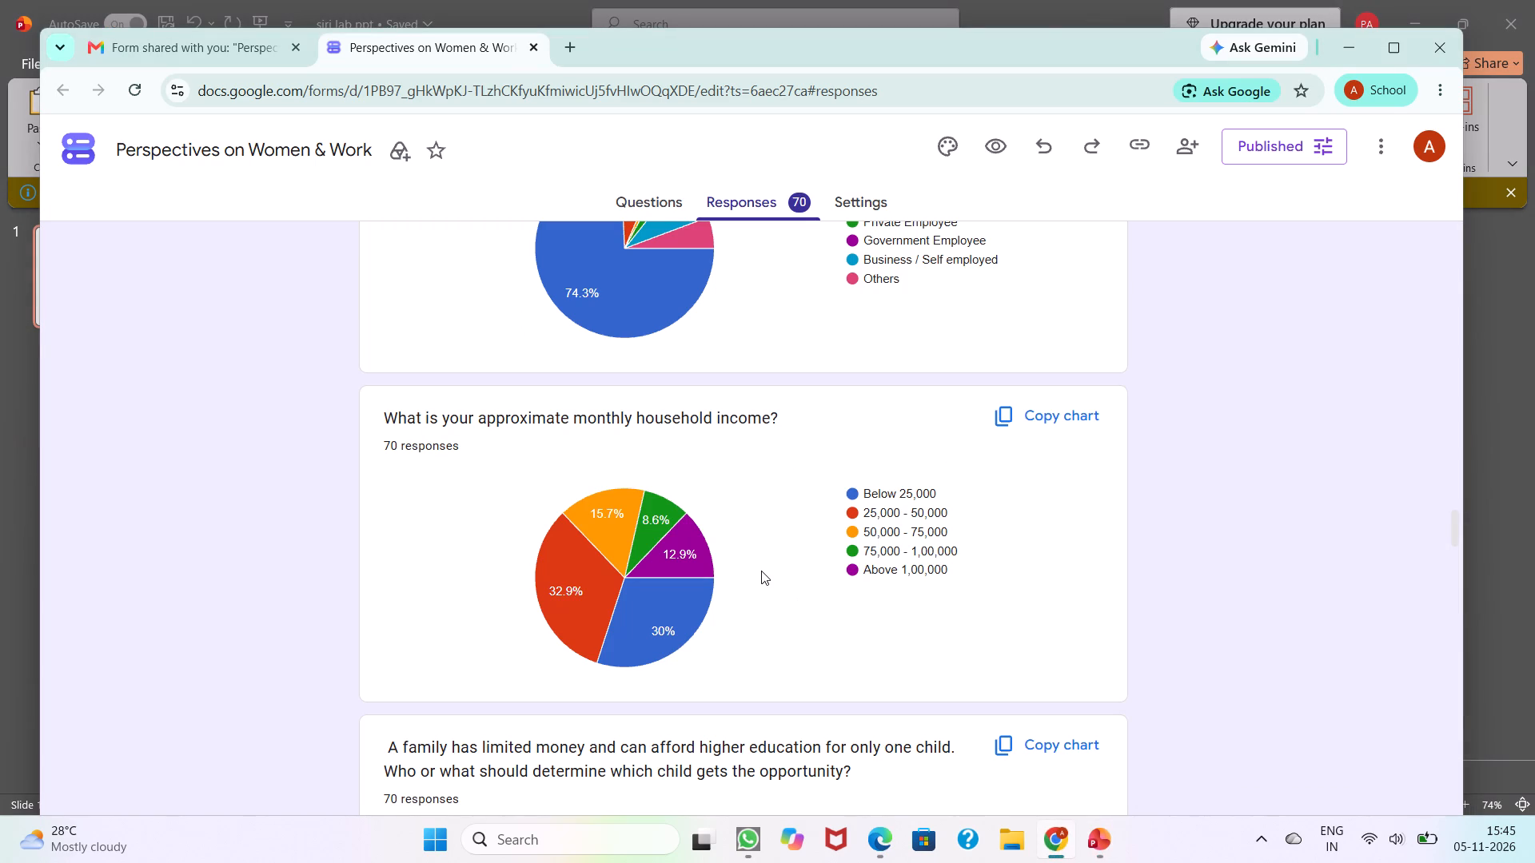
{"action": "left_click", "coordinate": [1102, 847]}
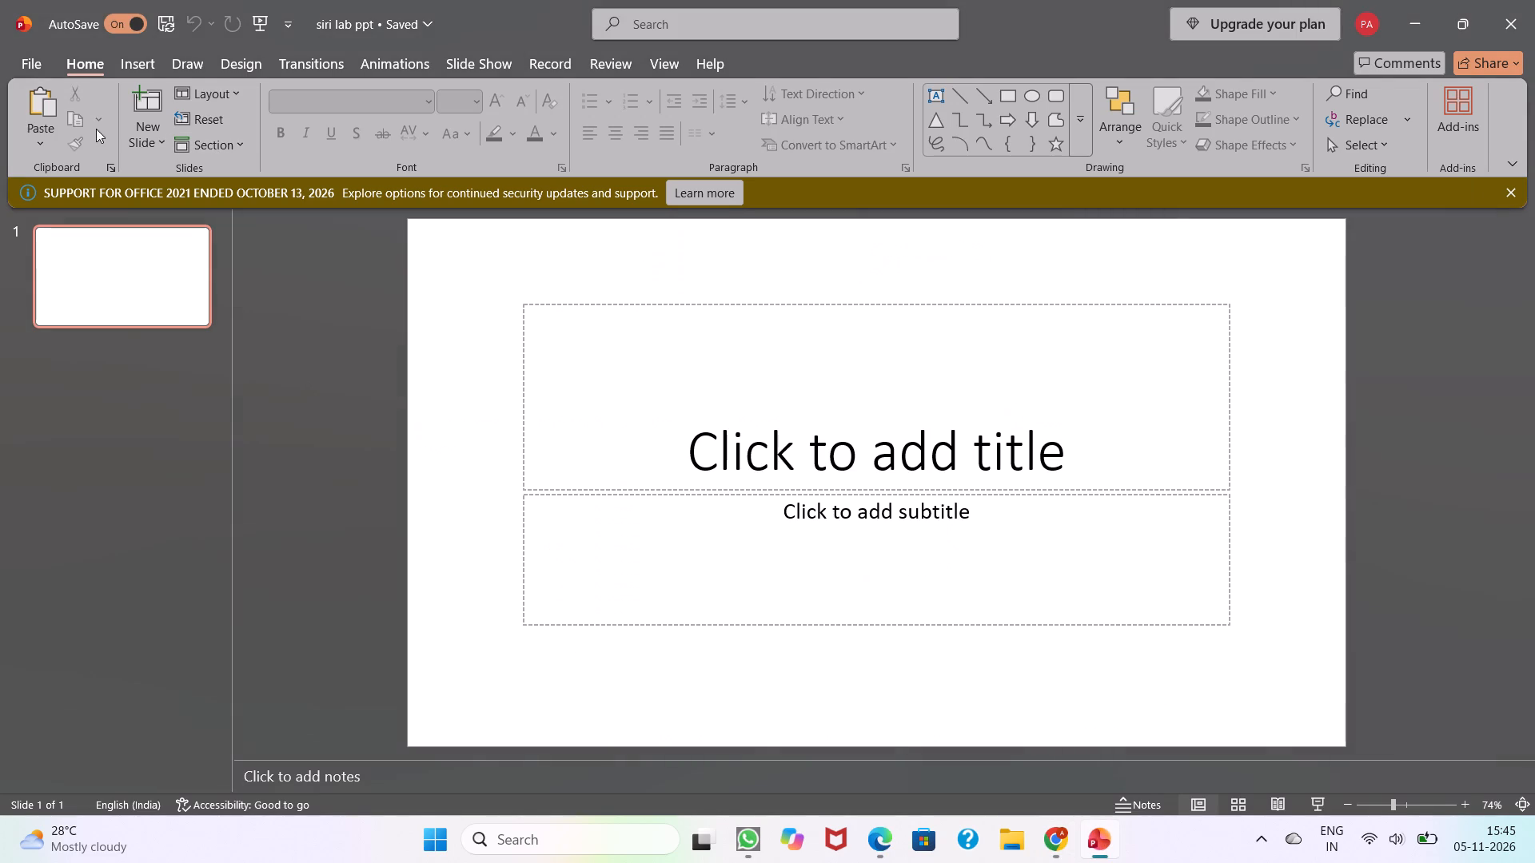
Add a new slide with the Blank layout after the title slide.
{"action": "left_click", "coordinate": [157, 145]}
{"action": "left_click", "coordinate": [177, 408]}
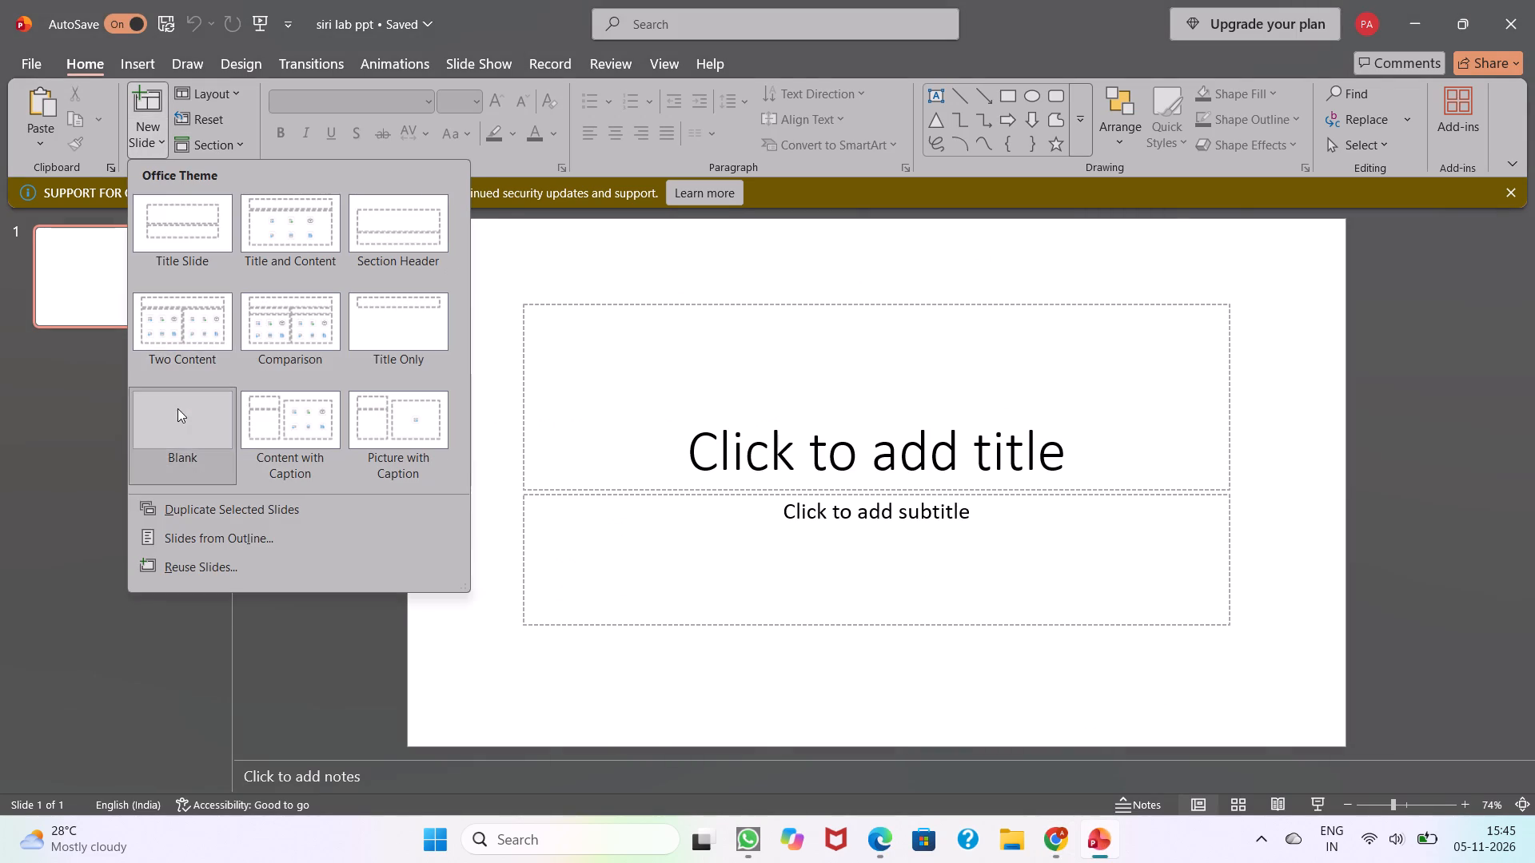
{"action": "left_click", "coordinate": [177, 408]}
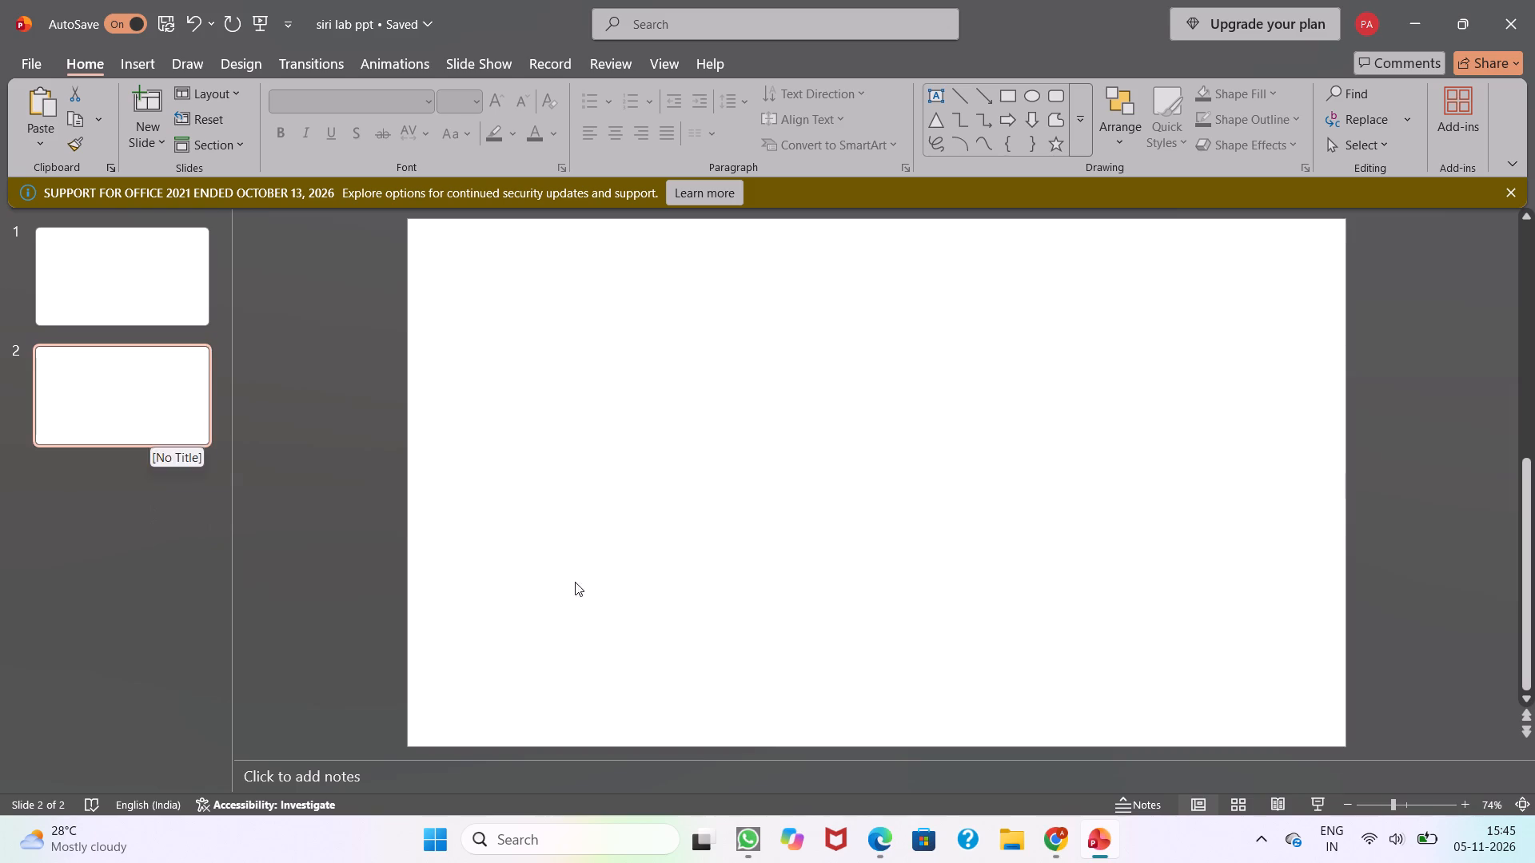
Cut the empty title slide from the presentation.
{"action": "left_click", "coordinate": [183, 324]}
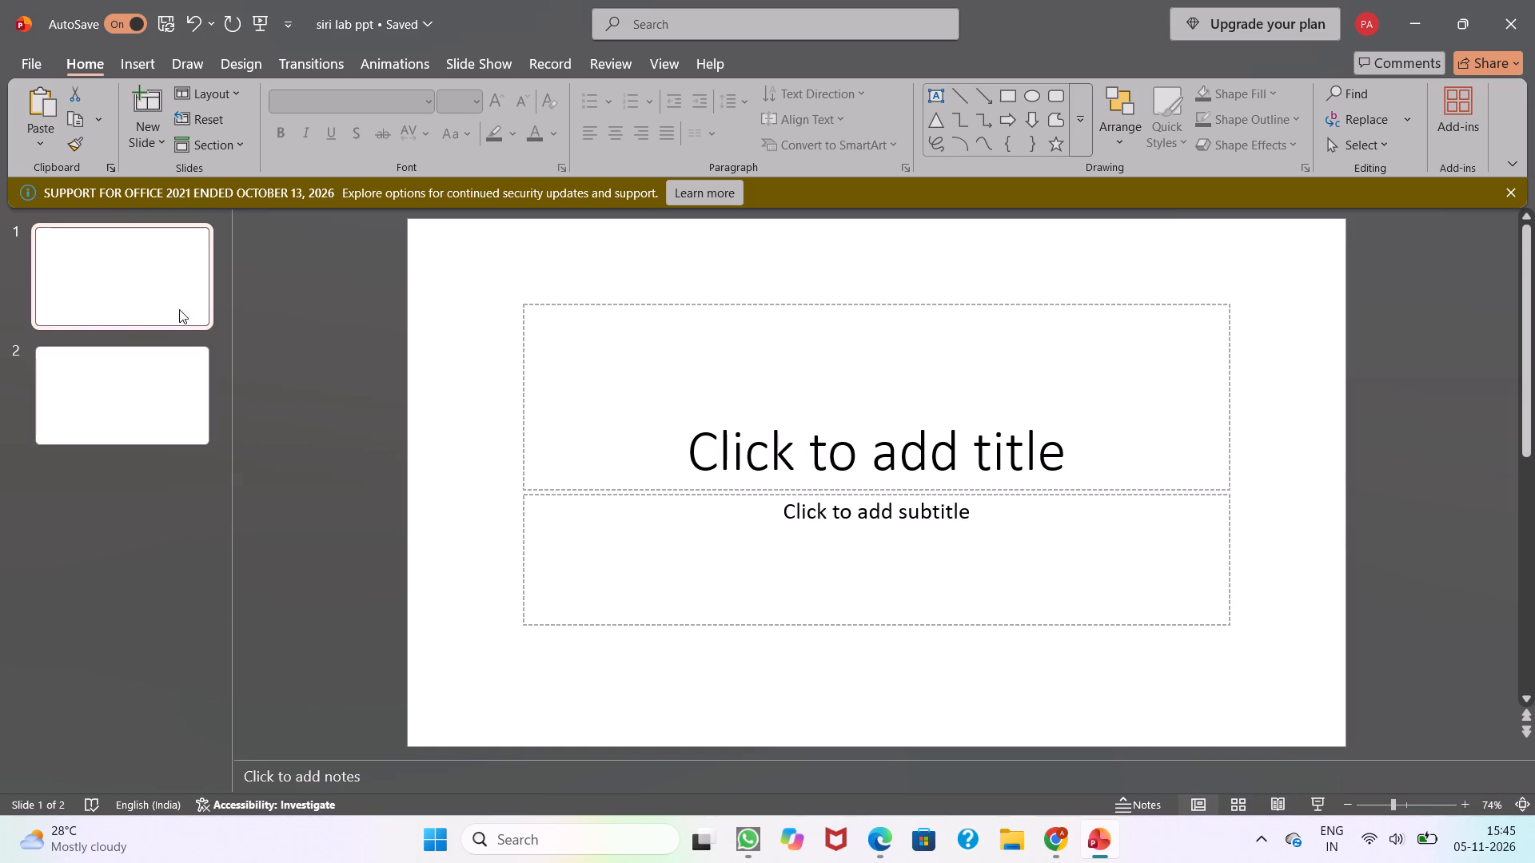
{"action": "right_click", "coordinate": [173, 306]}
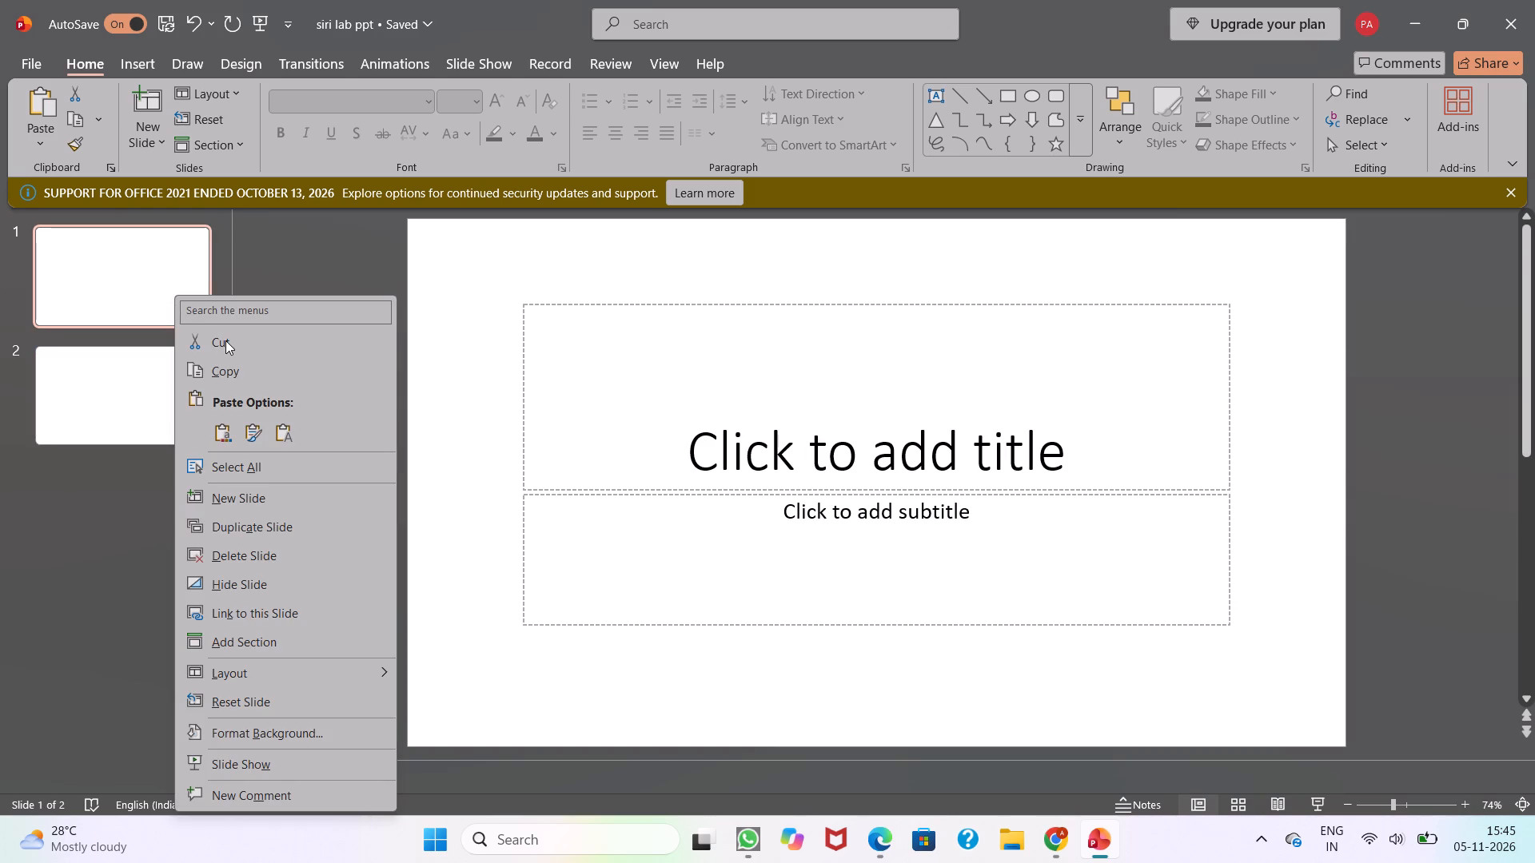
{"action": "left_click", "coordinate": [231, 349]}
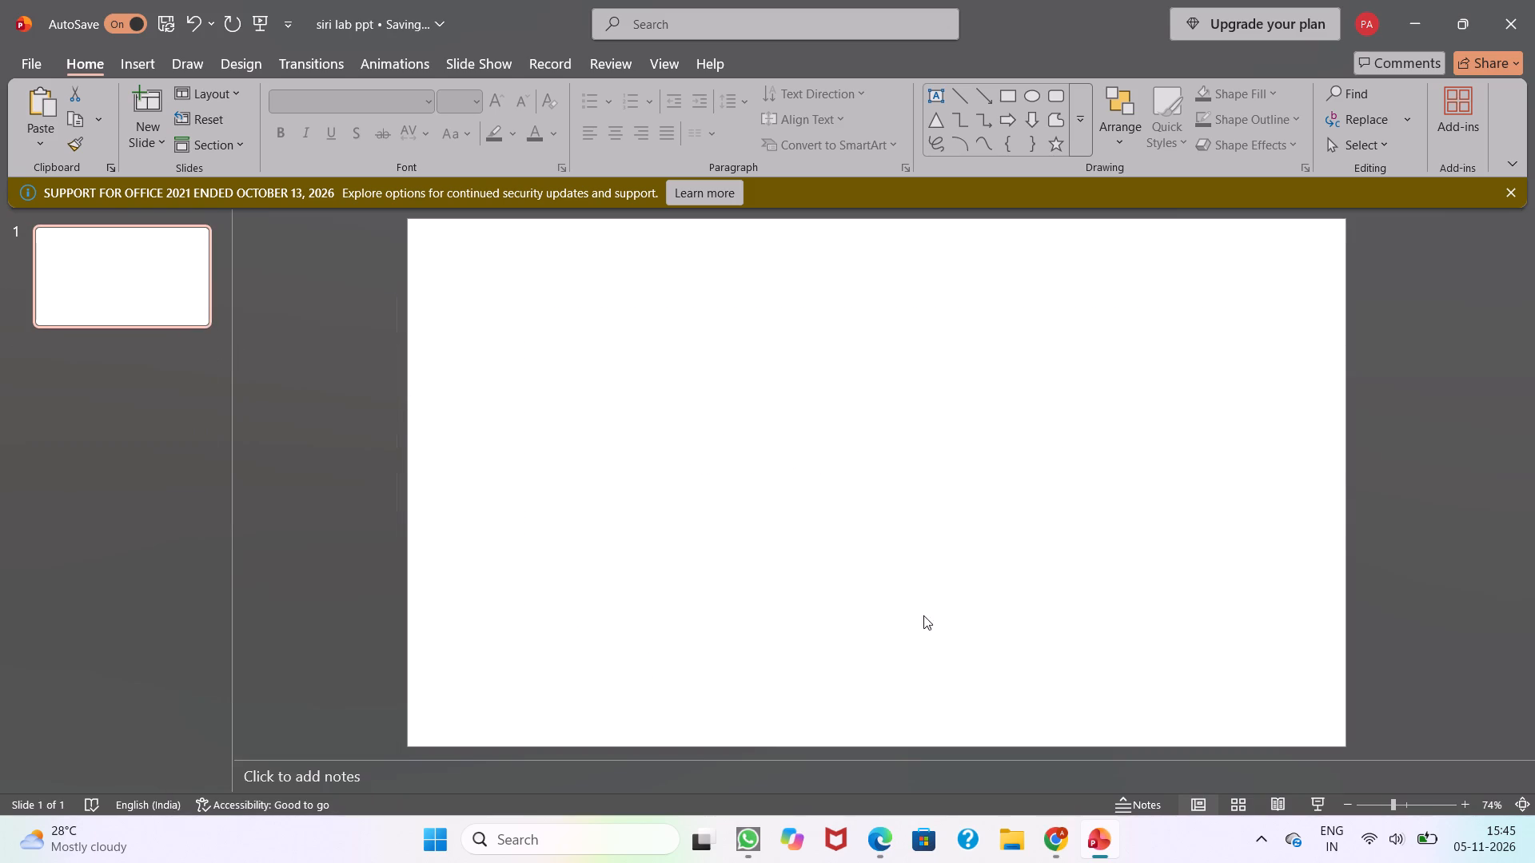
Copy the Occupation of Mother response chart from the form in Chrome and paste it onto the blank slide in PowerPoint.
{"action": "left_click", "coordinate": [1062, 847]}
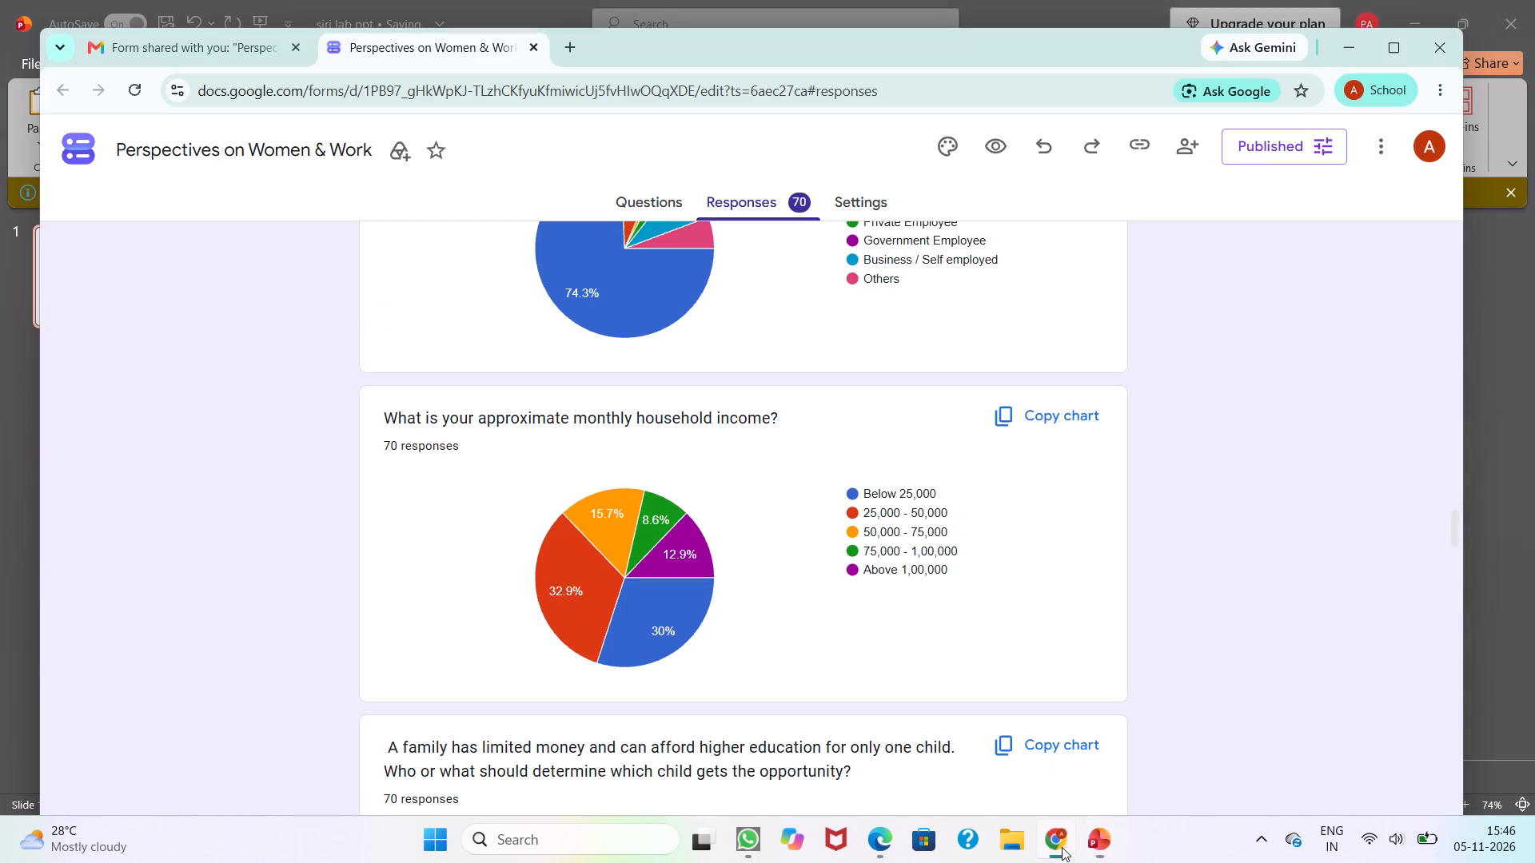
{"action": "scroll", "coordinate": [476, 519], "scroll_direction": "up", "scroll_amount": 10}
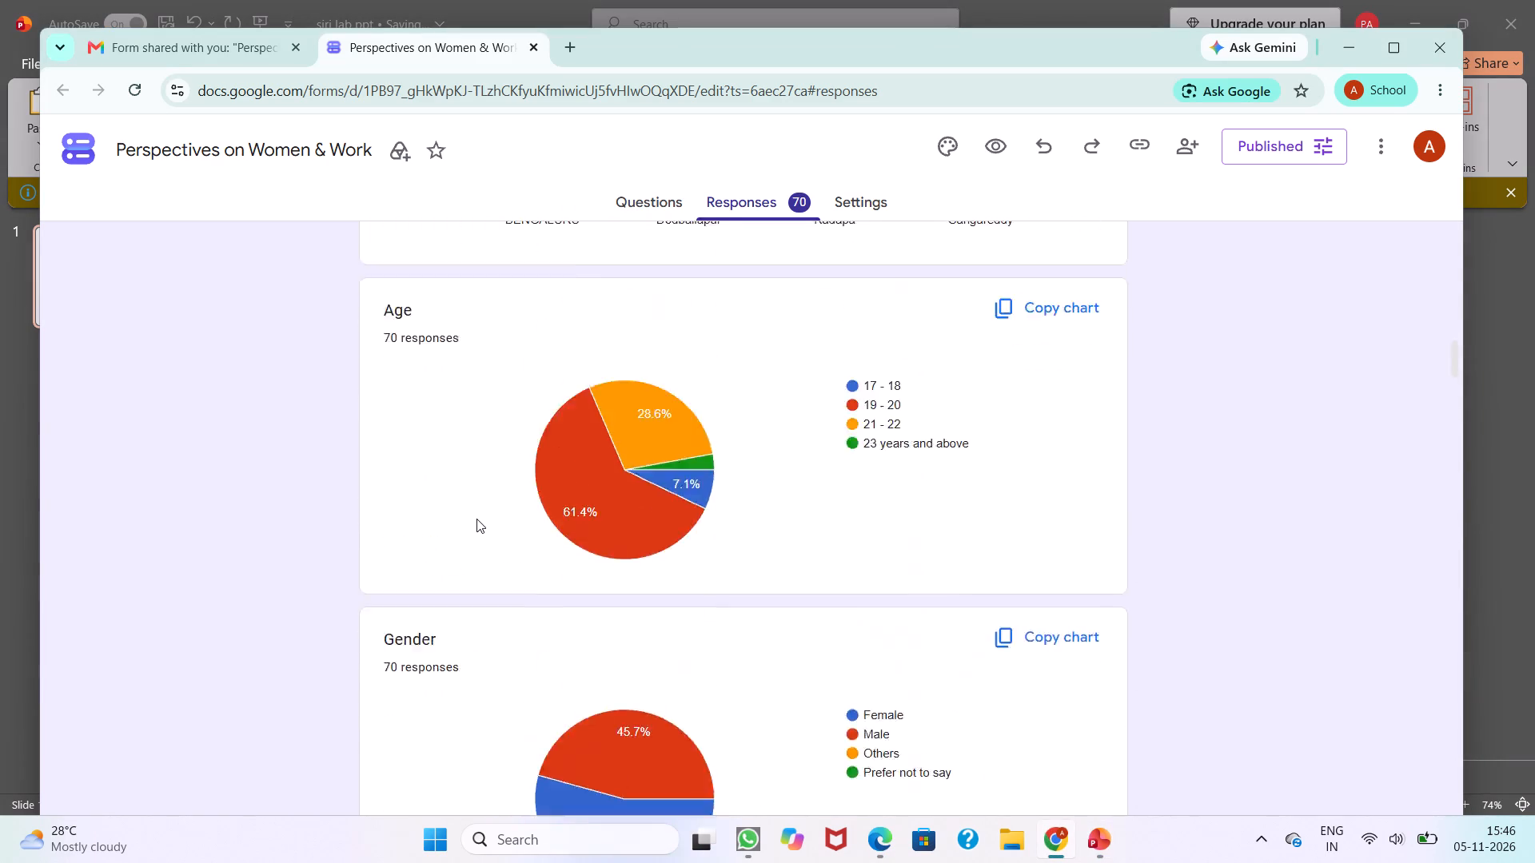
{"action": "scroll", "coordinate": [476, 519], "scroll_direction": "up", "scroll_amount": 5}
{"action": "scroll", "coordinate": [476, 519], "scroll_direction": "down", "scroll_amount": 5}
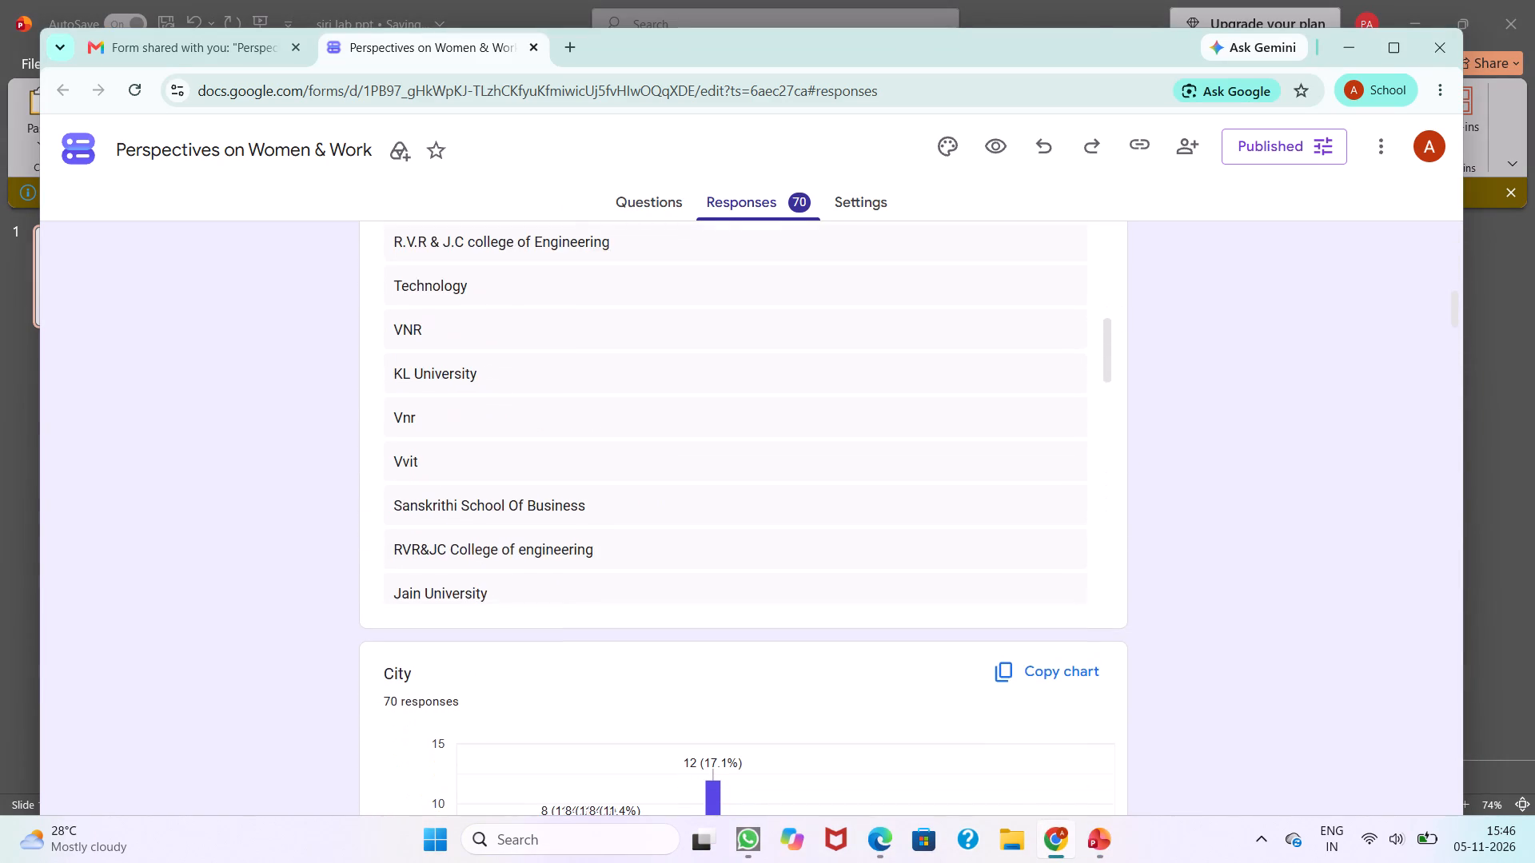
{"action": "scroll", "coordinate": [476, 519], "scroll_direction": "down", "scroll_amount": 3}
{"action": "scroll", "coordinate": [403, 661], "scroll_direction": "down", "scroll_amount": 4}
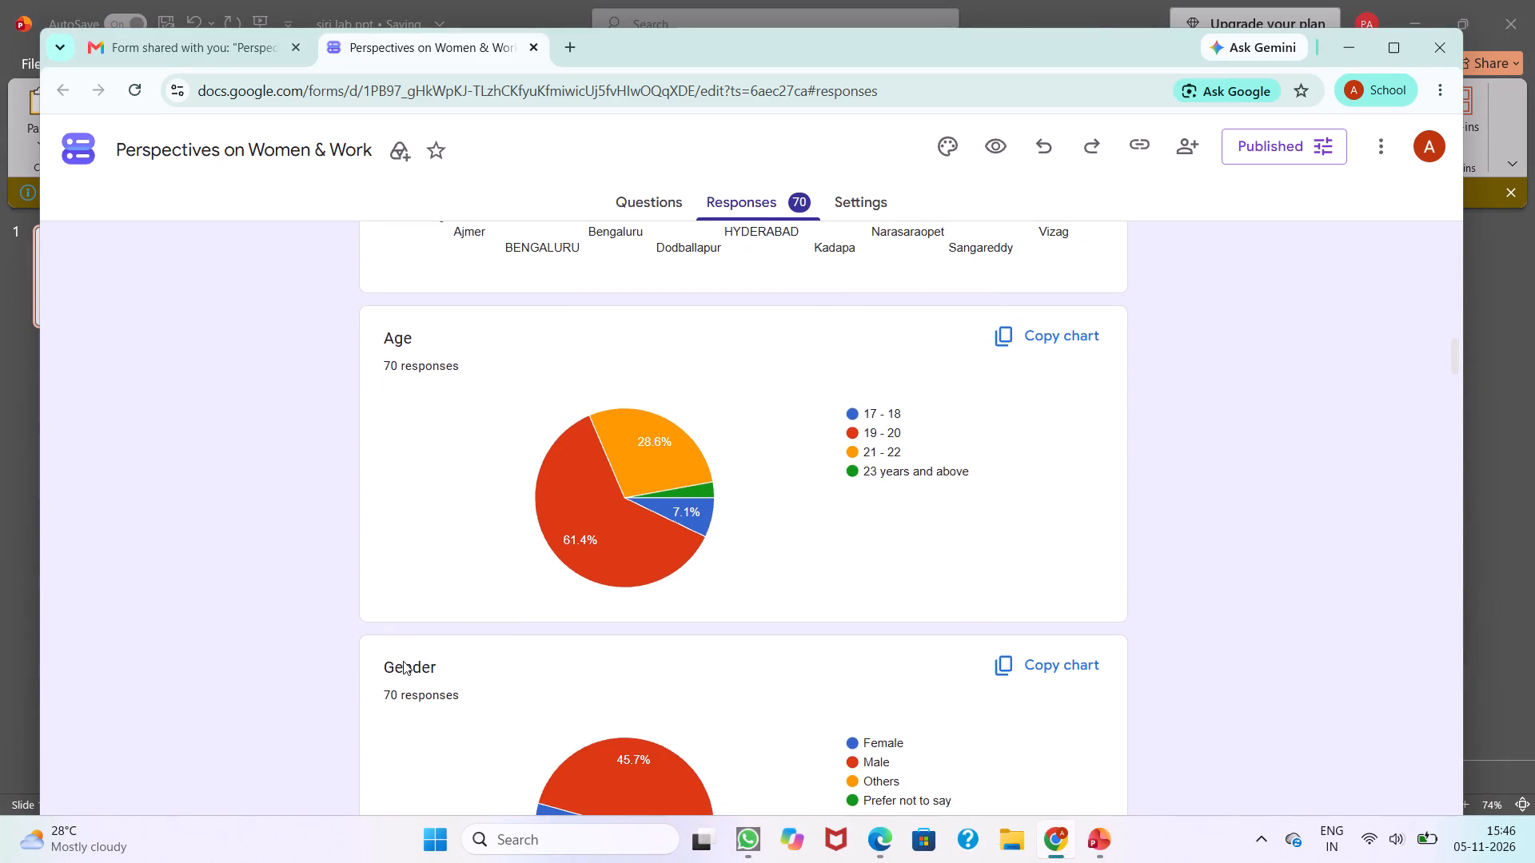
{"action": "scroll", "coordinate": [403, 661], "scroll_direction": "down", "scroll_amount": 4}
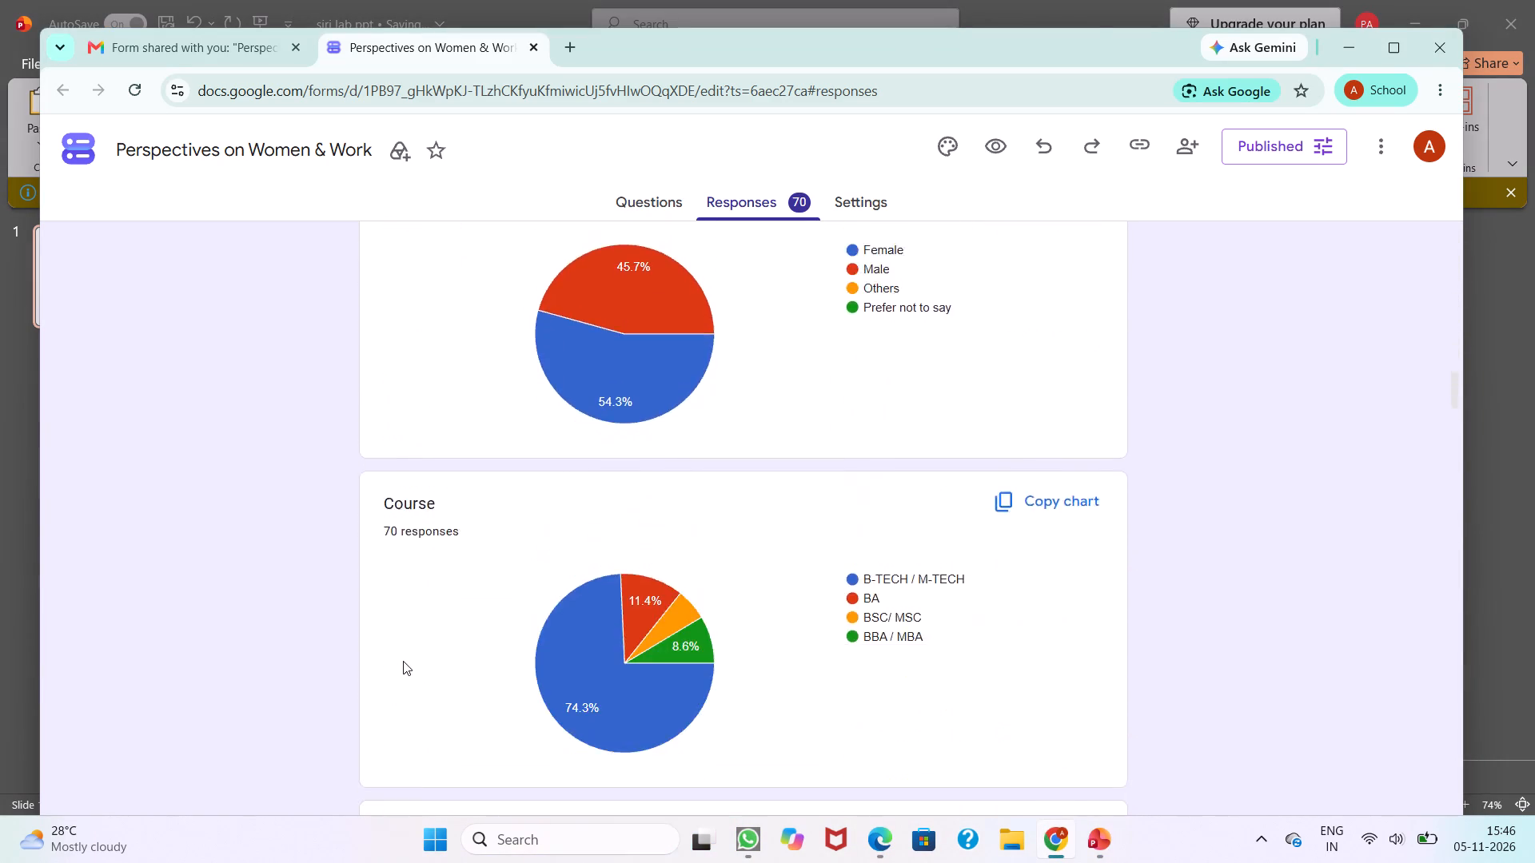
{"action": "scroll", "coordinate": [403, 661], "scroll_direction": "down", "scroll_amount": 7}
{"action": "scroll", "coordinate": [403, 661], "scroll_direction": "up", "scroll_amount": 1}
{"action": "left_click", "coordinate": [451, 512]}
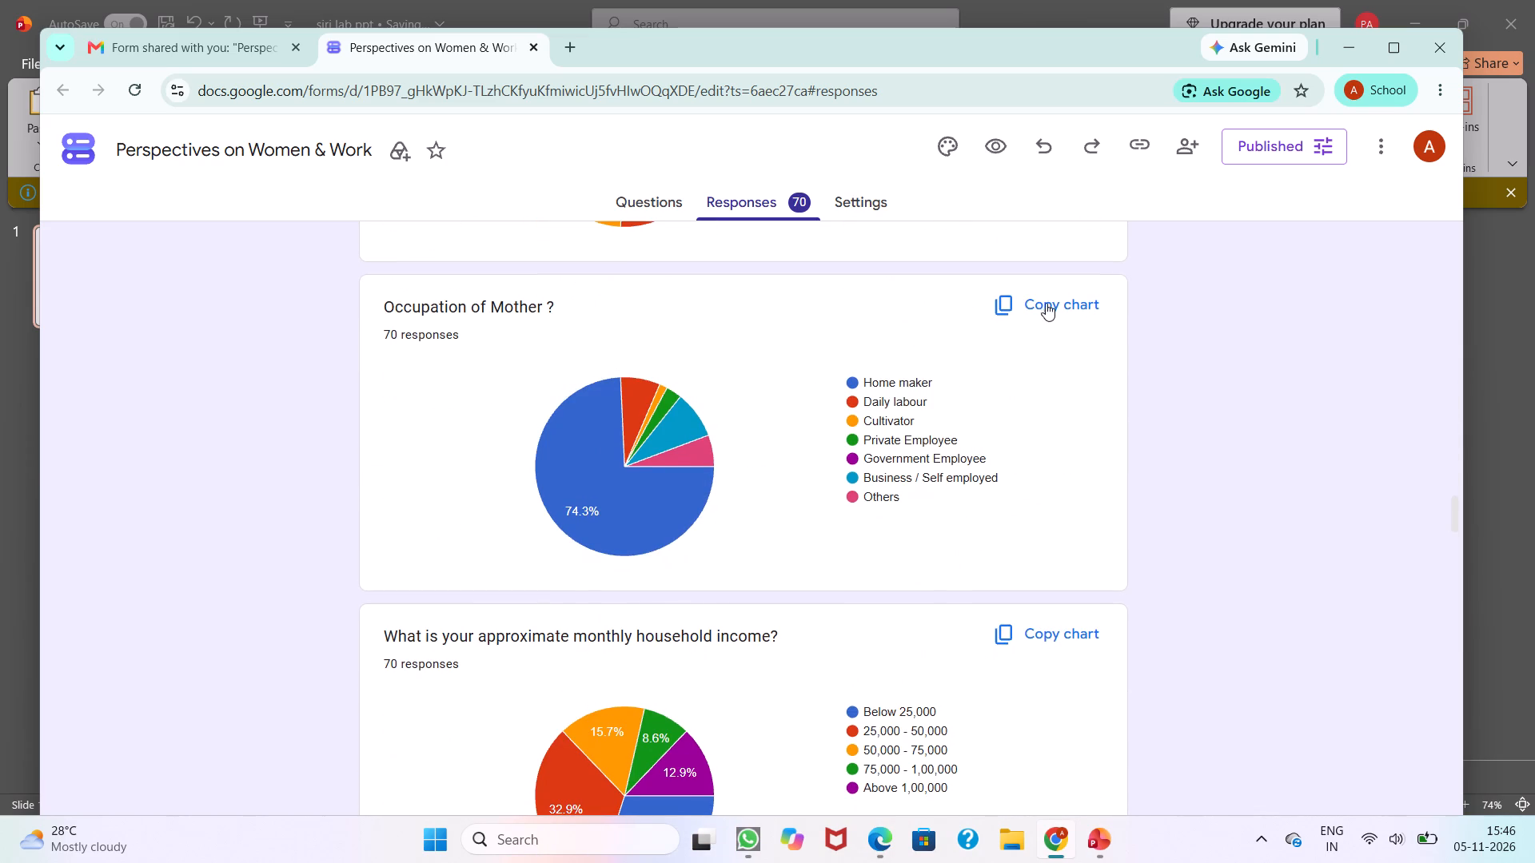
{"action": "left_click", "coordinate": [1043, 303]}
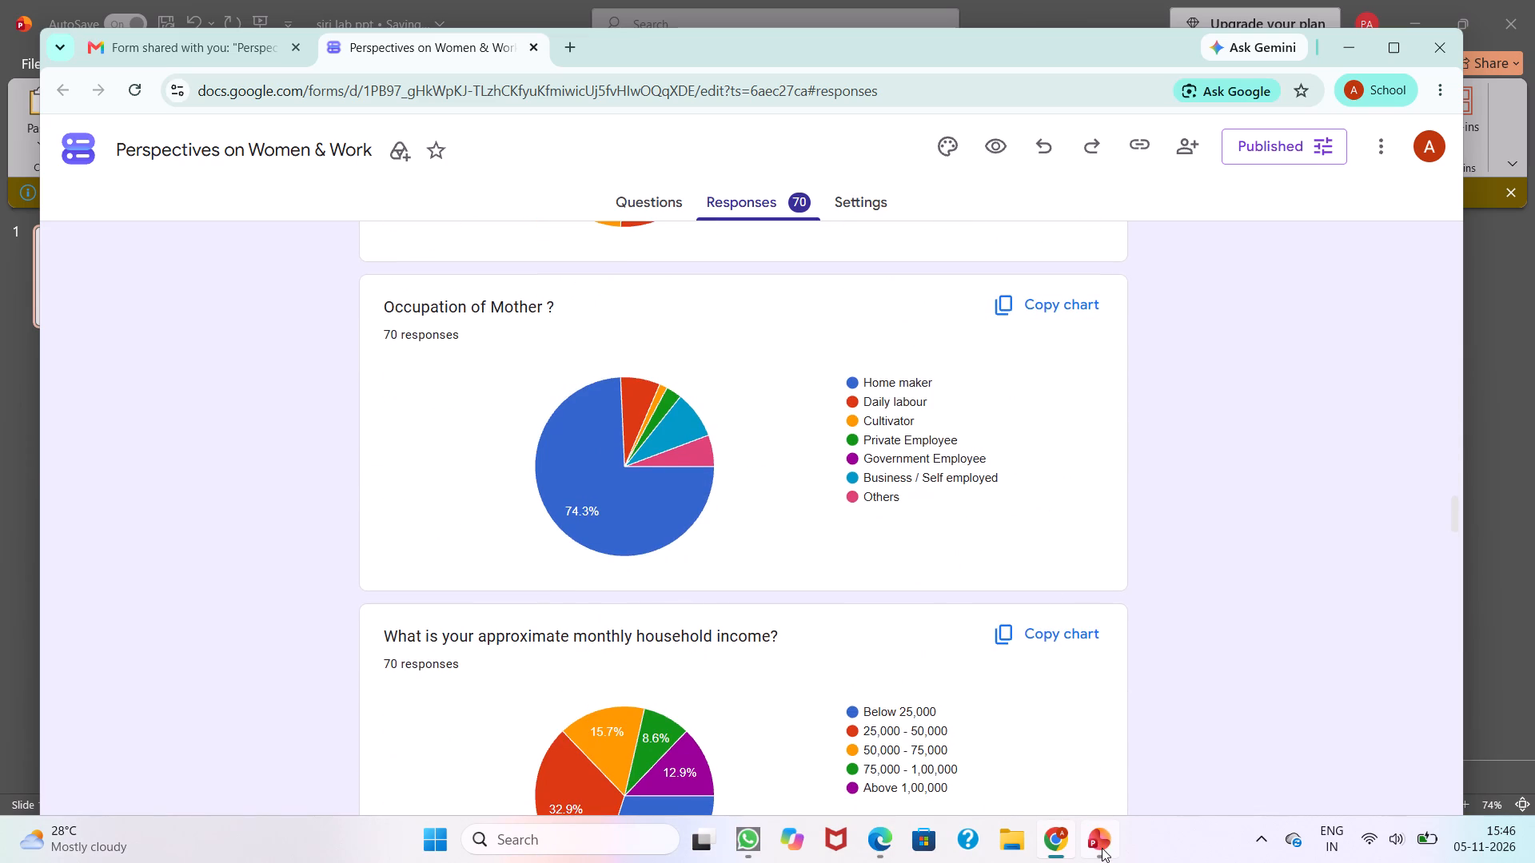
{"action": "left_click", "coordinate": [1102, 848]}
{"action": "key", "text": "ctrl+v"}
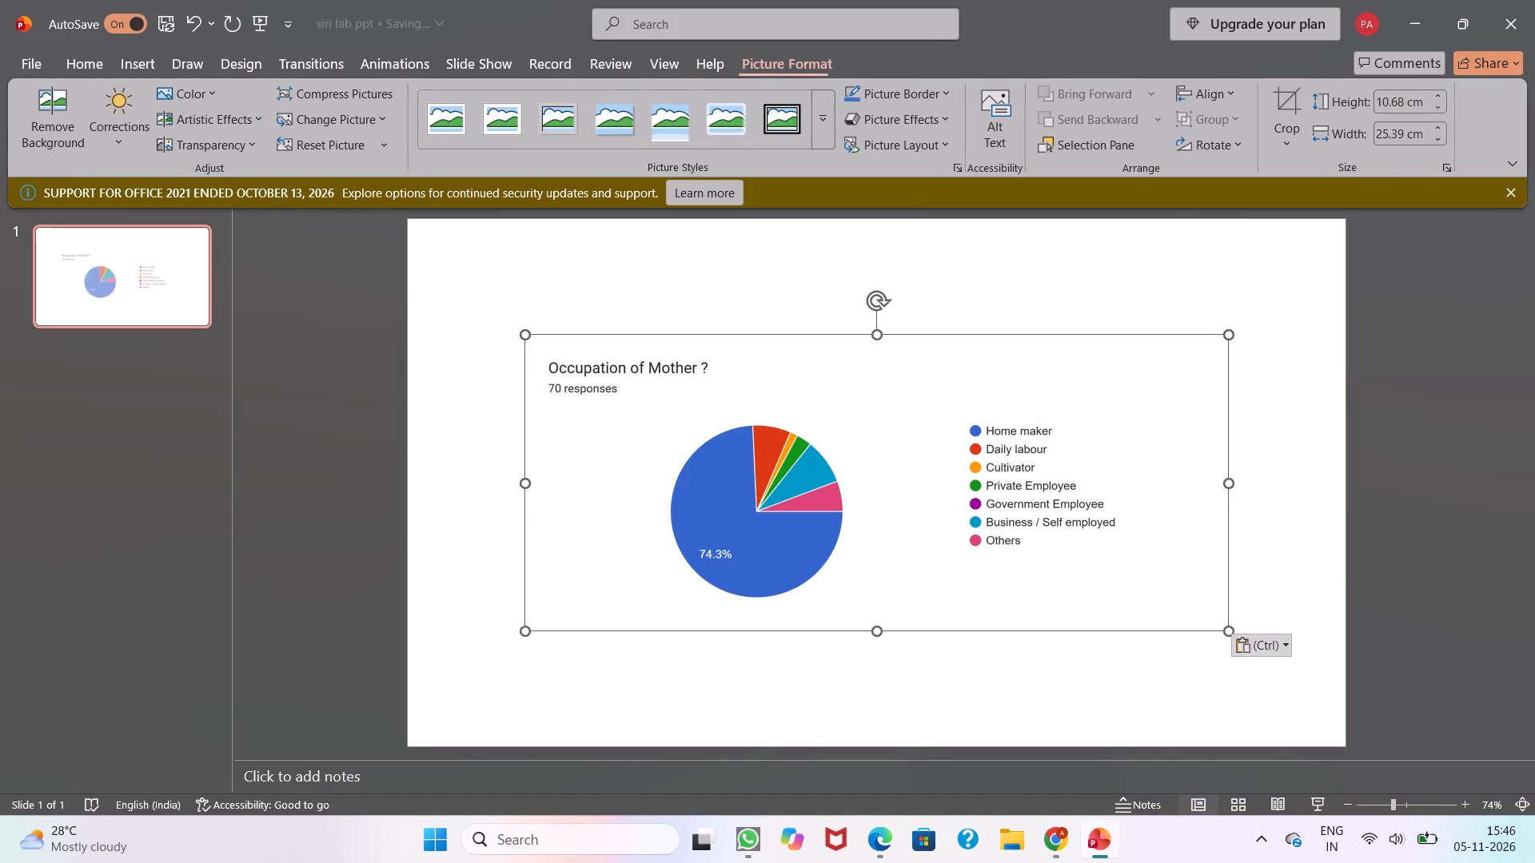
{"action": "left_click", "coordinate": [736, 292]}
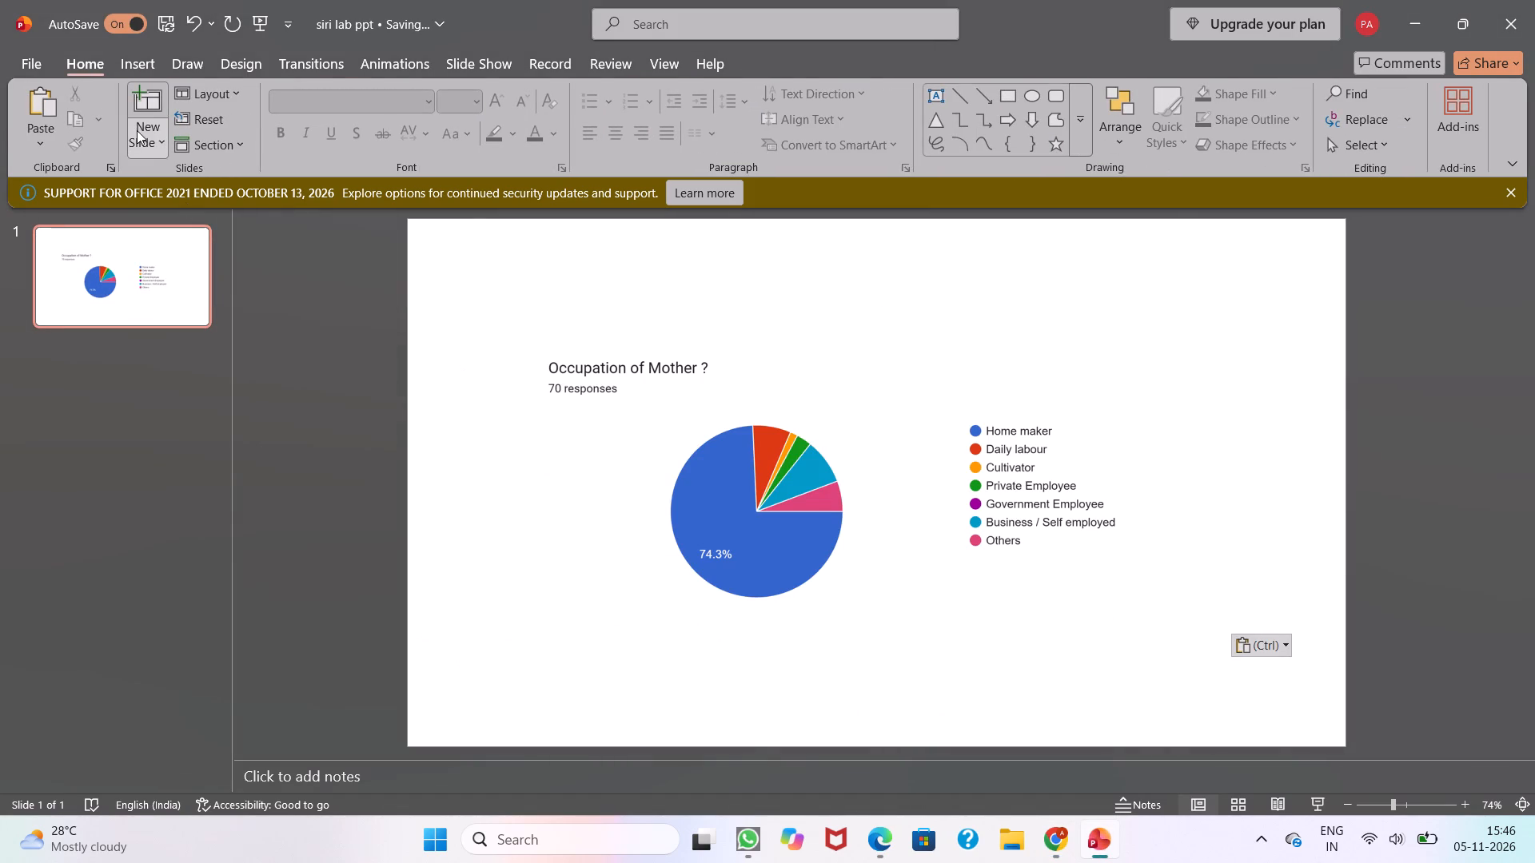
Add another slide with the Blank layout after the Occupation of Mother chart slide.
{"action": "left_click", "coordinate": [153, 133]}
{"action": "left_click", "coordinate": [152, 411]}
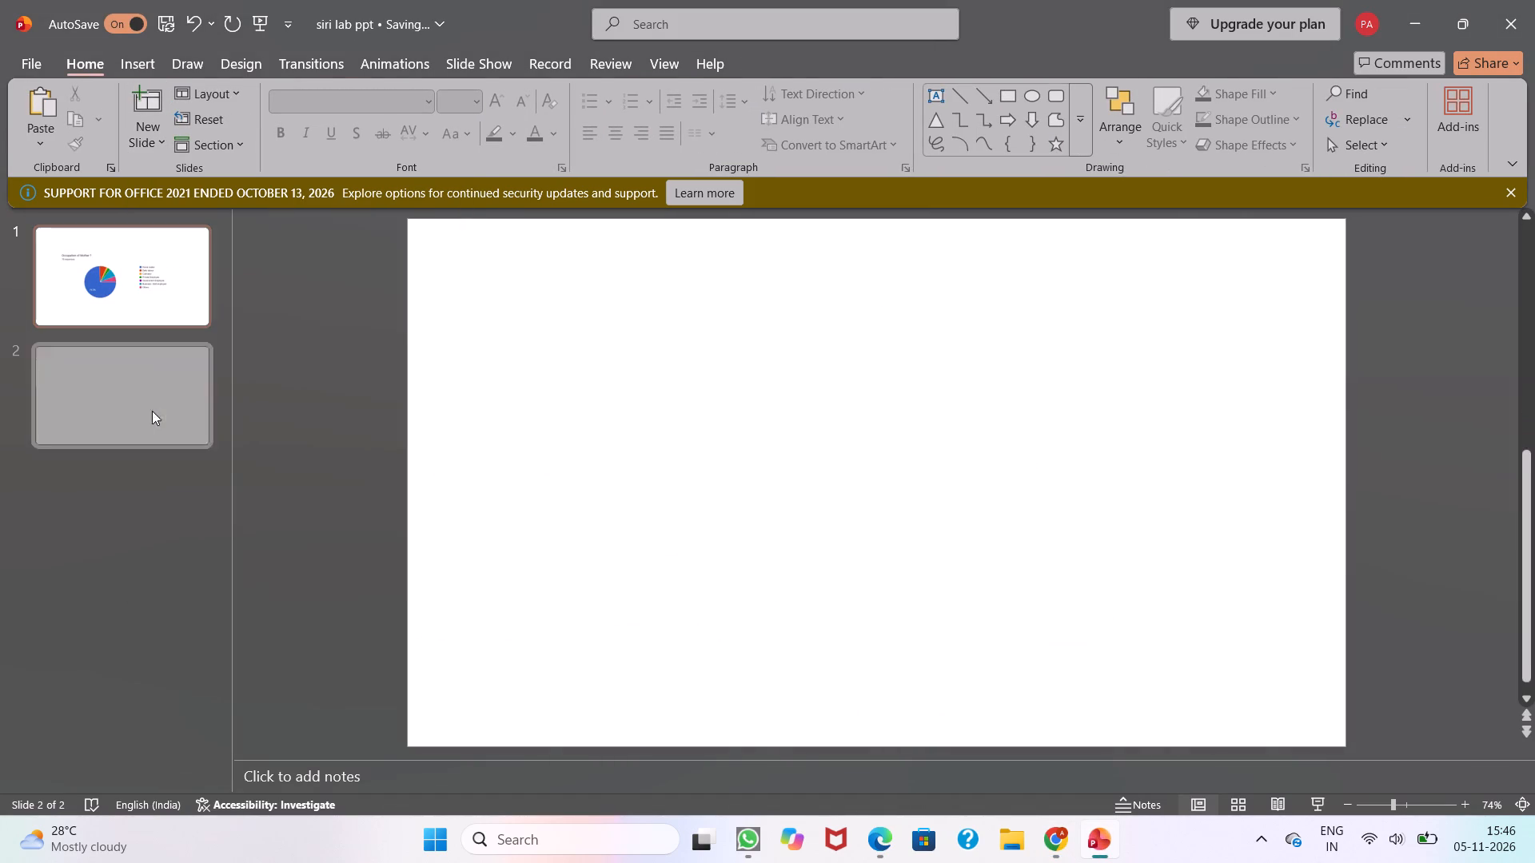
Copy the monthly household income response chart from the form in Chrome and paste it onto blank slide 2 in PowerPoint.
{"action": "left_click", "coordinate": [1050, 845]}
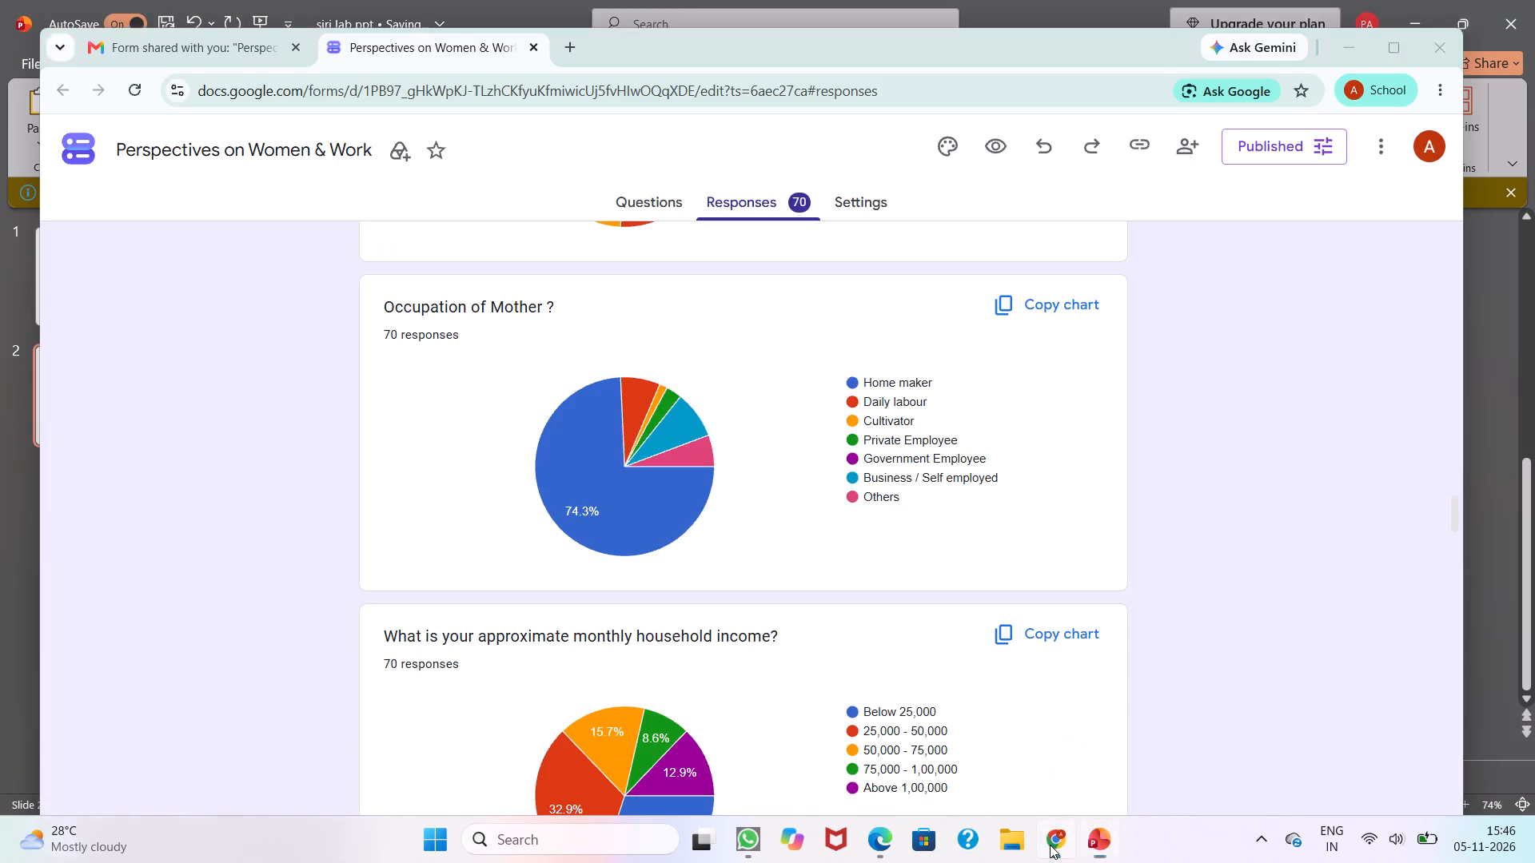
{"action": "scroll", "coordinate": [329, 668], "scroll_direction": "down", "scroll_amount": 2}
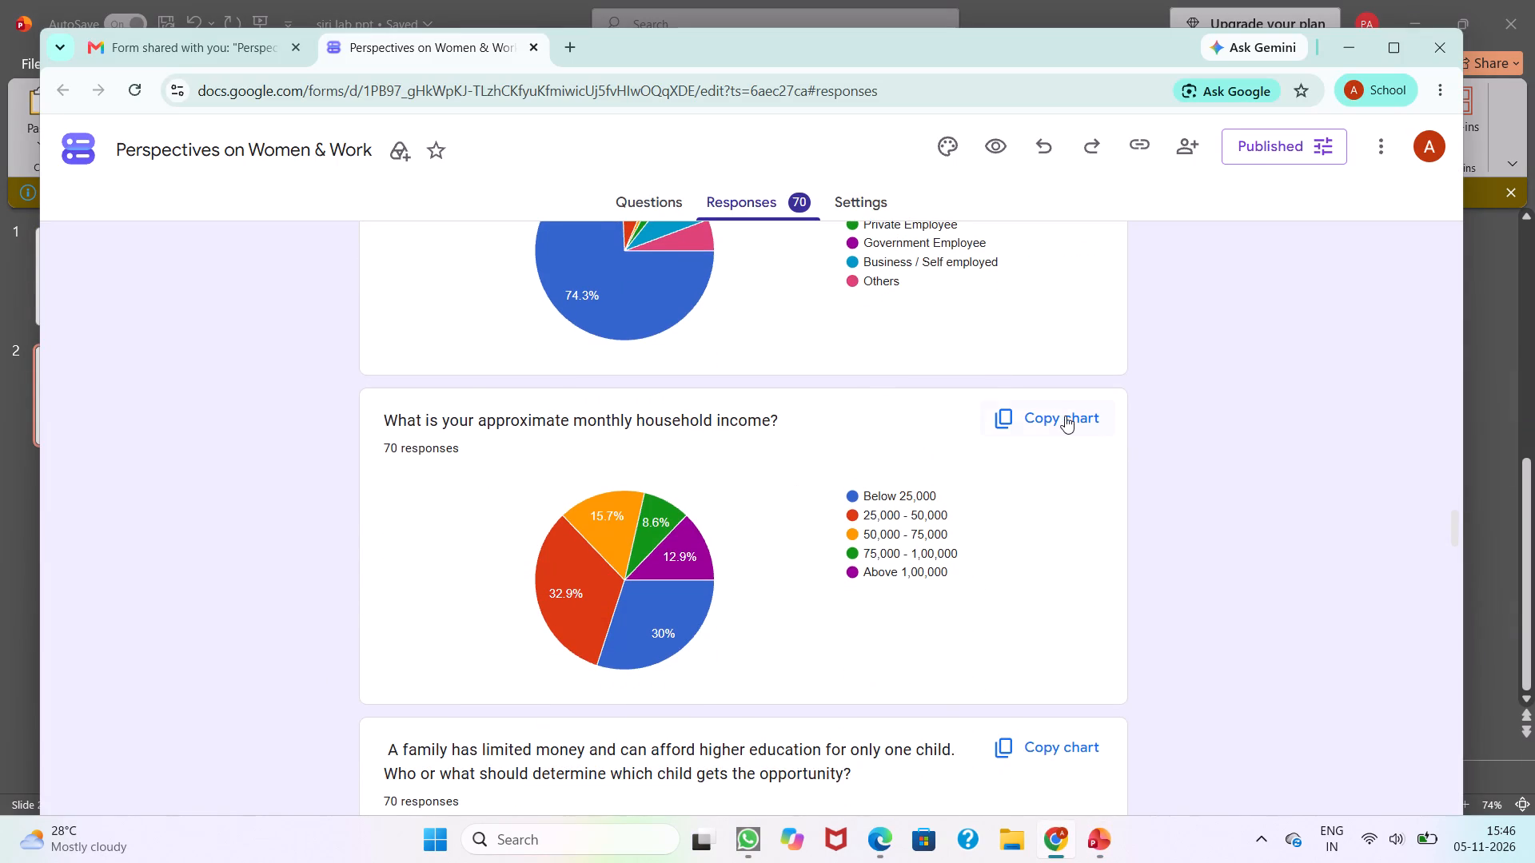
{"action": "left_click", "coordinate": [1026, 416]}
{"action": "left_click", "coordinate": [1007, 426]}
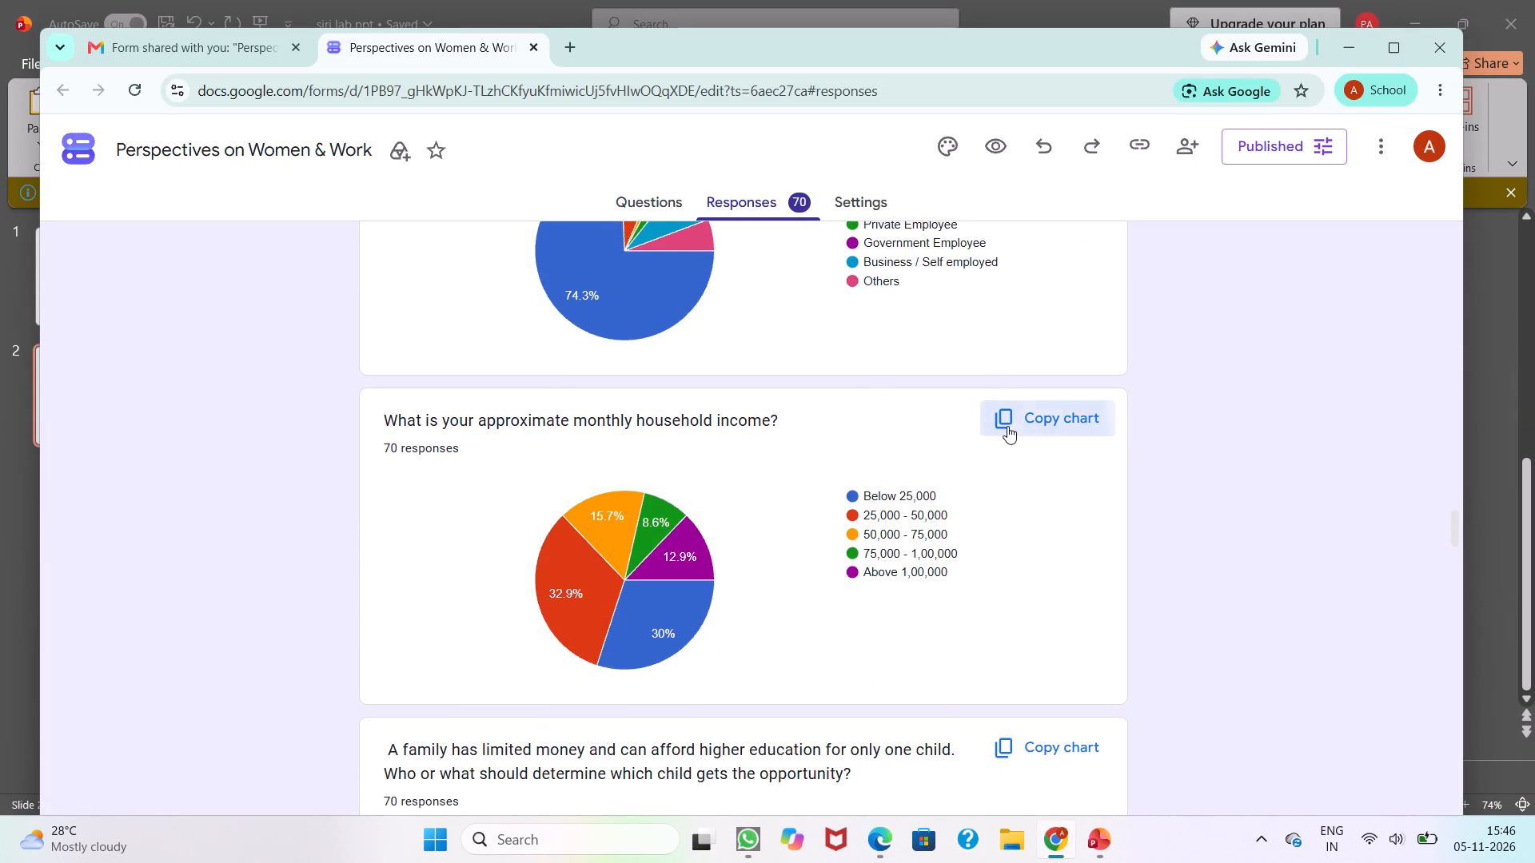
{"action": "left_click", "coordinate": [1007, 407]}
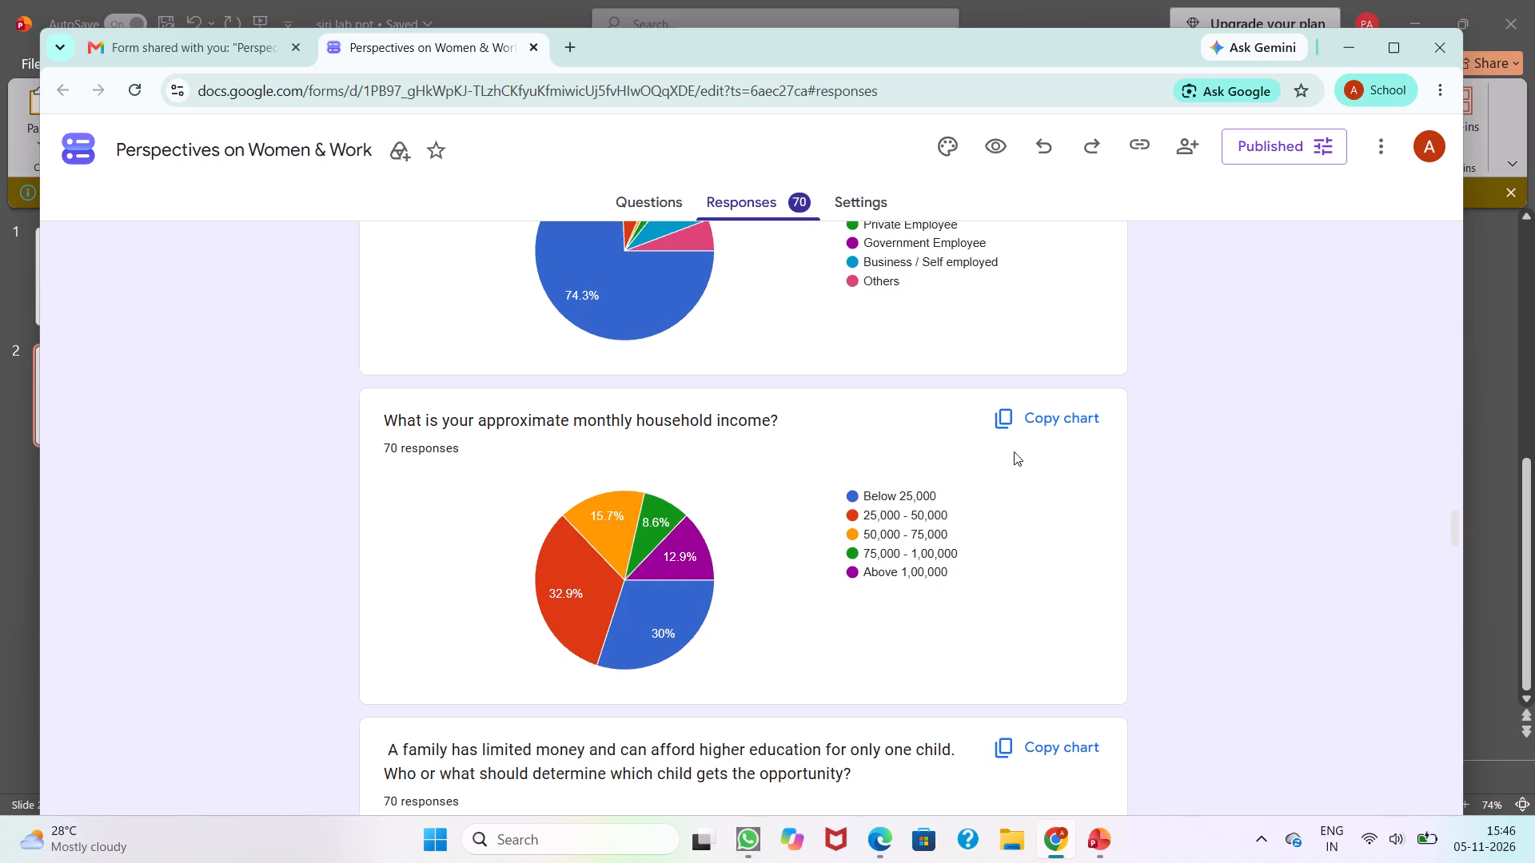
{"action": "left_click", "coordinate": [991, 420]}
{"action": "left_click", "coordinate": [1096, 833]}
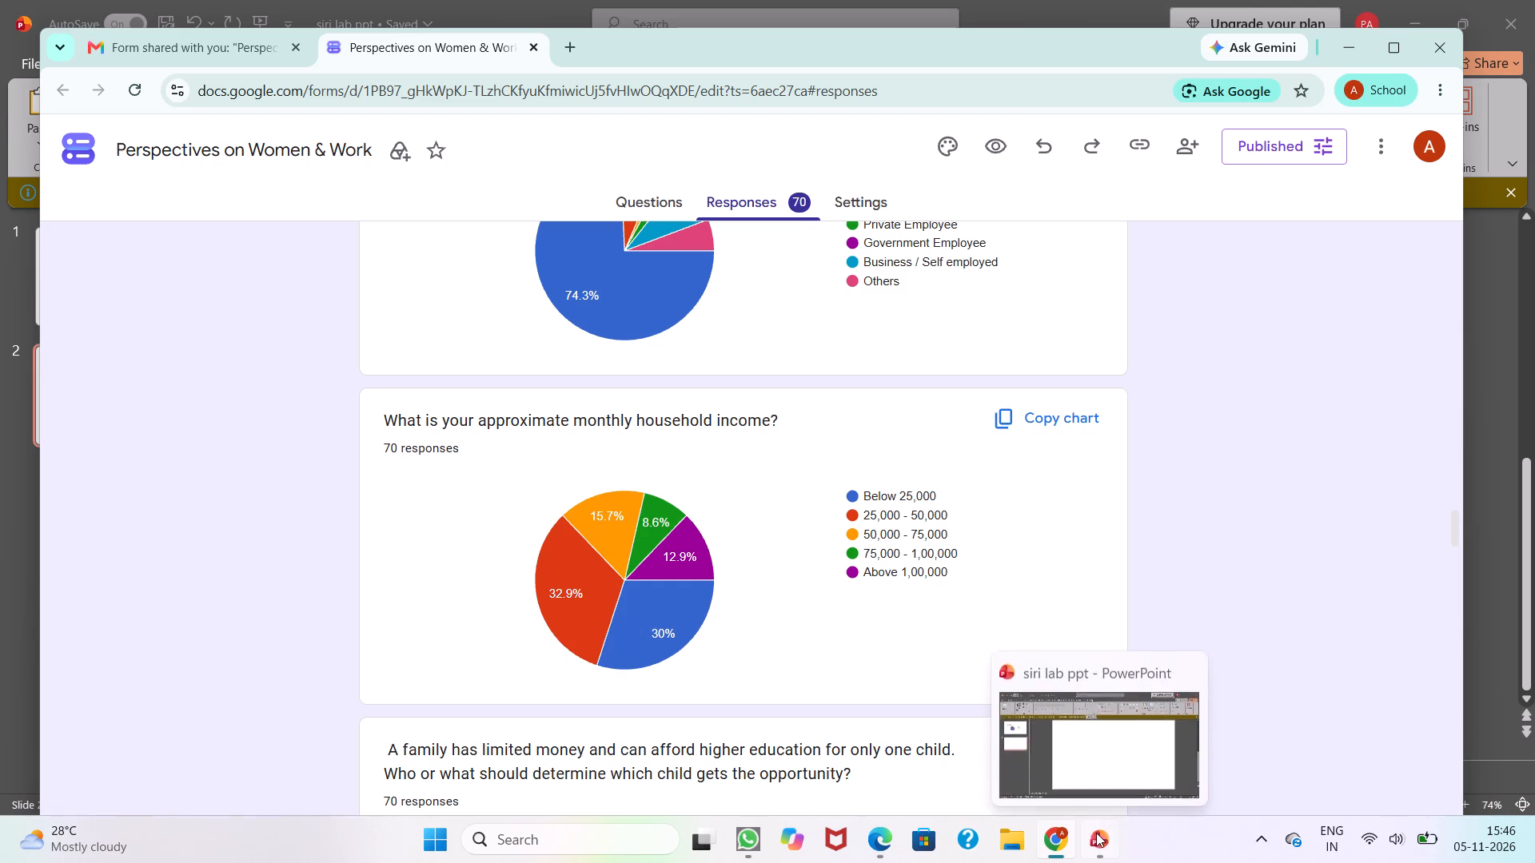
{"action": "key", "text": "ctrl+v"}
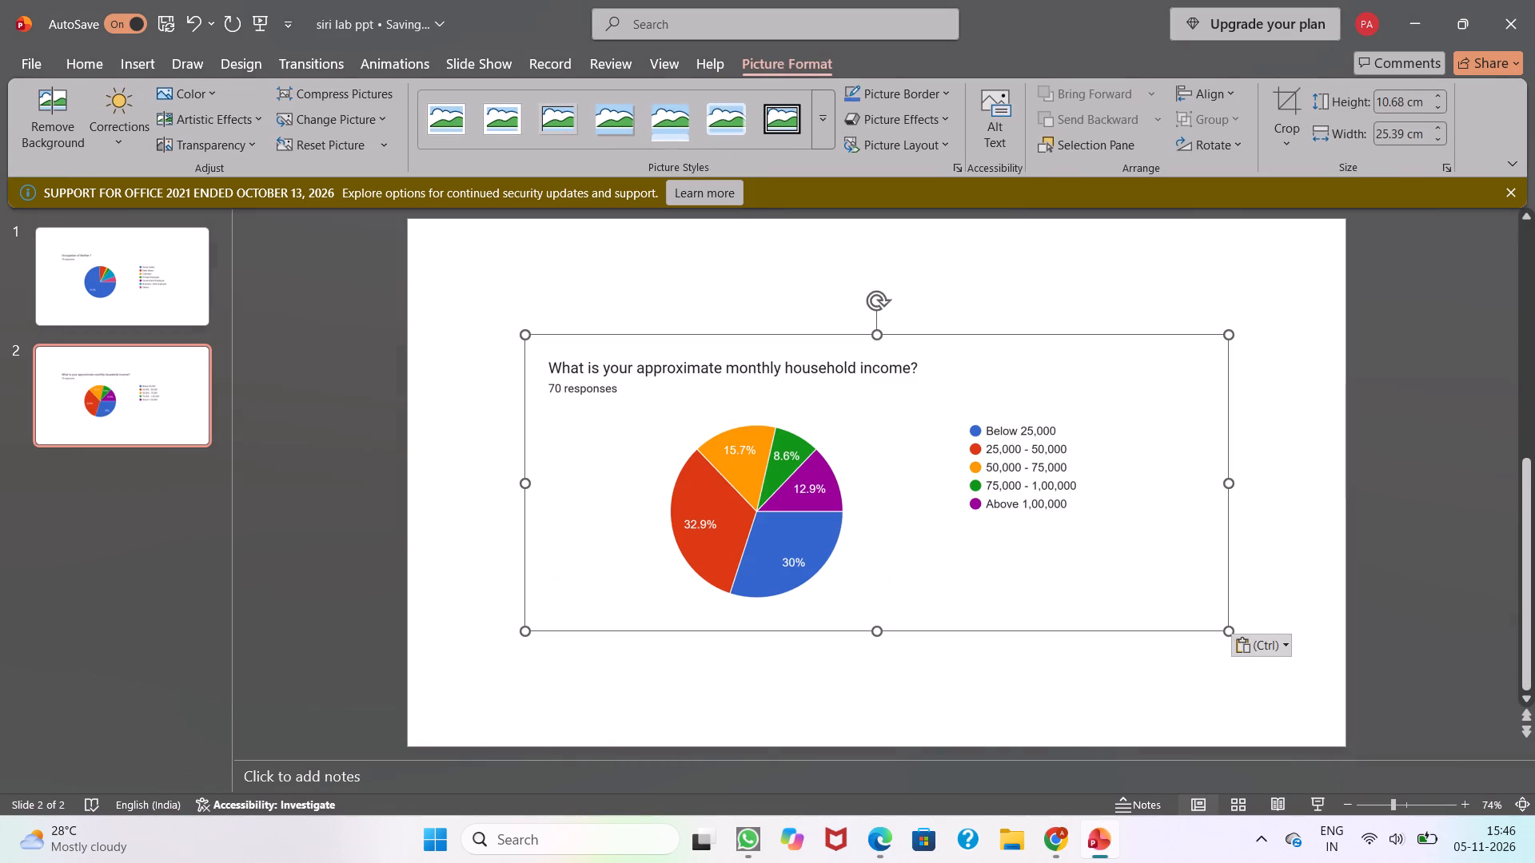
Copy the response chart about family responsibilities limiting women's career opportunities from the form in Chrome.
{"action": "left_click", "coordinate": [1060, 840]}
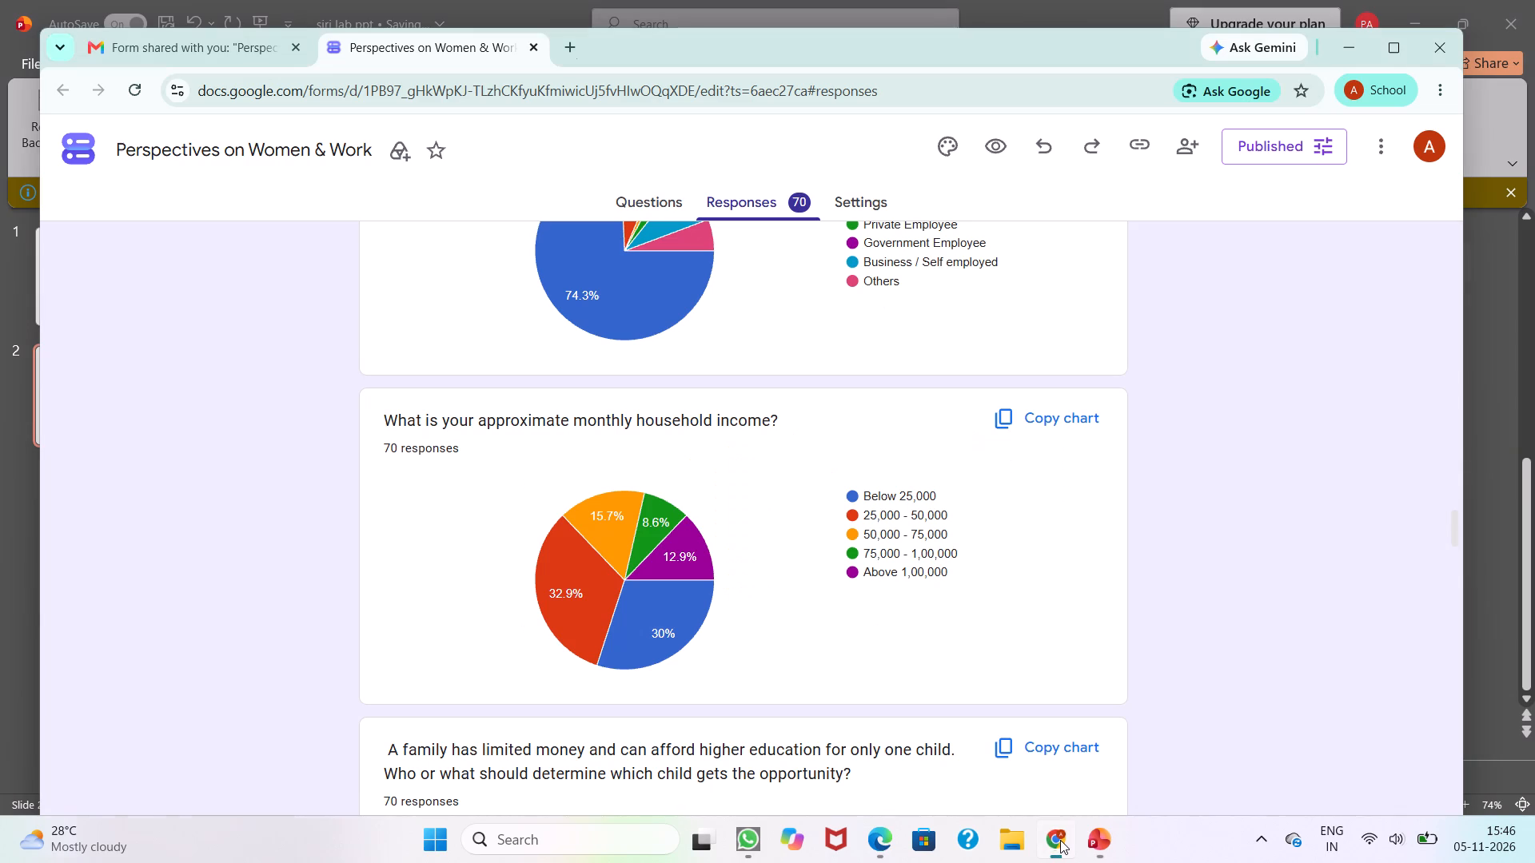
{"action": "scroll", "coordinate": [621, 585], "scroll_direction": "down", "scroll_amount": 4}
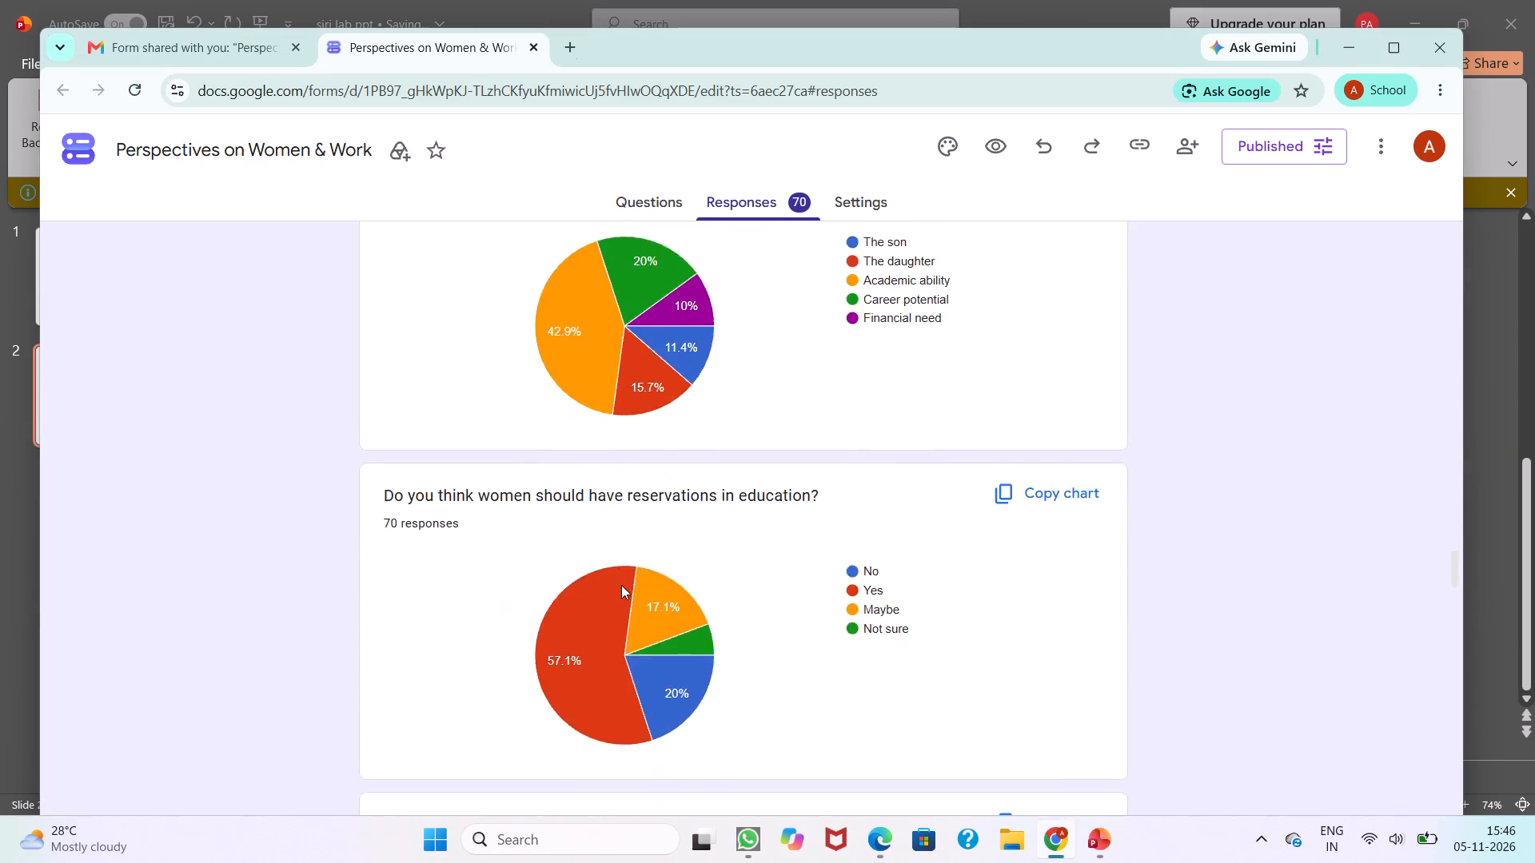
{"action": "scroll", "coordinate": [621, 585], "scroll_direction": "down", "scroll_amount": 1}
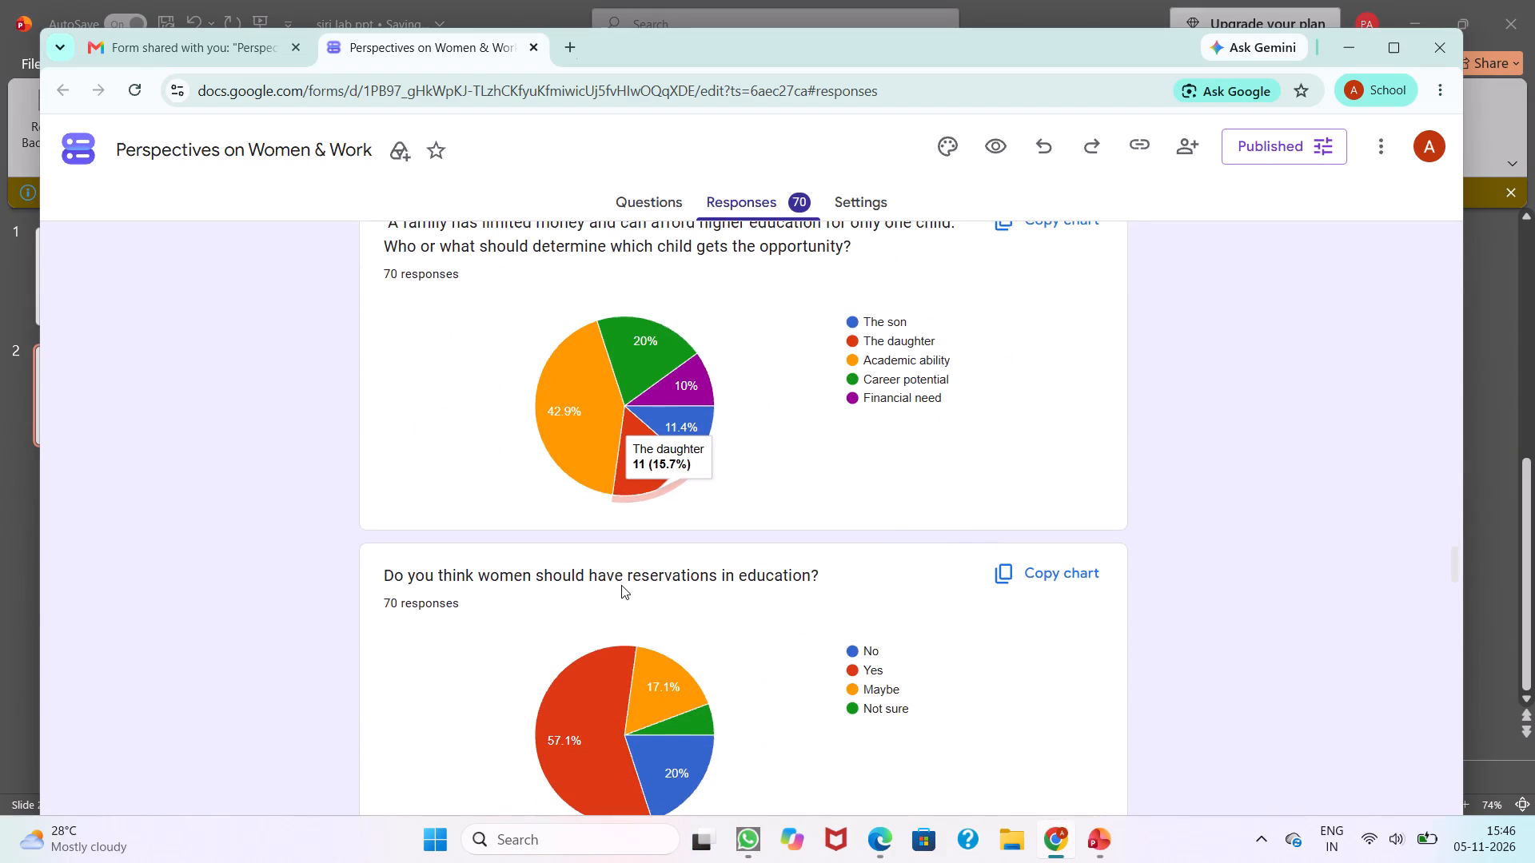
{"action": "scroll", "coordinate": [534, 578], "scroll_direction": "down", "scroll_amount": 3}
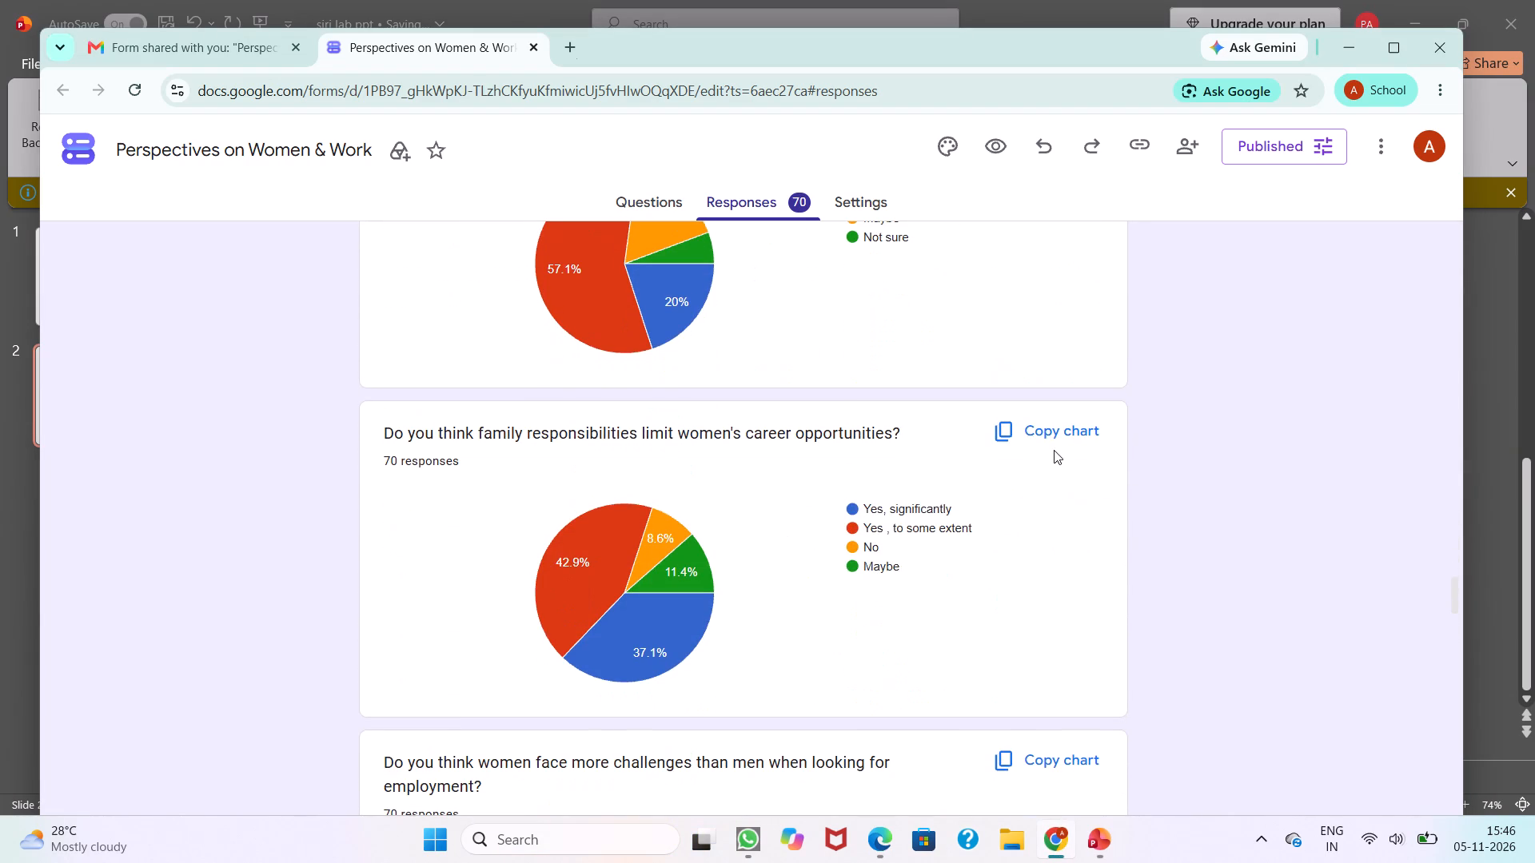
{"action": "left_click", "coordinate": [1031, 428]}
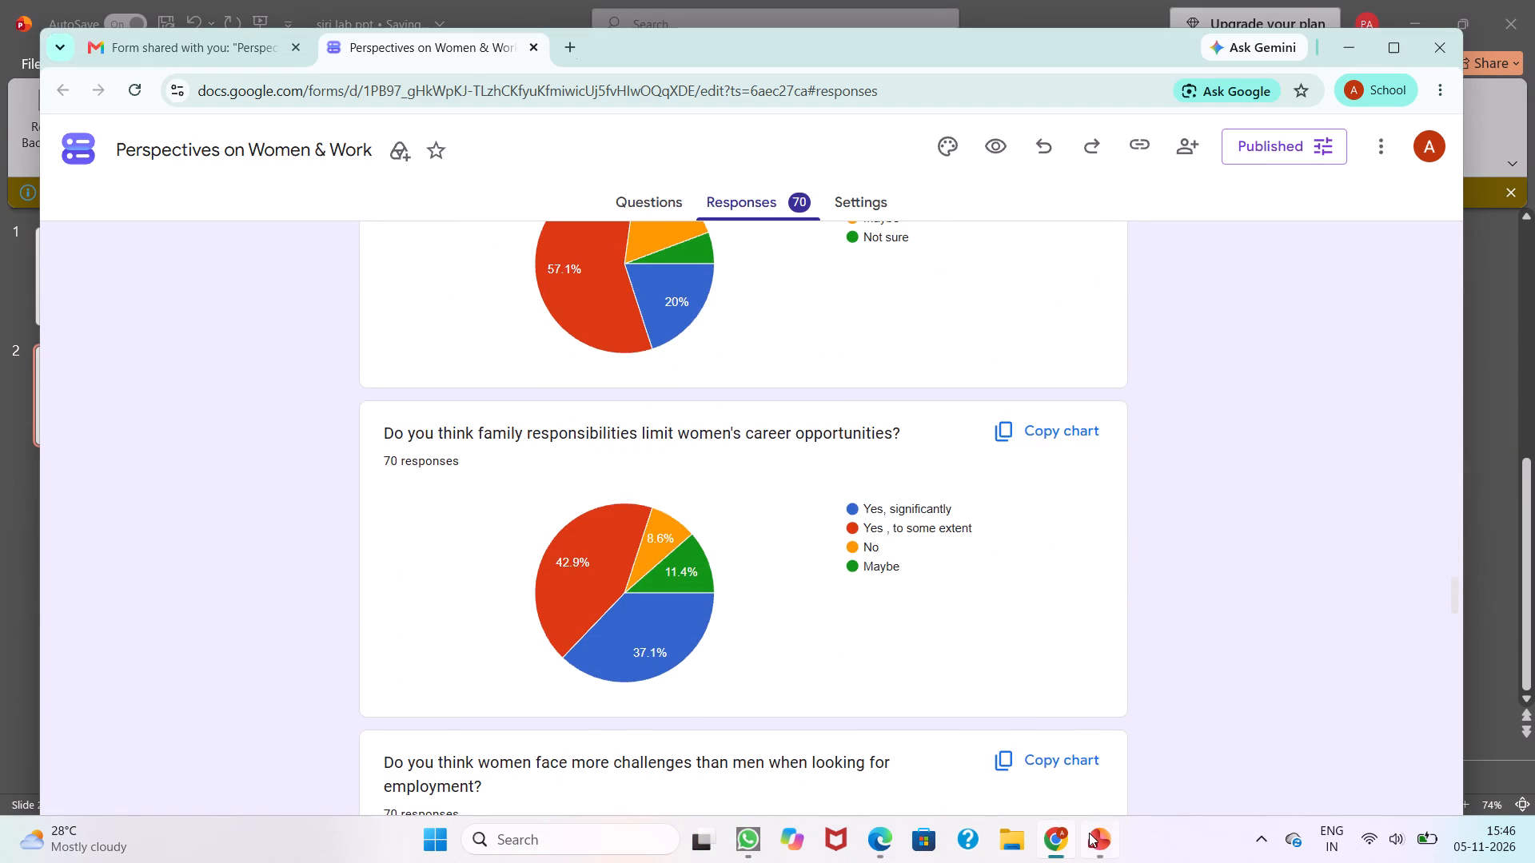
Add two new slides with the Blank layout after the household income chart slide in PowerPoint.
{"action": "left_click", "coordinate": [1089, 833]}
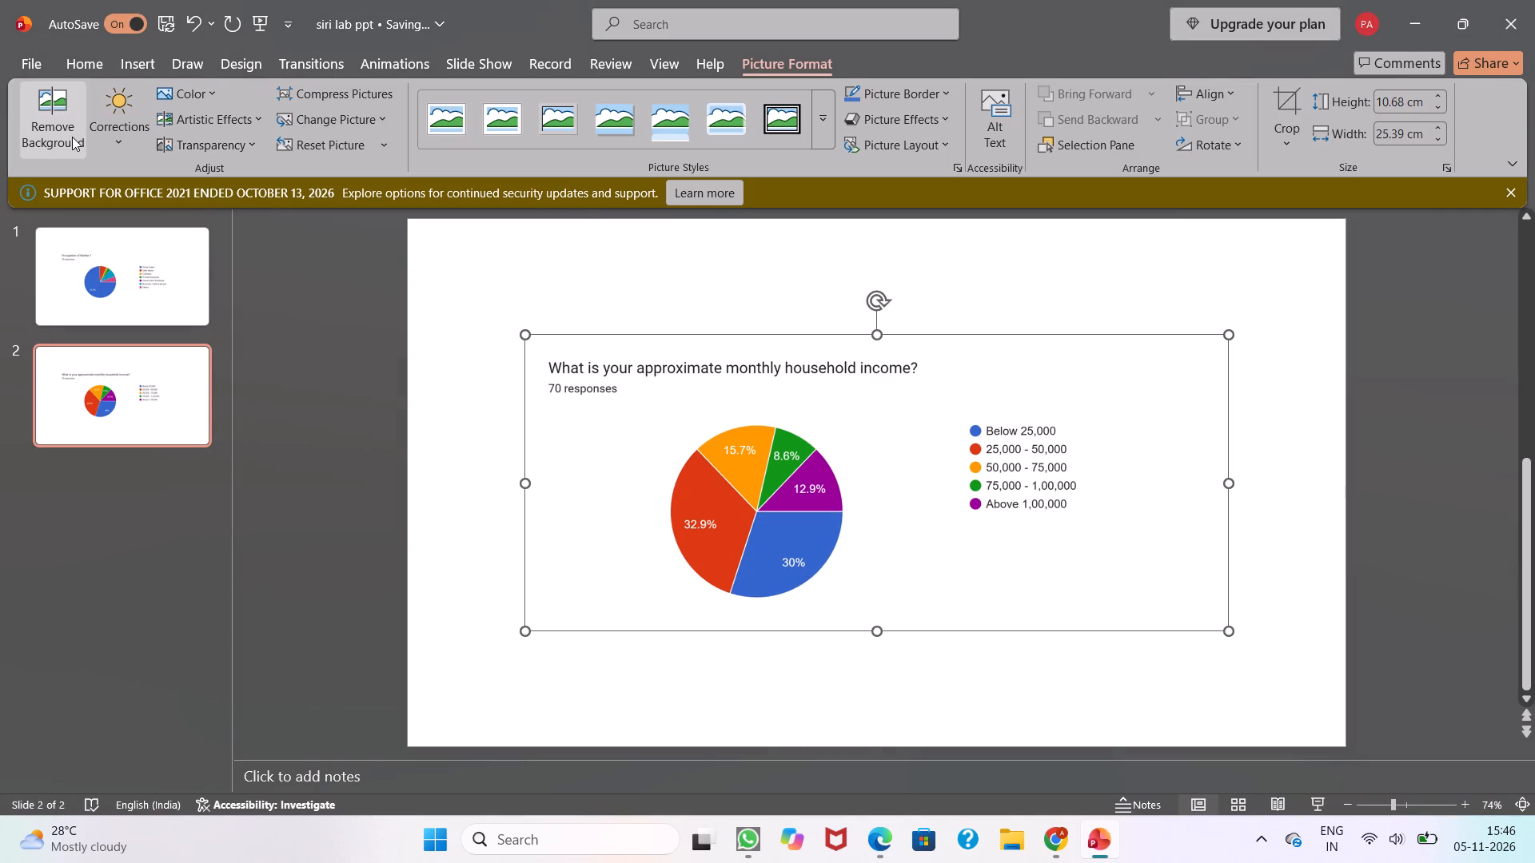
{"action": "left_click", "coordinate": [78, 54]}
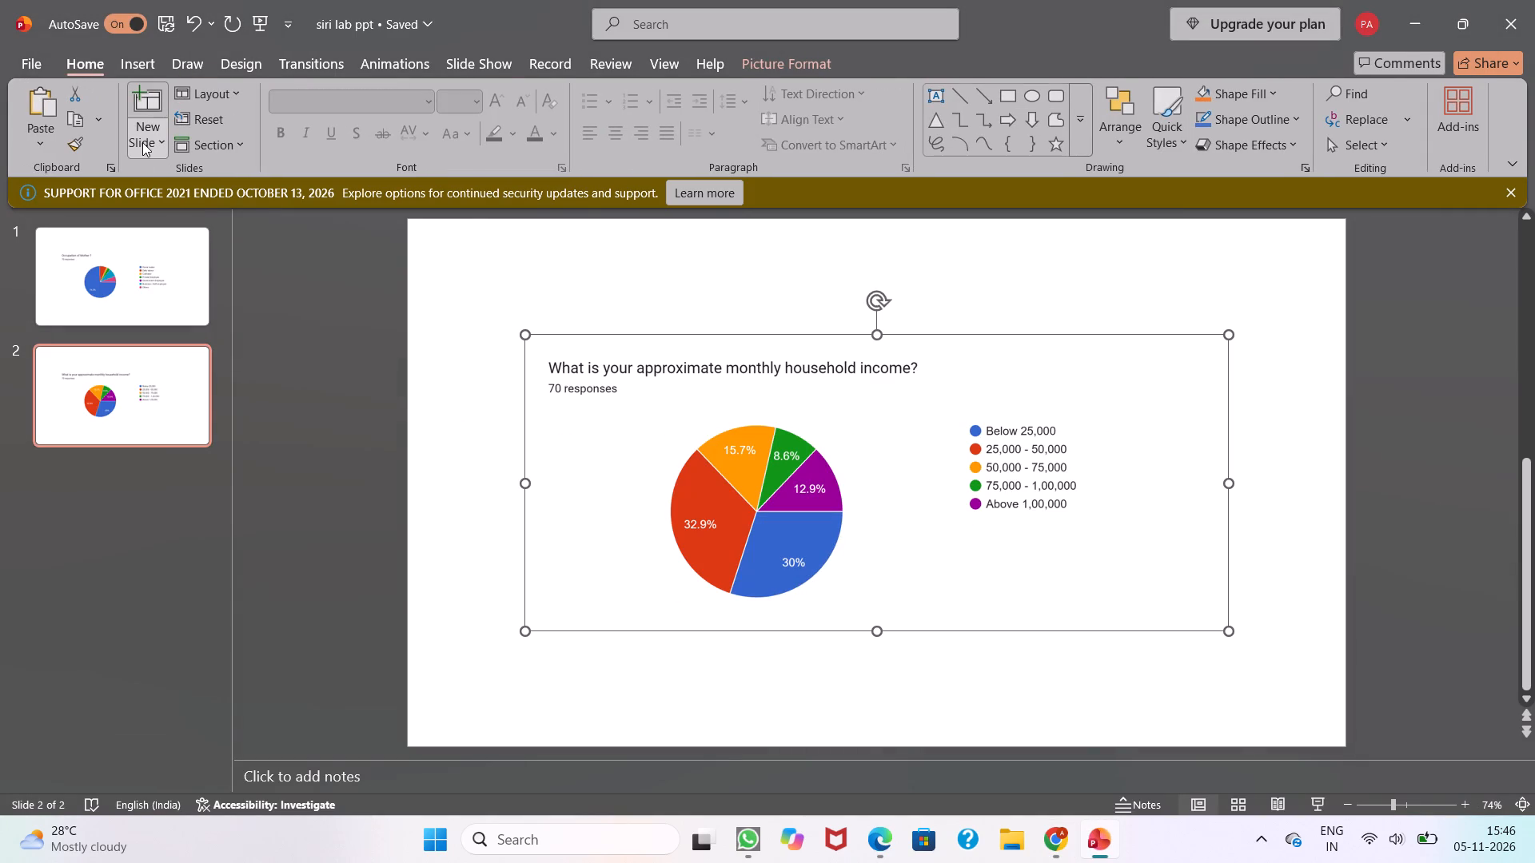
{"action": "left_click", "coordinate": [142, 142]}
{"action": "left_click", "coordinate": [186, 416]}
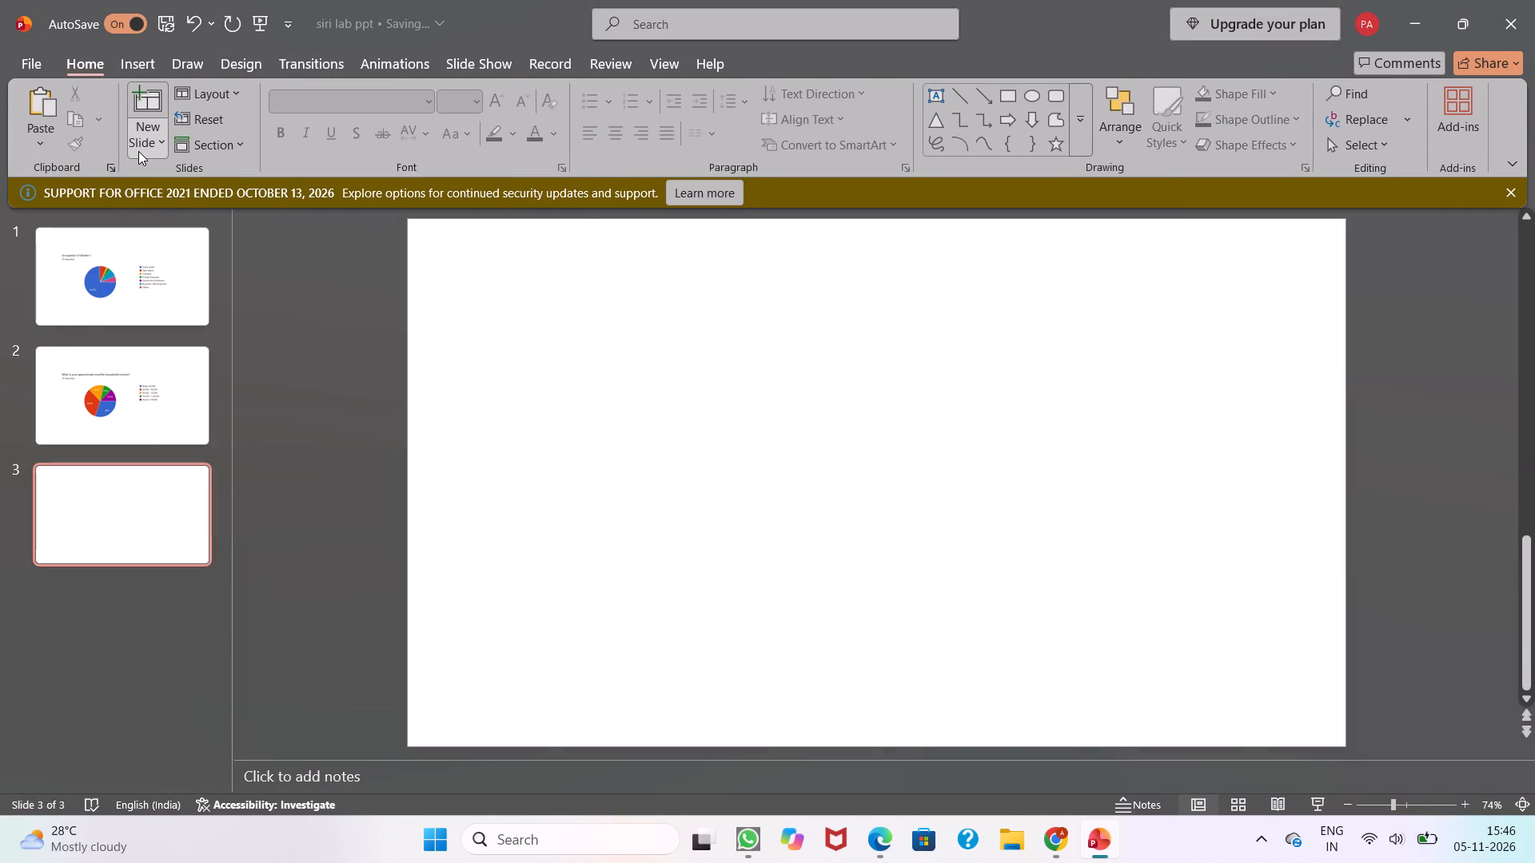
{"action": "left_click", "coordinate": [142, 152]}
{"action": "left_click", "coordinate": [189, 419]}
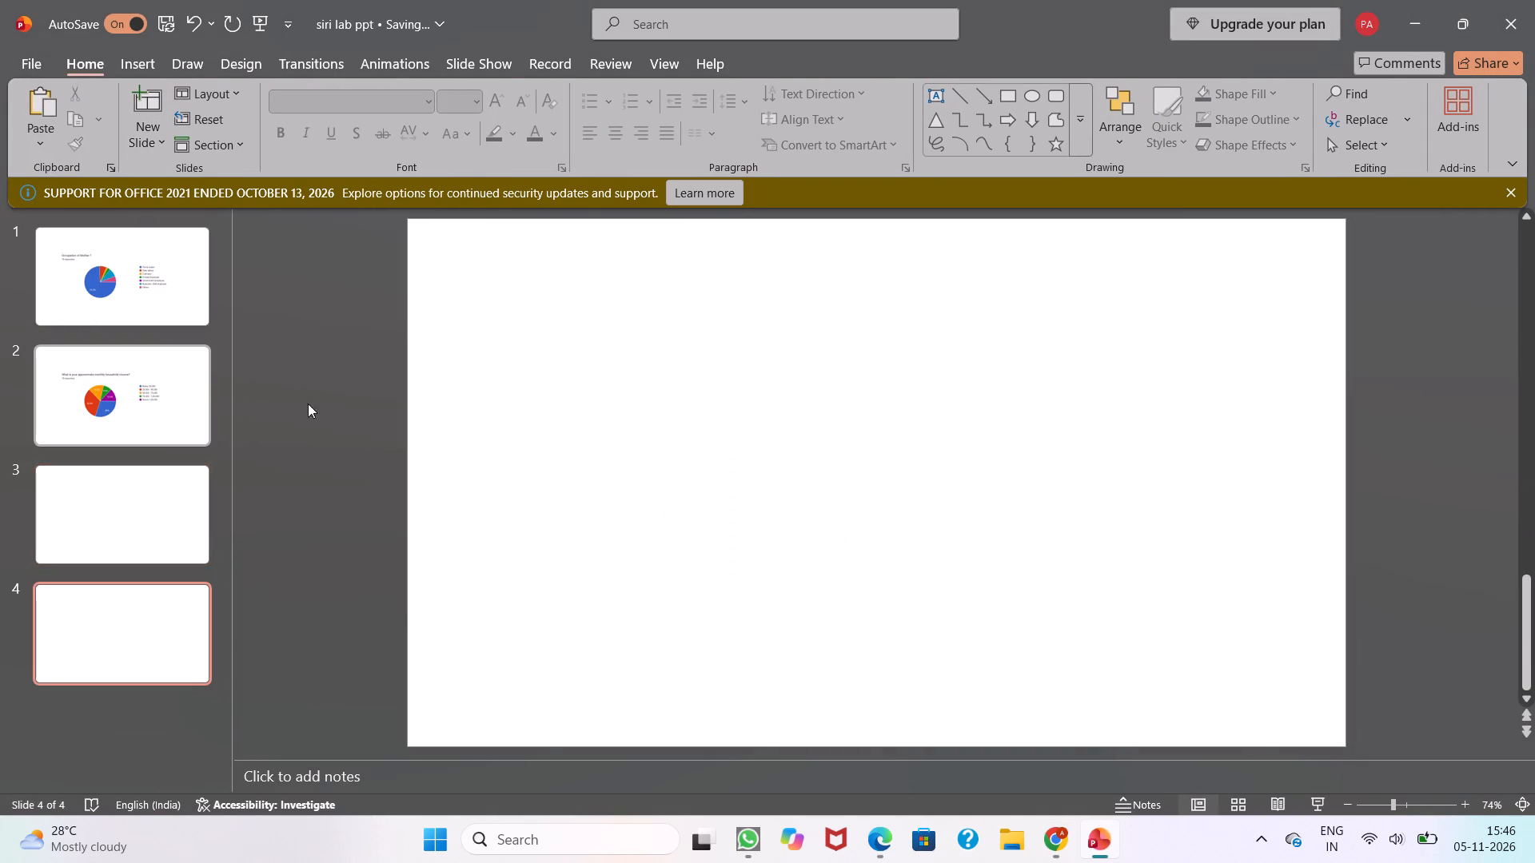
Paste the copied family responsibilities chart onto blank slide 3.
{"action": "left_click", "coordinate": [515, 422]}
{"action": "left_click", "coordinate": [159, 547]}
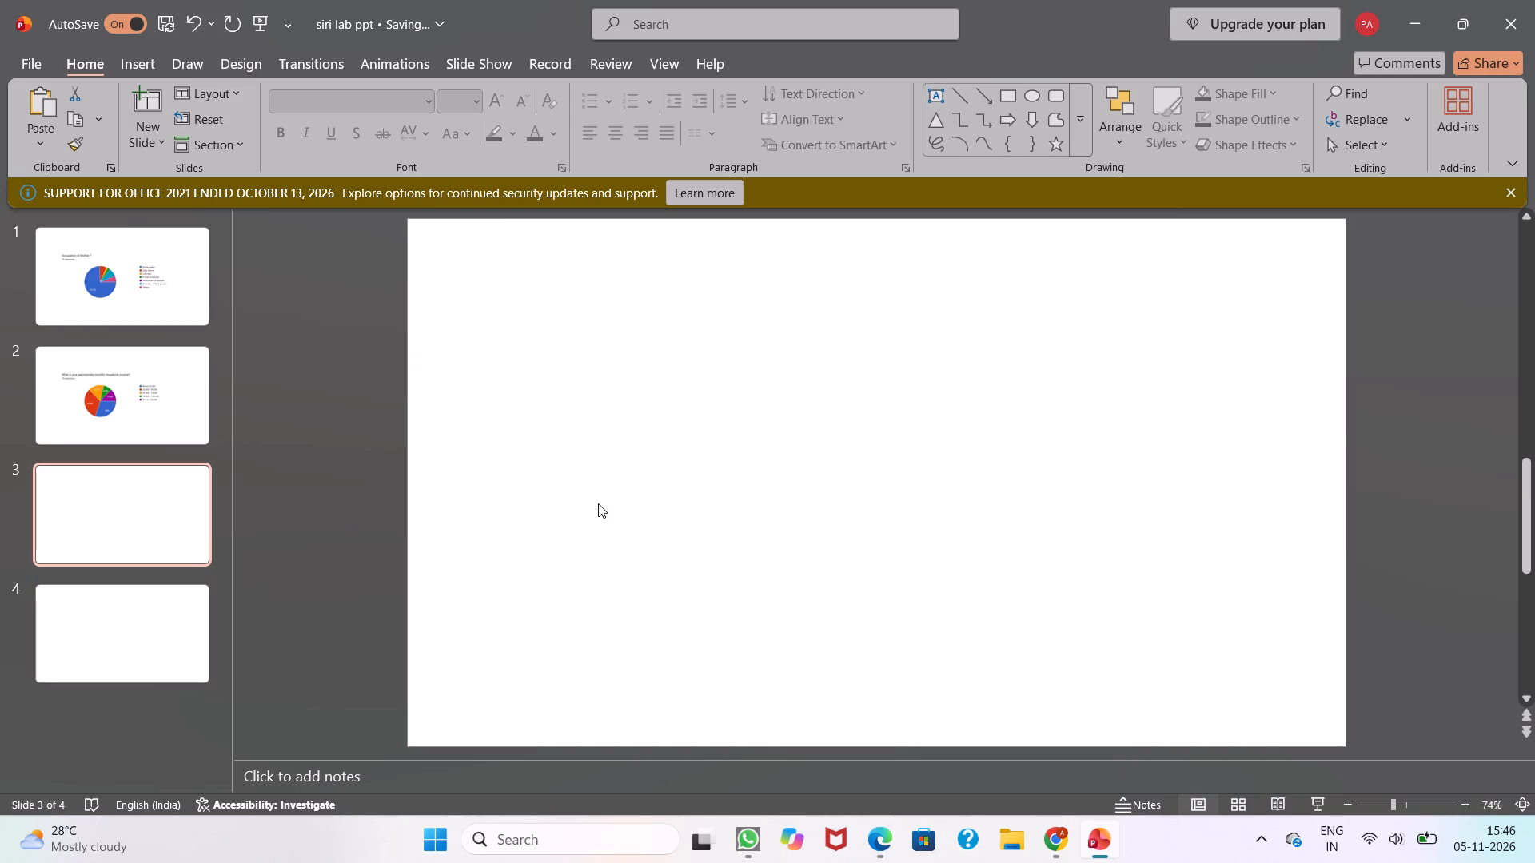
{"action": "key", "text": "ctrl+v"}
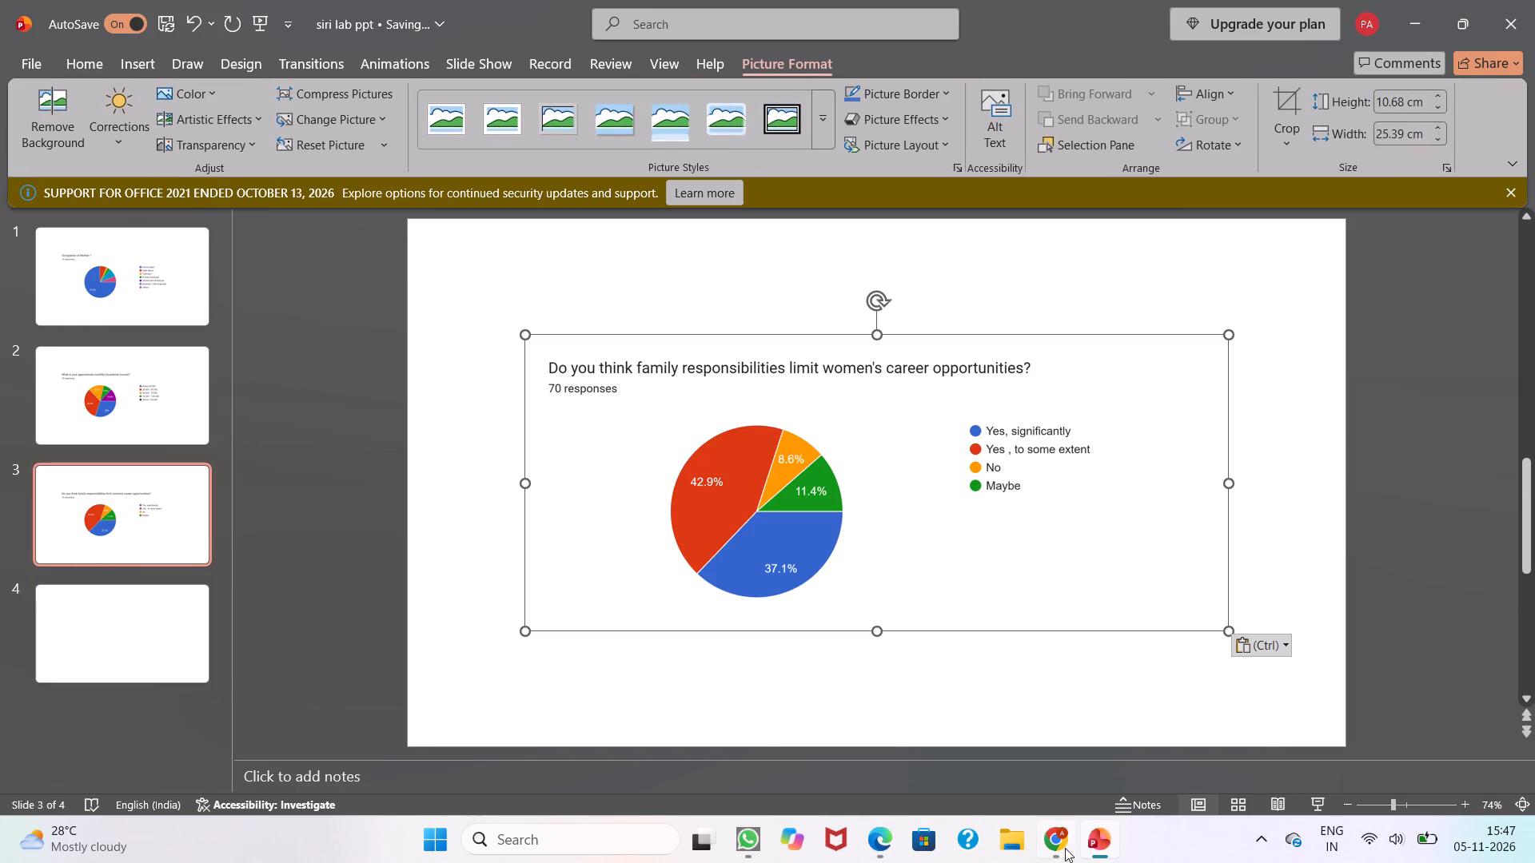
Copy the chart on whether a woman should continue working after marriage from the form in Chrome and paste it onto slide 4 in PowerPoint.
{"action": "left_click", "coordinate": [1050, 852]}
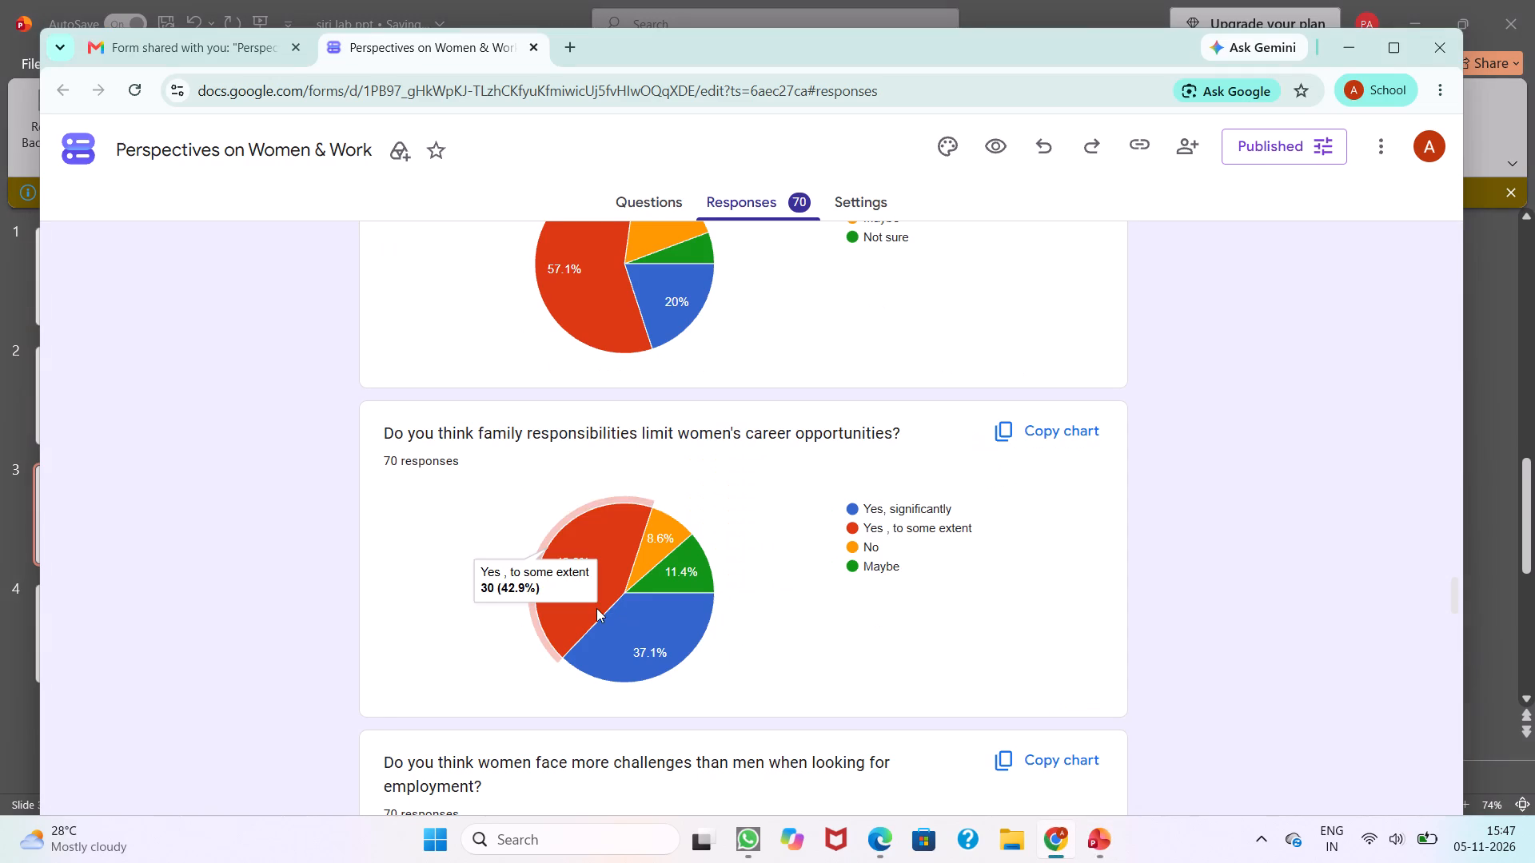
{"action": "scroll", "coordinate": [596, 608], "scroll_direction": "down", "scroll_amount": 5}
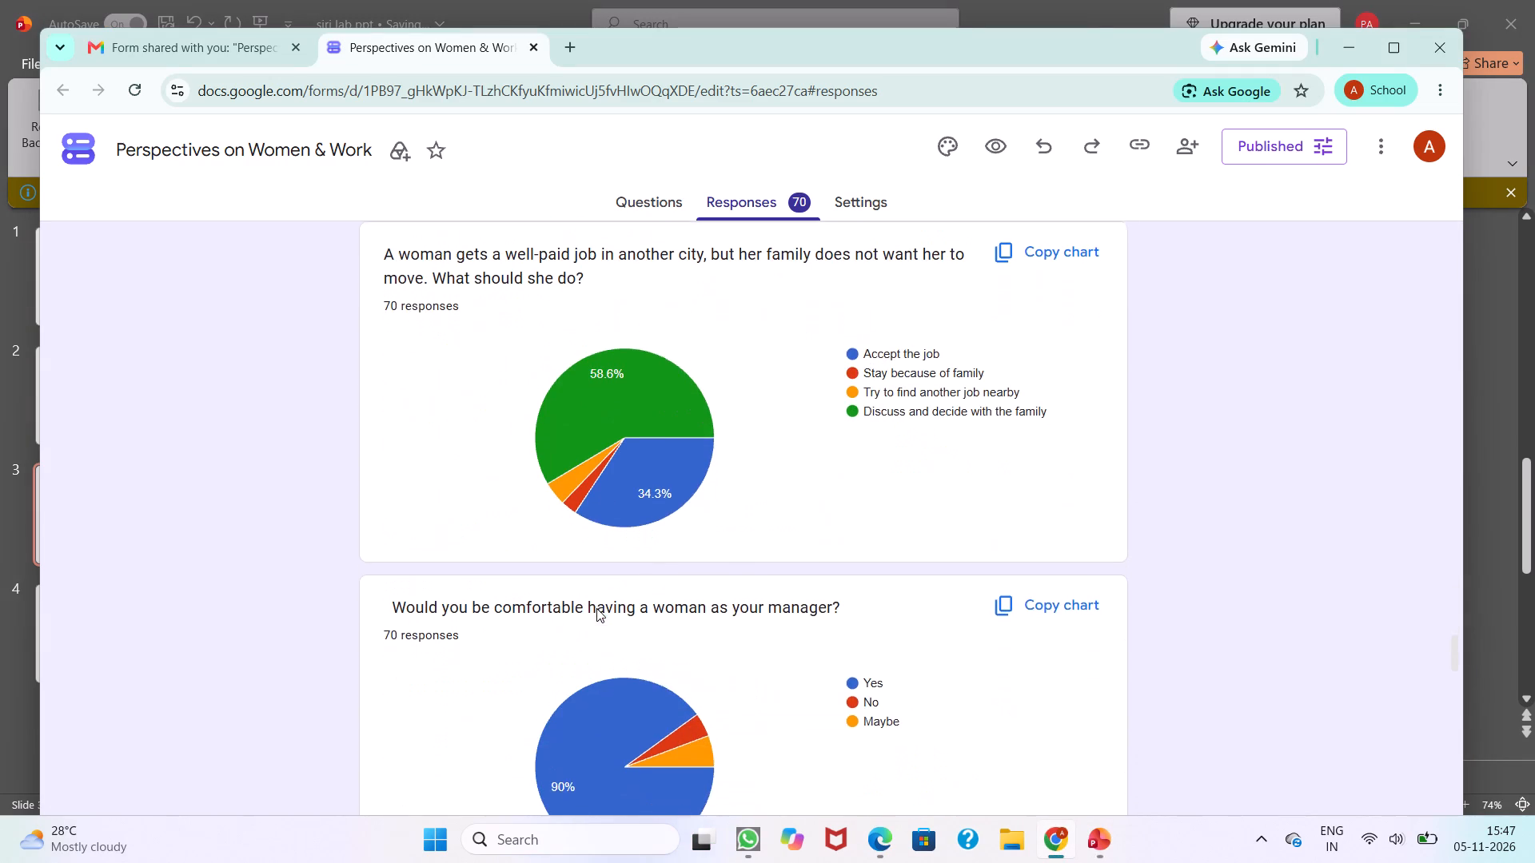
{"action": "scroll", "coordinate": [596, 608], "scroll_direction": "down", "scroll_amount": 5}
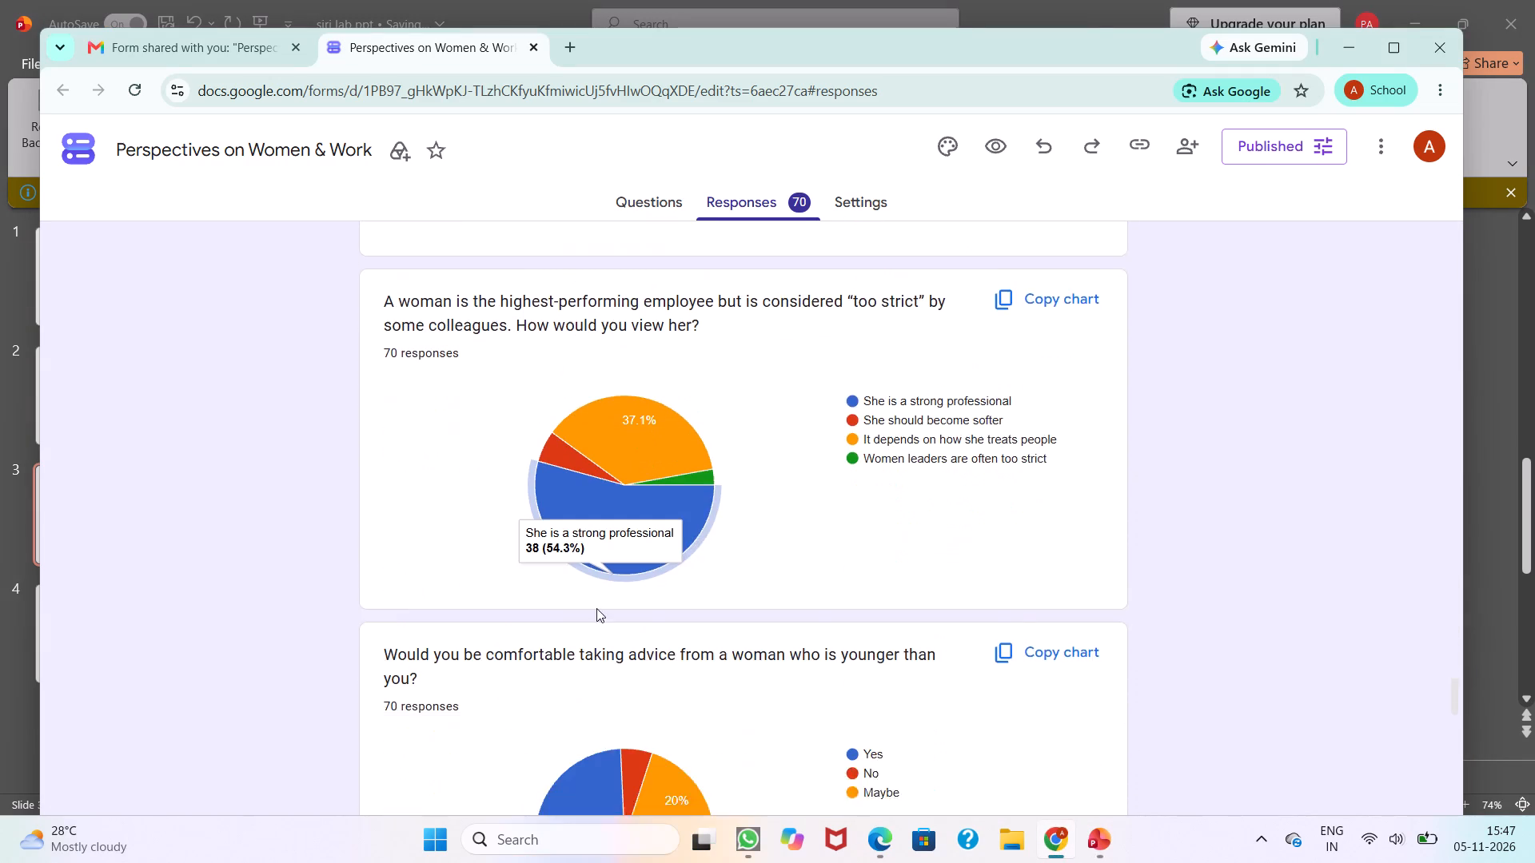
{"action": "scroll", "coordinate": [596, 608], "scroll_direction": "down", "scroll_amount": 6}
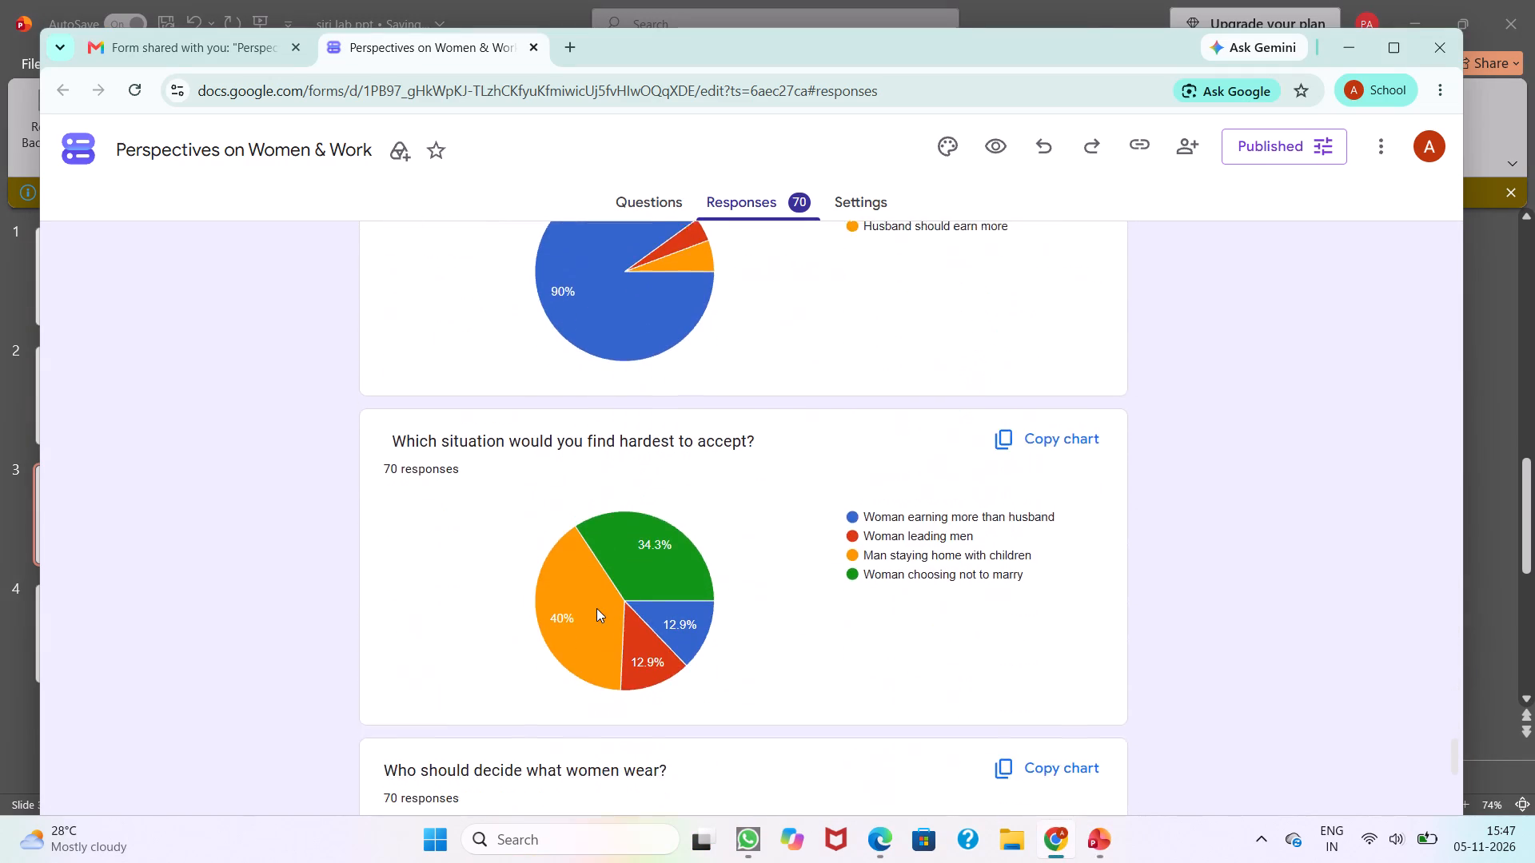
{"action": "scroll", "coordinate": [596, 608], "scroll_direction": "down", "scroll_amount": 2}
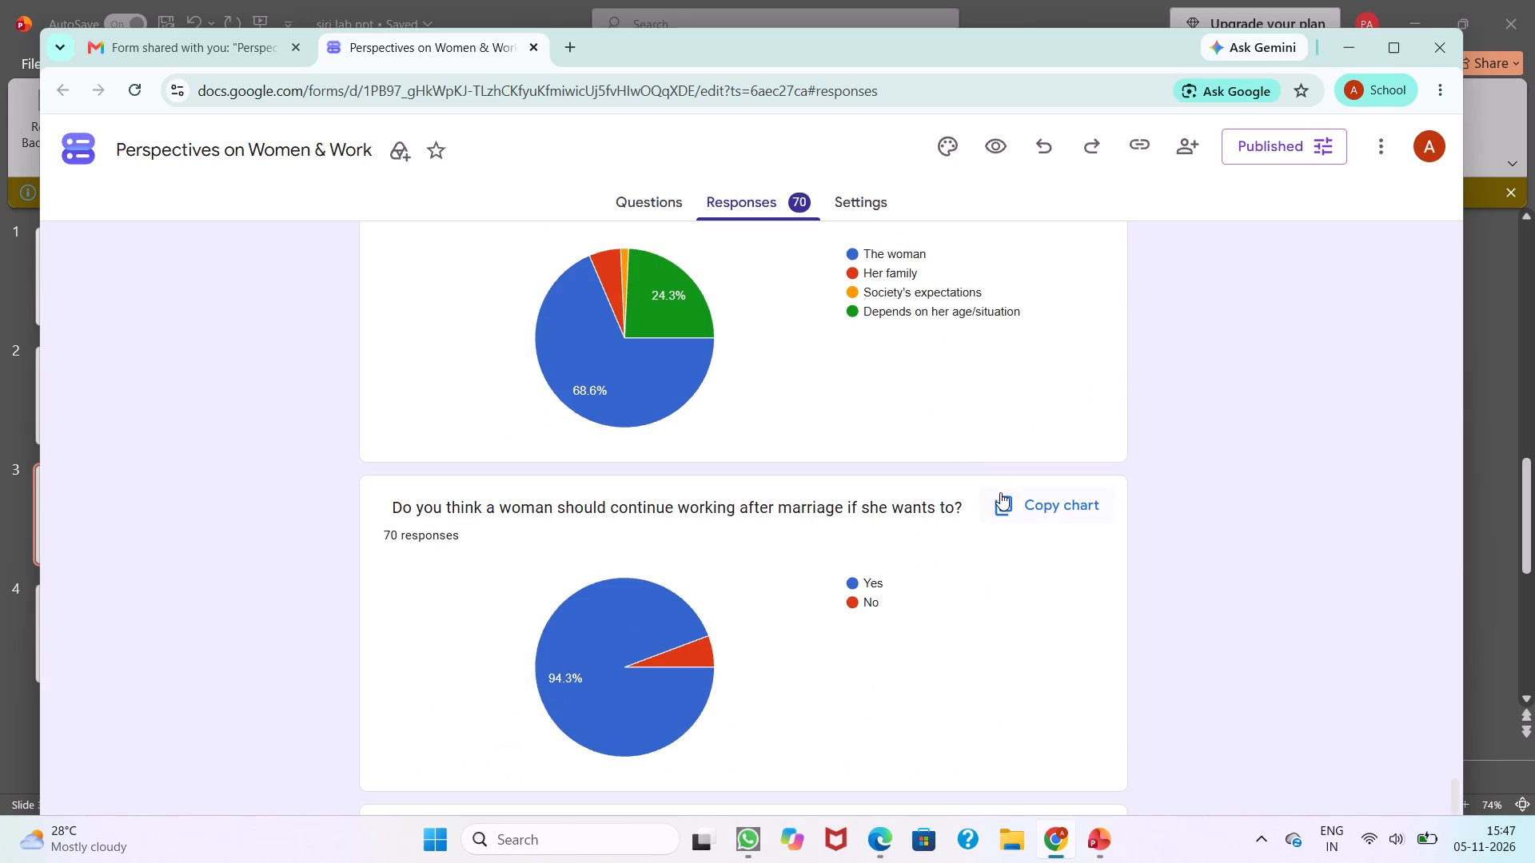
{"action": "left_click", "coordinate": [1018, 503]}
{"action": "left_click", "coordinate": [1105, 851]}
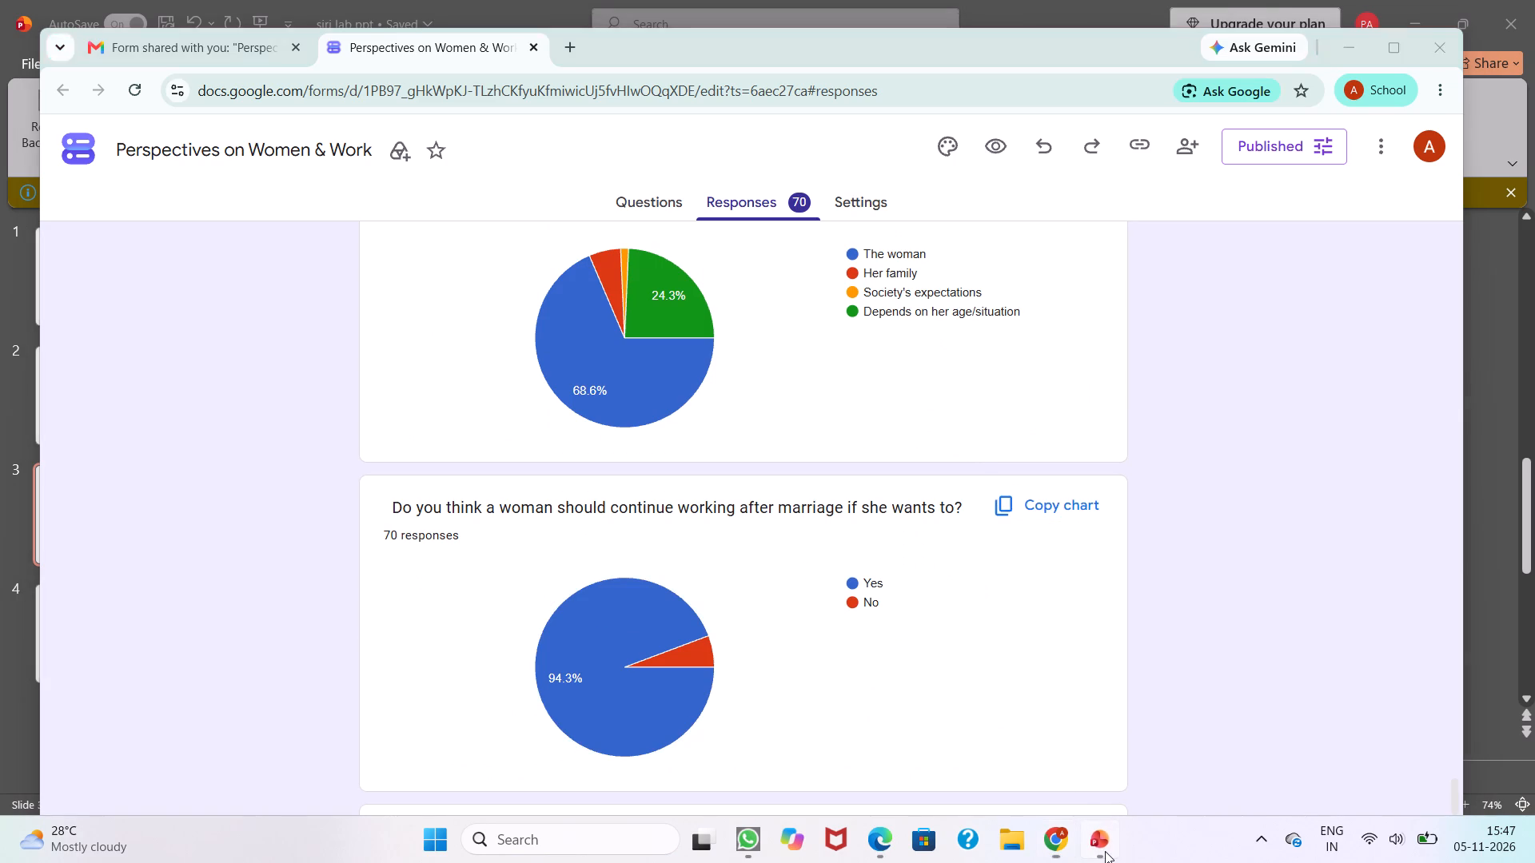
{"action": "left_click", "coordinate": [129, 675]}
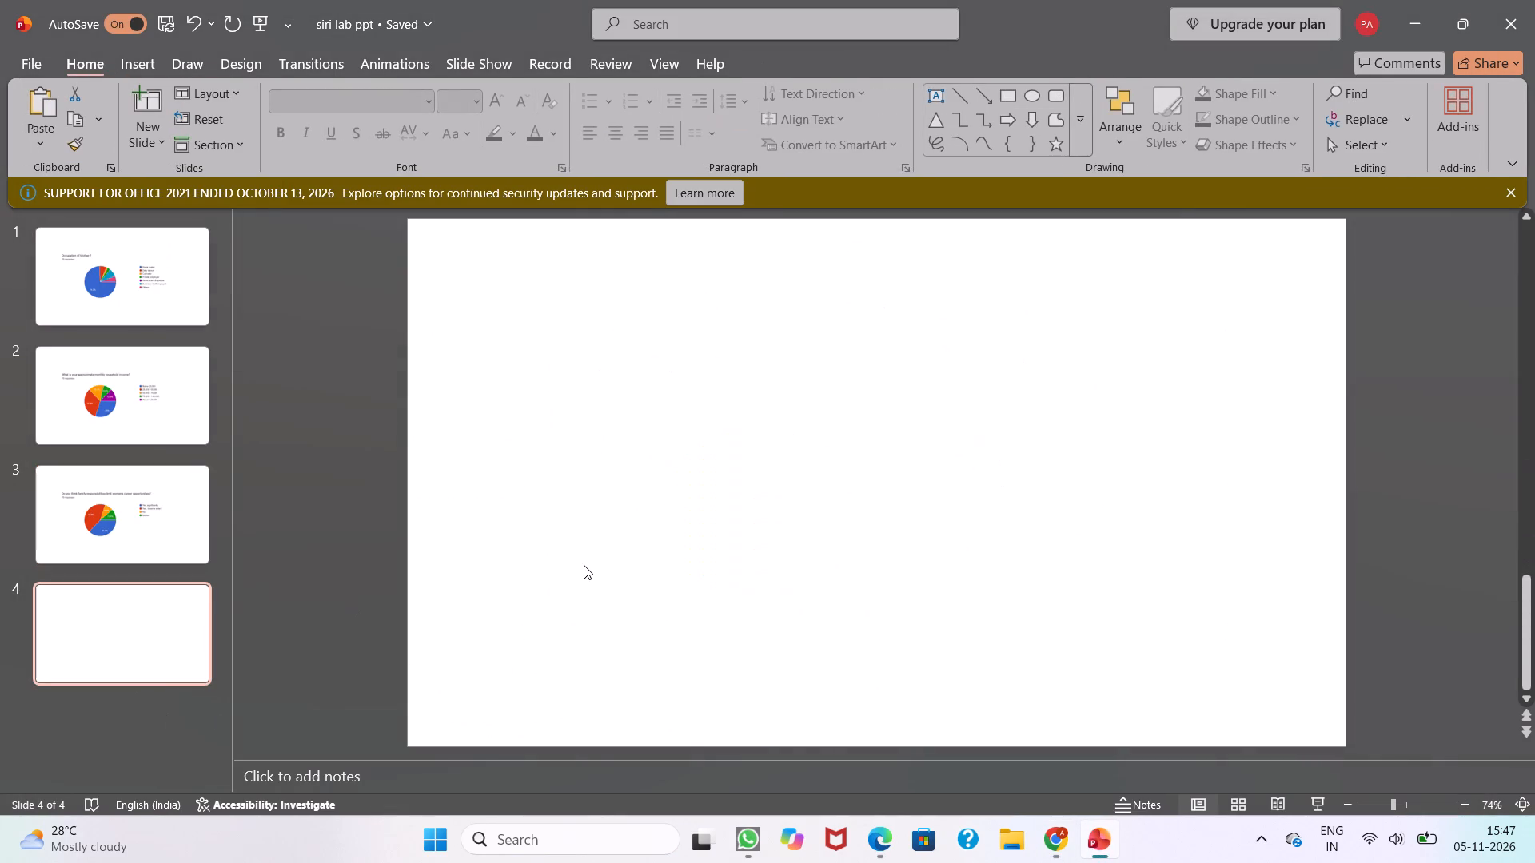
{"action": "key", "text": "ctrl+v"}
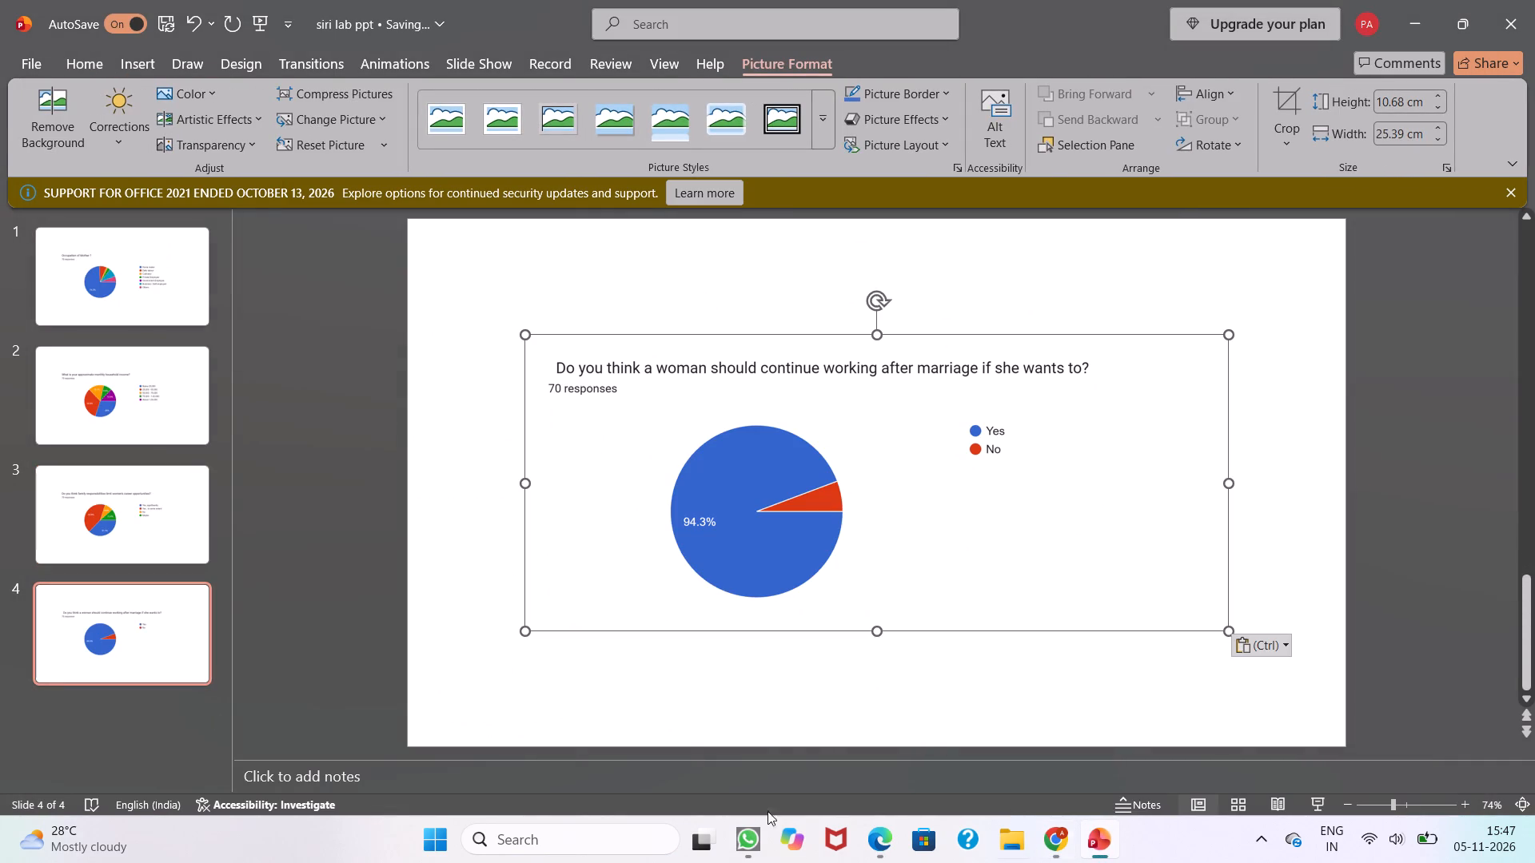
Add a new slide with the Blank layout after the working-after-marriage chart slide.
{"action": "left_click", "coordinate": [86, 58]}
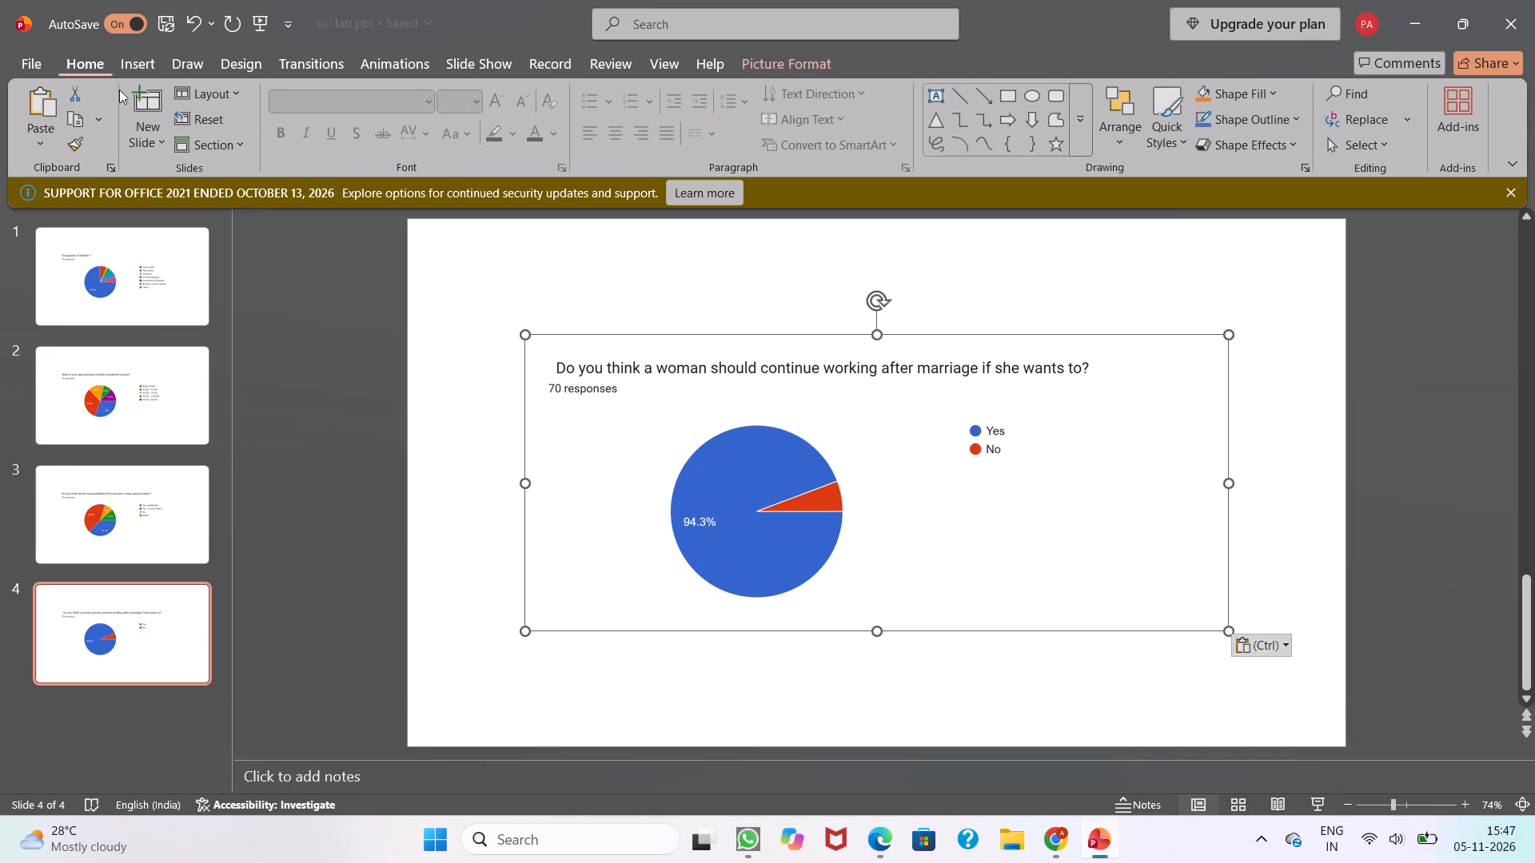
{"action": "left_click", "coordinate": [145, 129]}
{"action": "left_click", "coordinate": [175, 402]}
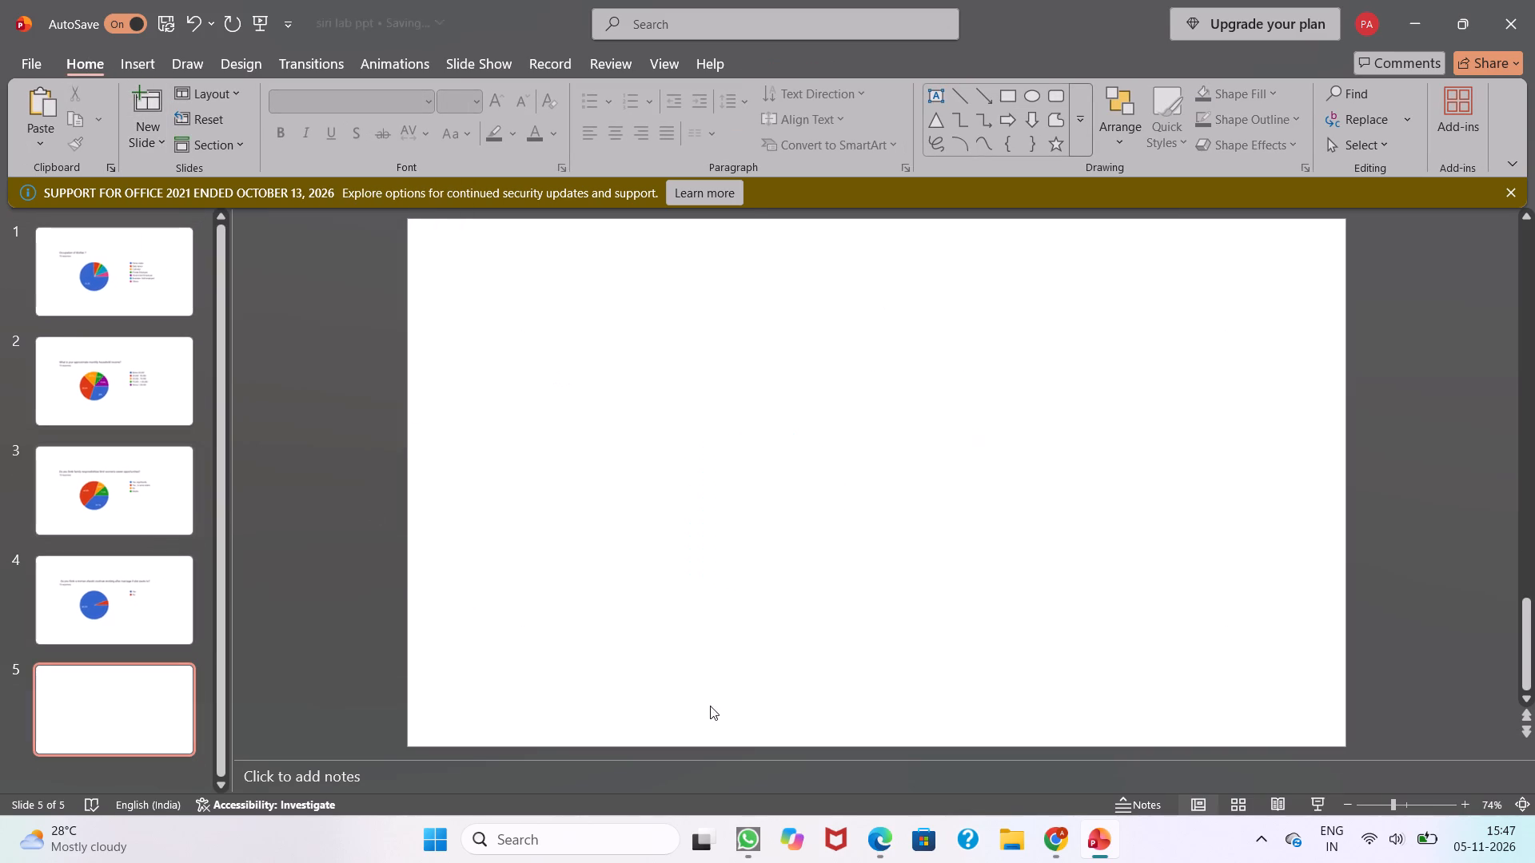
Copy the chart on helping women return to work after a career break from the form in Chrome and paste it onto slide 5 in PowerPoint.
{"action": "left_click", "coordinate": [1059, 842]}
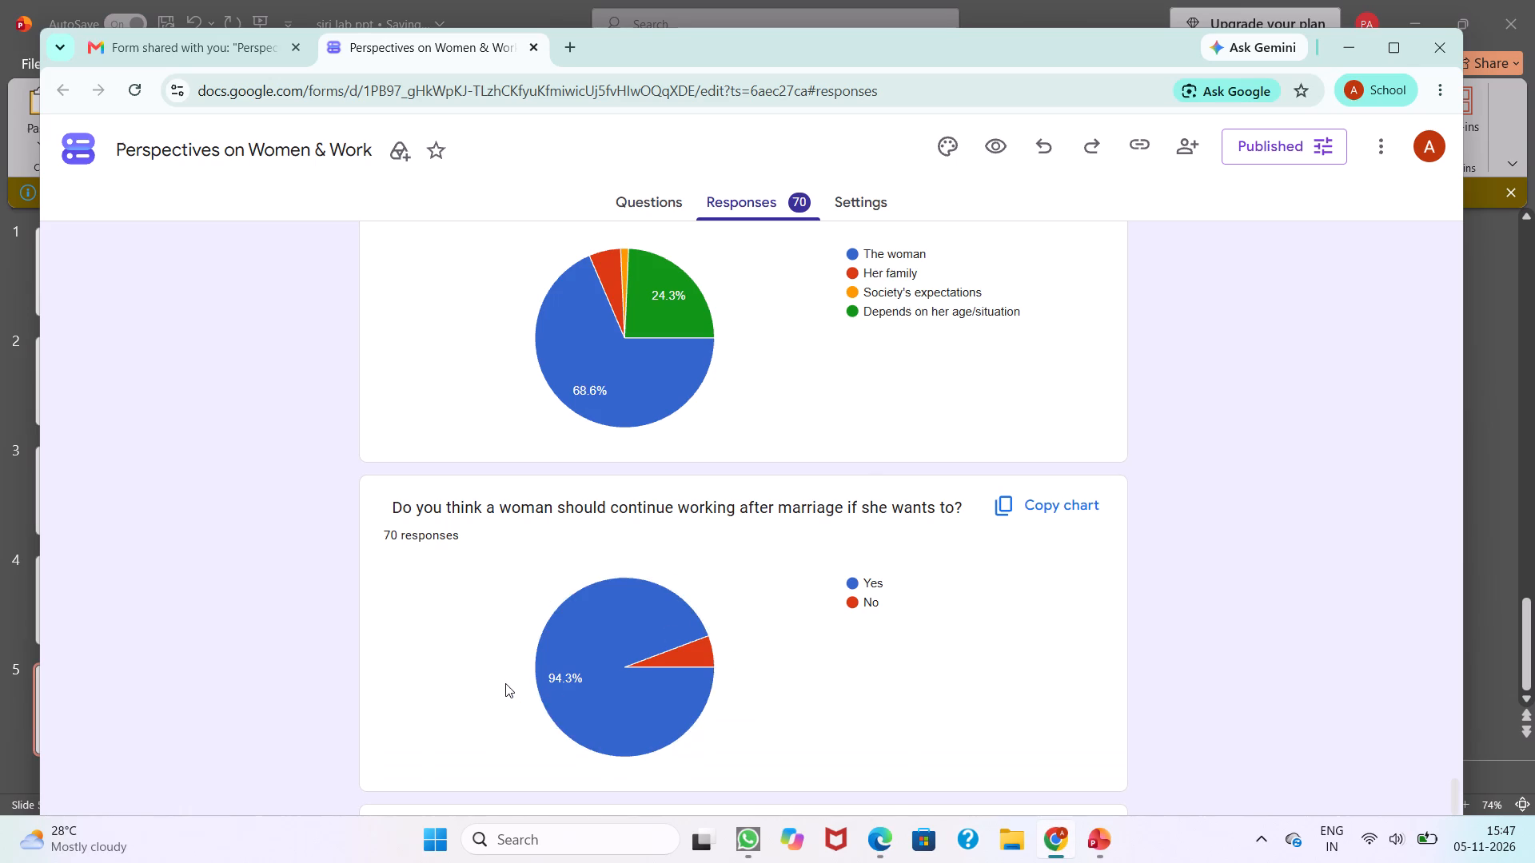
{"action": "scroll", "coordinate": [505, 683], "scroll_direction": "down", "scroll_amount": 6}
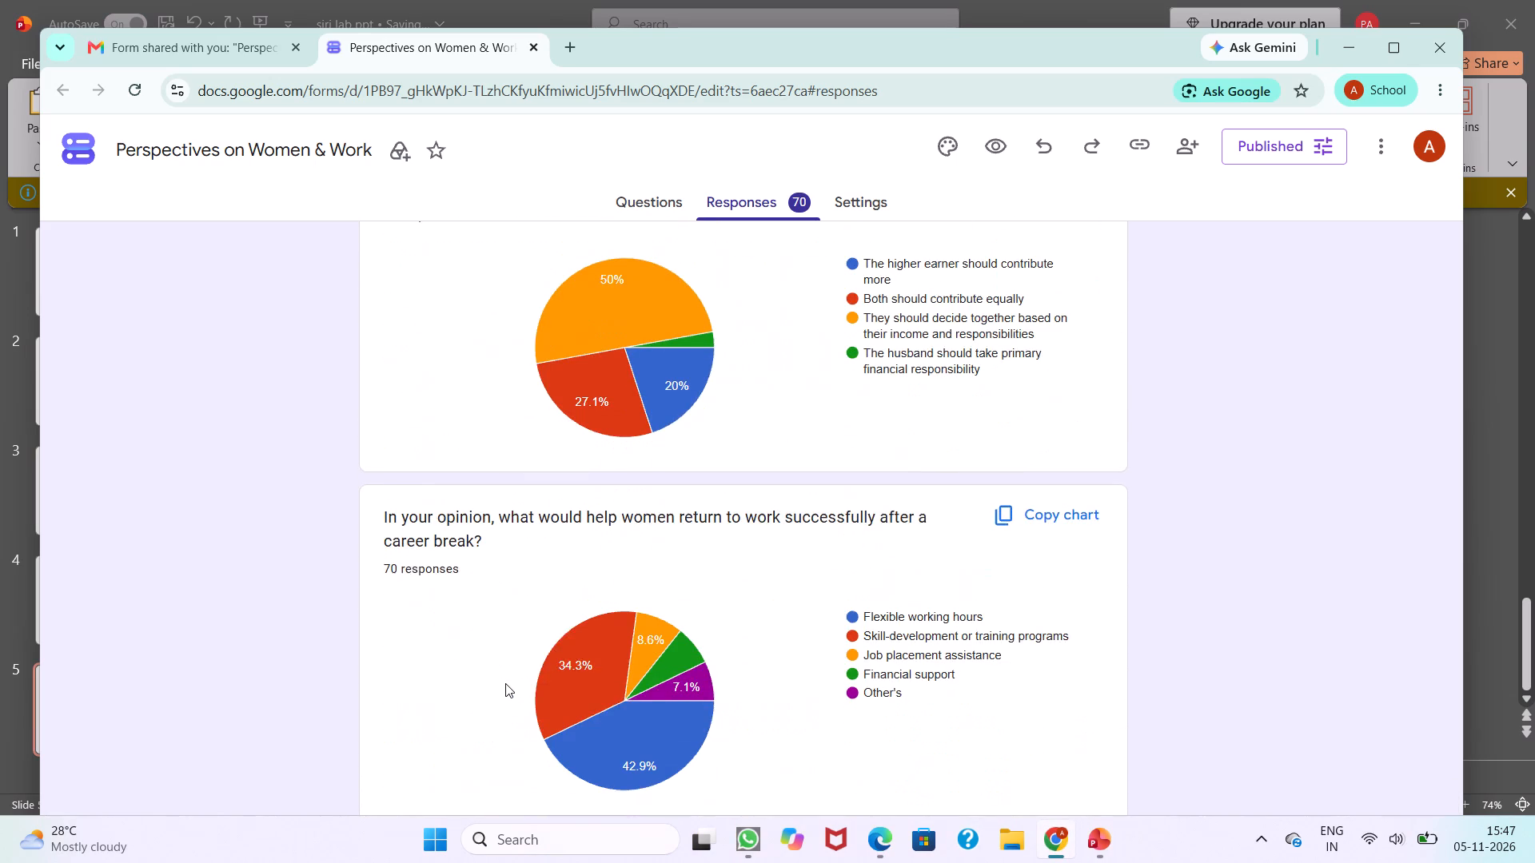
{"action": "left_click", "coordinate": [1015, 509]}
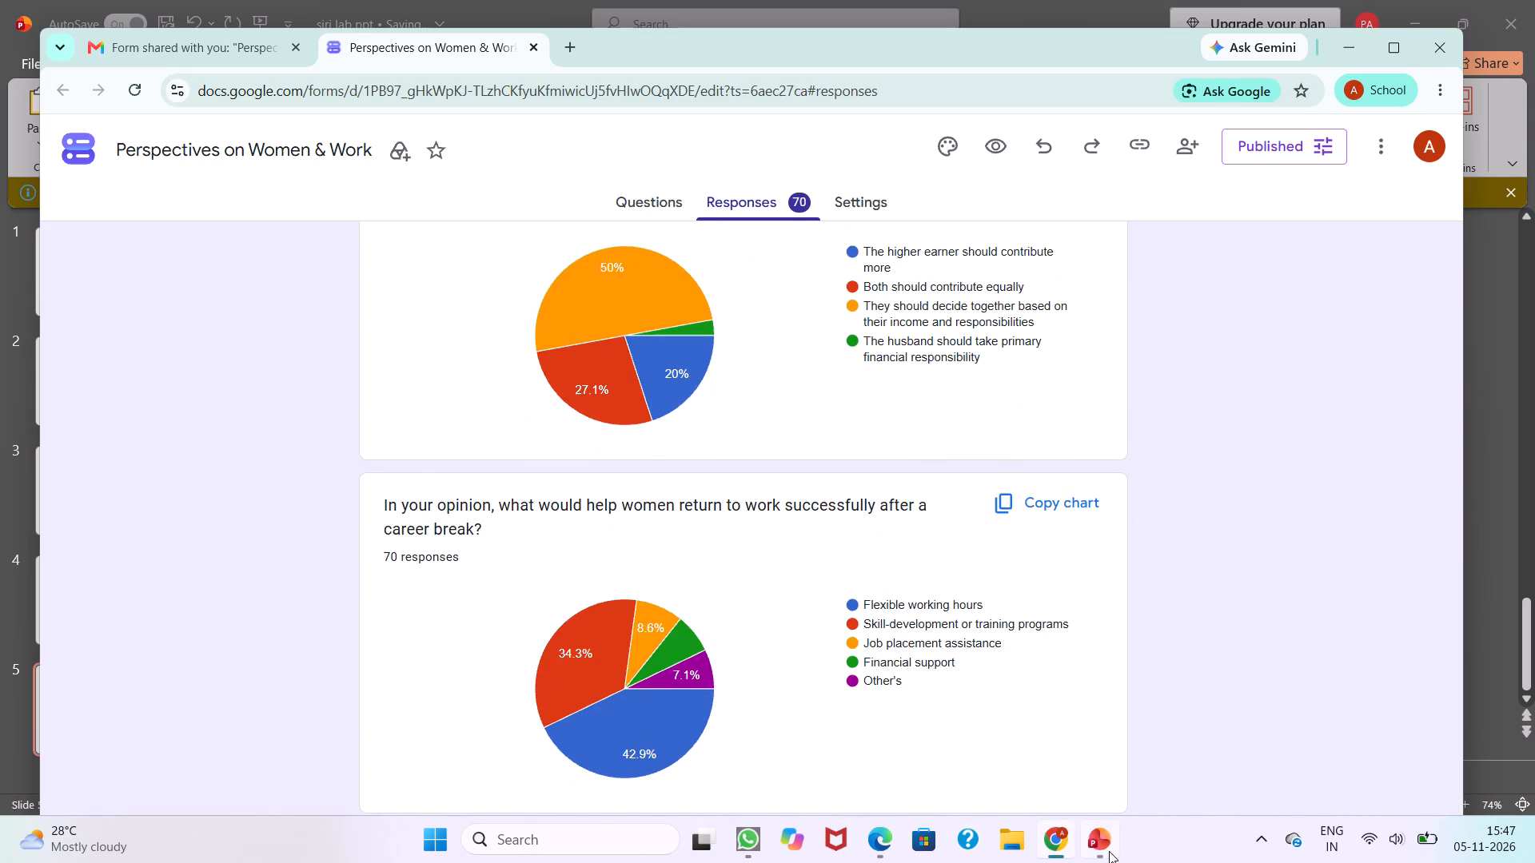
{"action": "left_click", "coordinate": [1109, 851]}
{"action": "key", "text": "ctrl+v"}
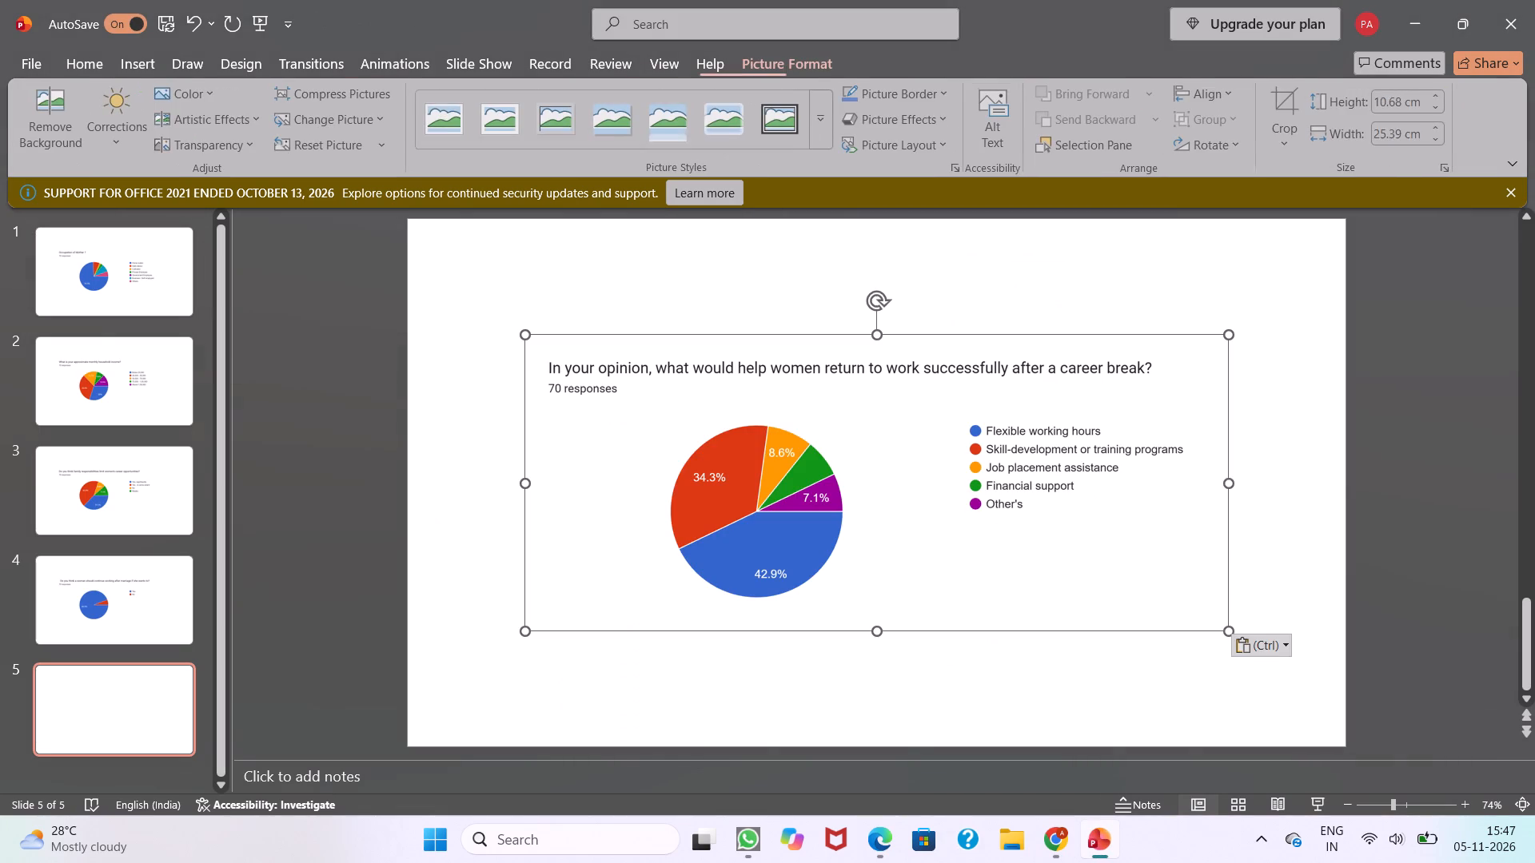
{"action": "left_click", "coordinate": [1366, 476]}
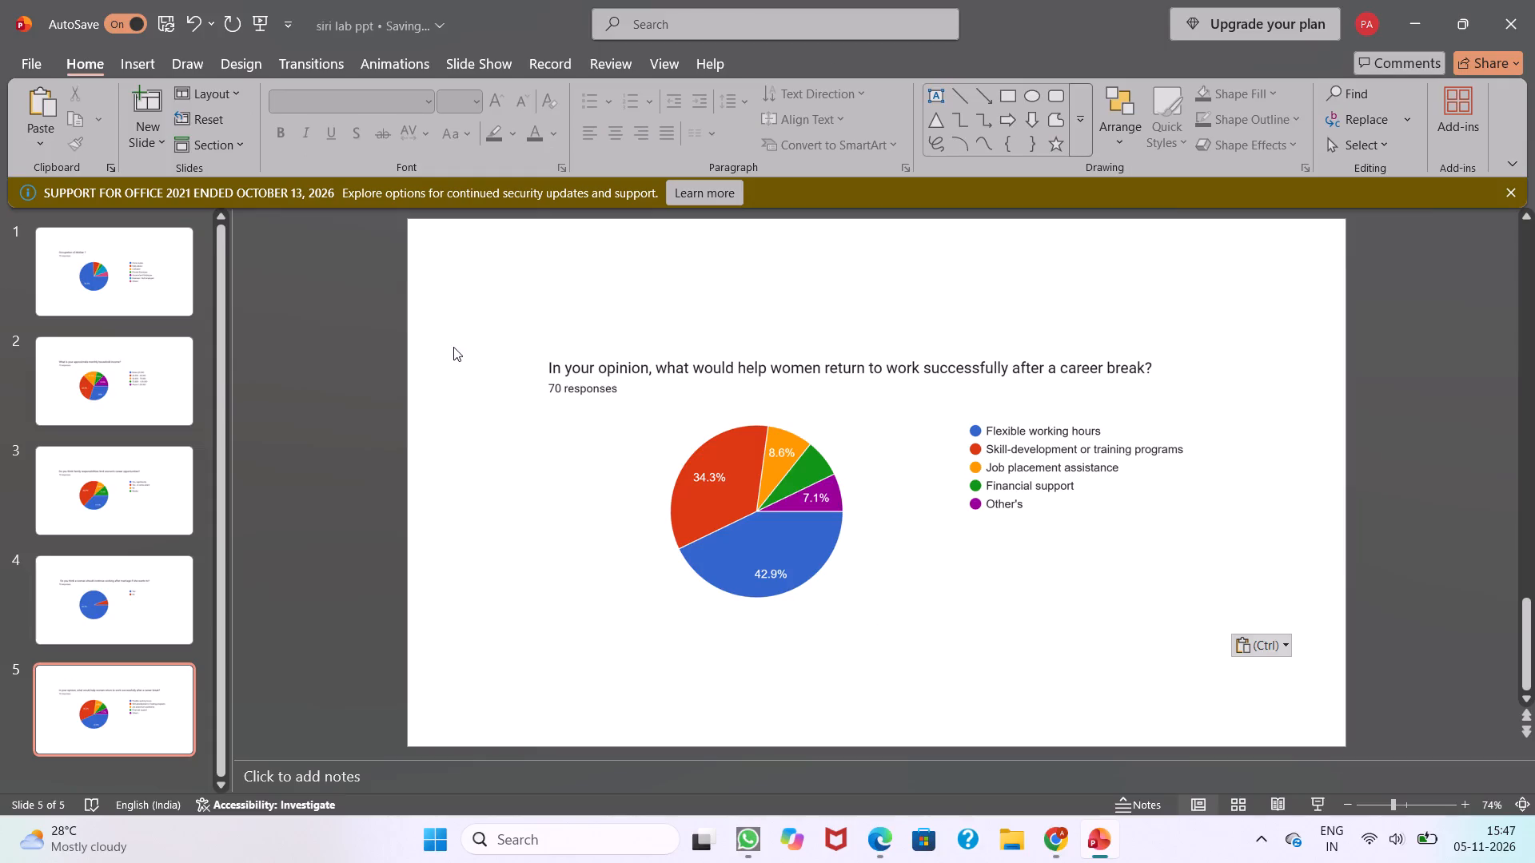
Save a copy of the presentation to the Downloads folder on this PC under the name siri lab ppt.
{"action": "left_click", "coordinate": [46, 71]}
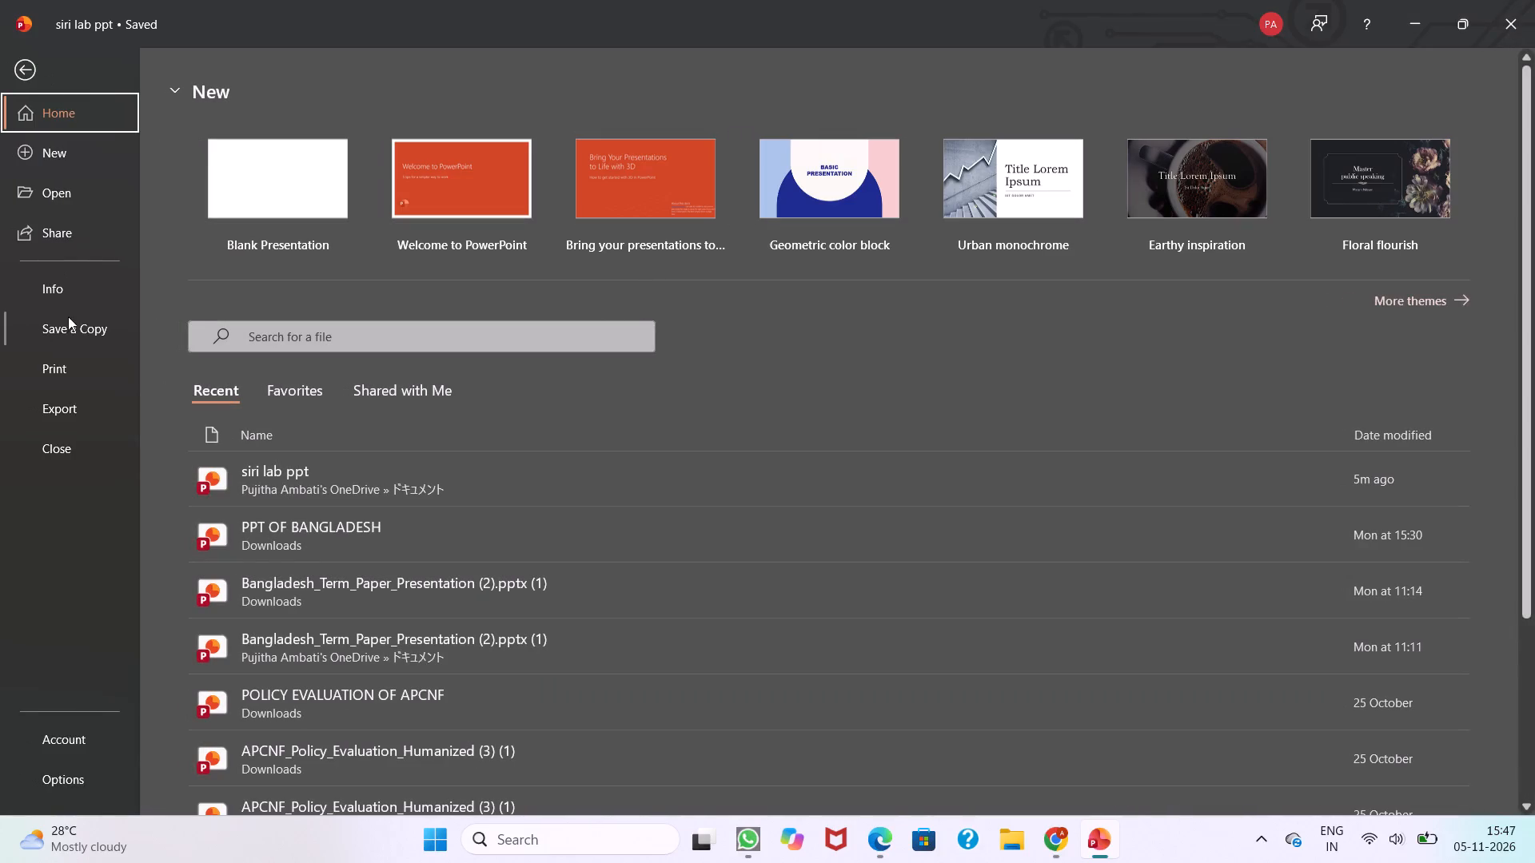
{"action": "double_click", "coordinate": [68, 322]}
{"action": "left_click", "coordinate": [301, 426]}
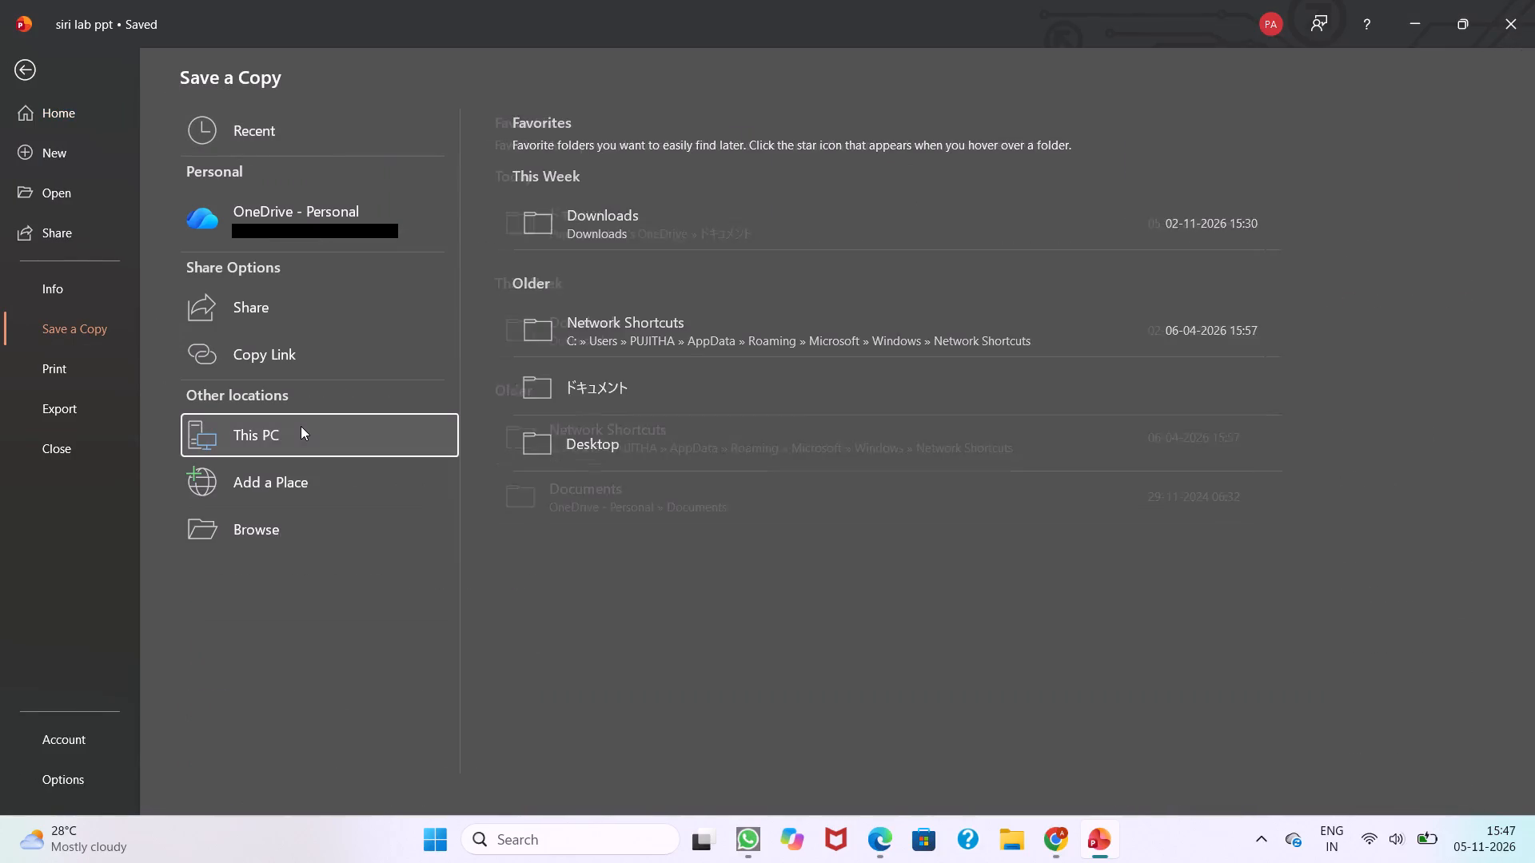
{"action": "double_click", "coordinate": [699, 221]}
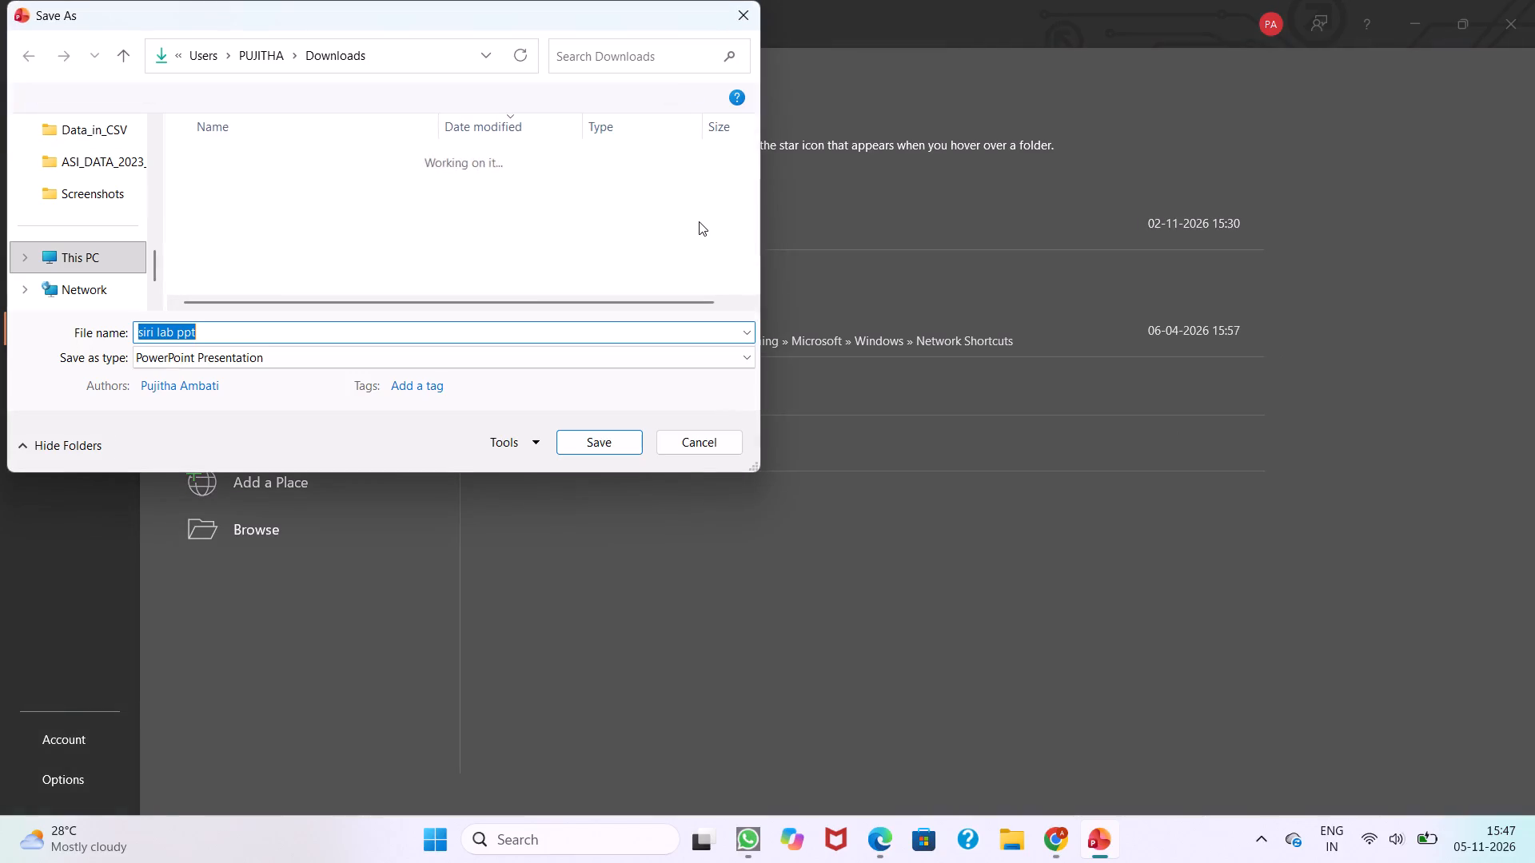
{"action": "left_click", "coordinate": [232, 331]}
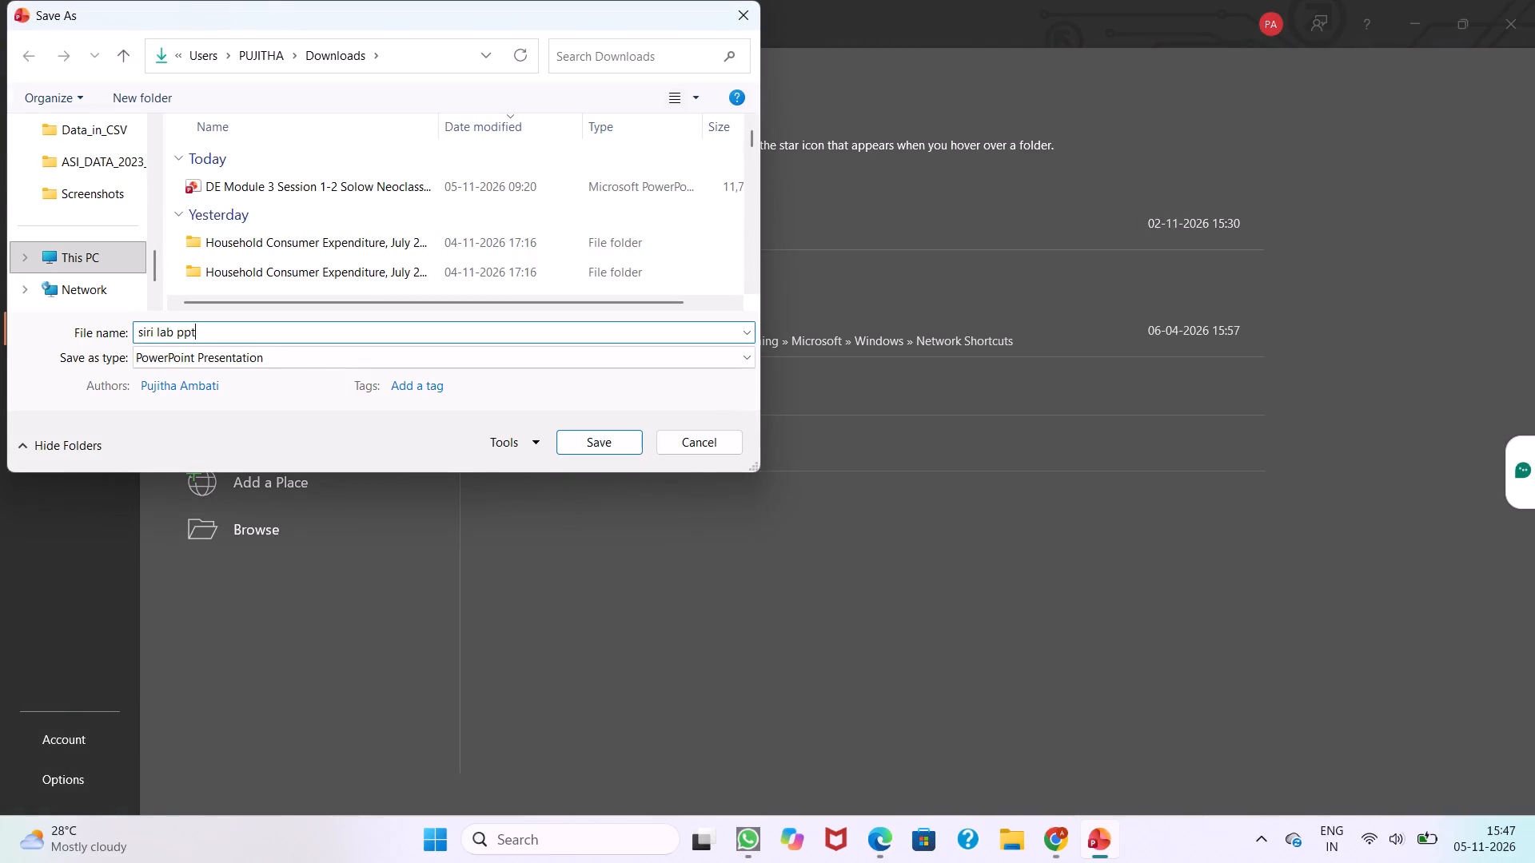
{"action": "scroll", "coordinate": [91, 193], "scroll_direction": "down", "scroll_amount": 1}
{"action": "scroll", "coordinate": [76, 218], "scroll_direction": "up", "scroll_amount": 1}
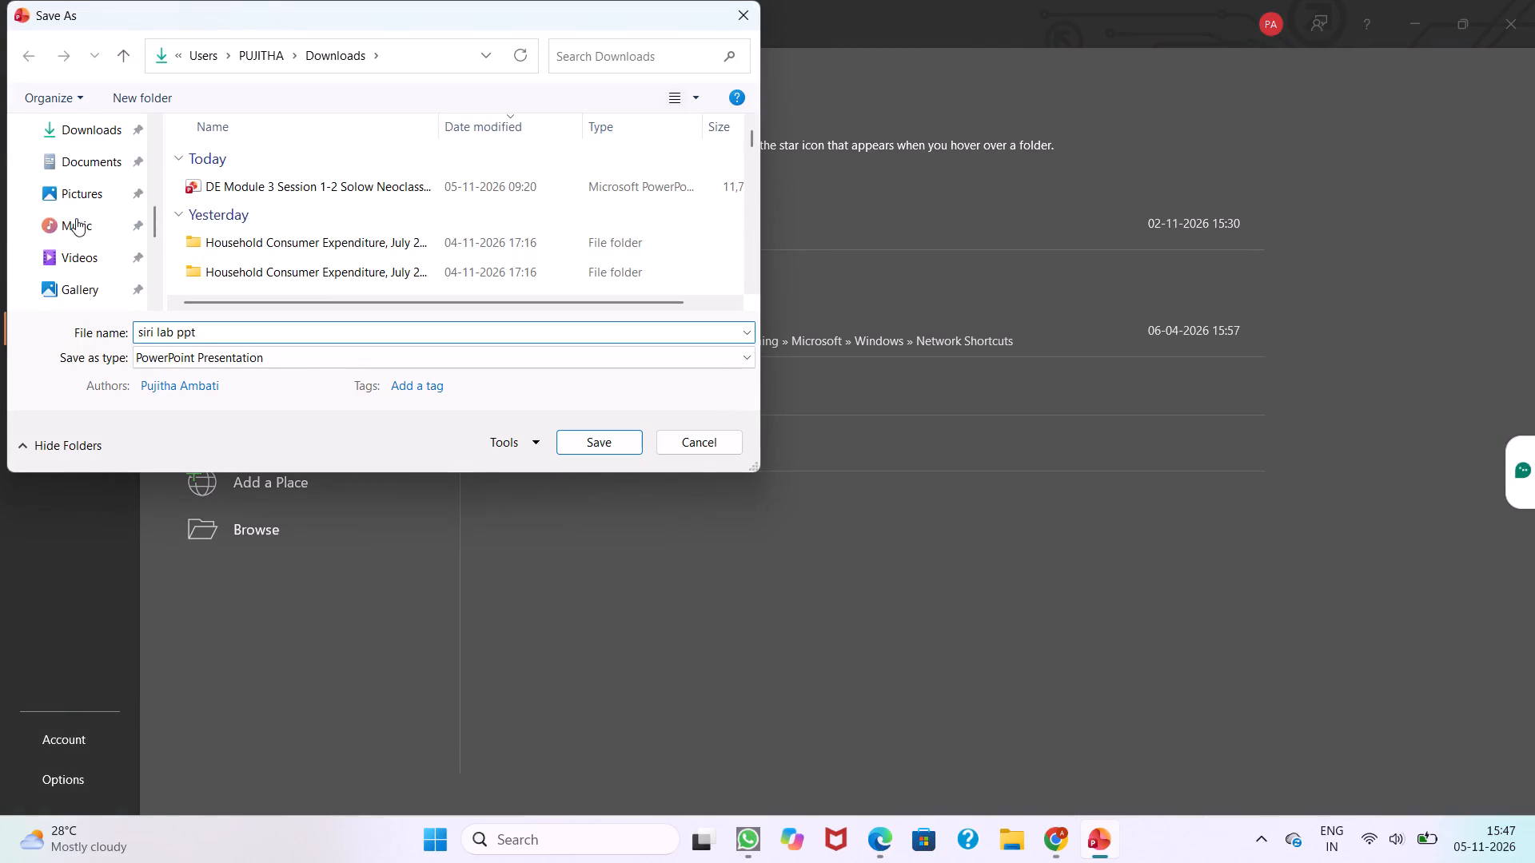
{"action": "scroll", "coordinate": [76, 218], "scroll_direction": "up", "scroll_amount": 1}
{"action": "scroll", "coordinate": [74, 227], "scroll_direction": "down", "scroll_amount": 1}
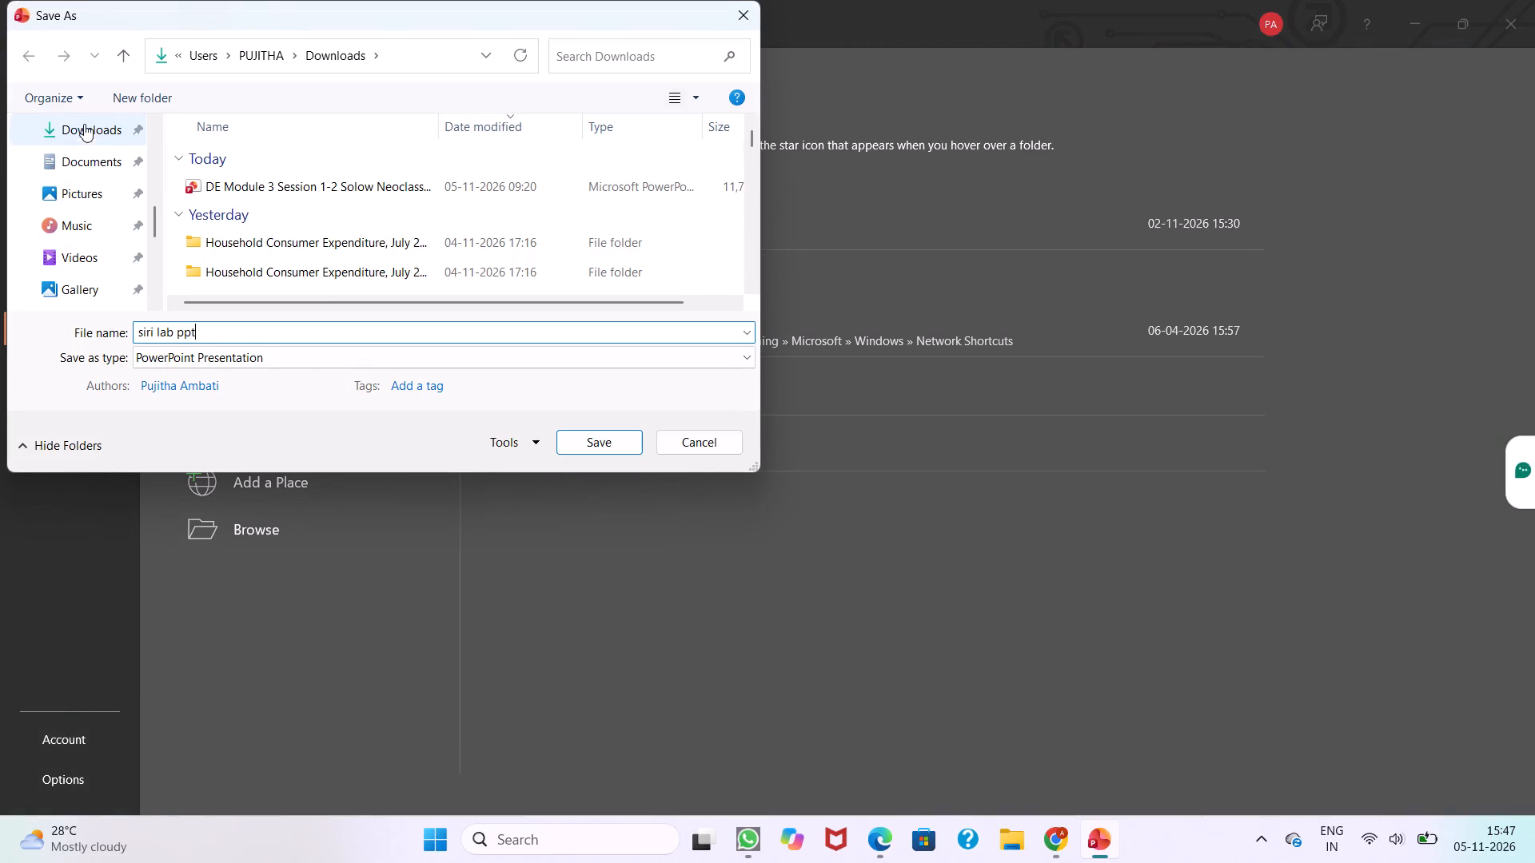
{"action": "left_click", "coordinate": [78, 133]}
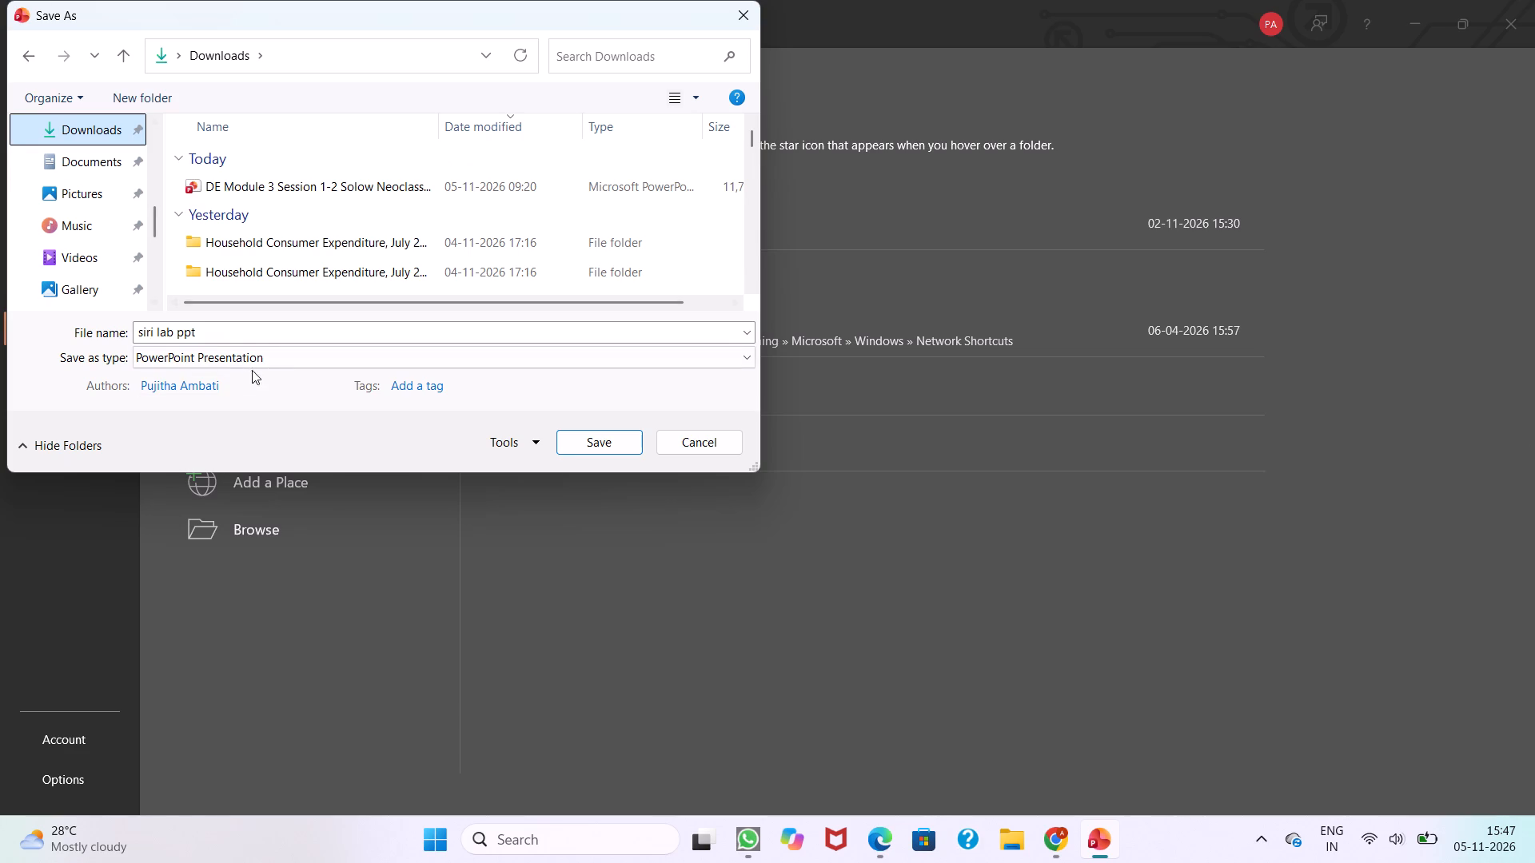
Save the presentation as a PowerPoint Presentation in the Downloads folder under the file name Siri lab ptt.
{"action": "left_click", "coordinate": [205, 328]}
{"action": "key", "text": "BackSpace"}
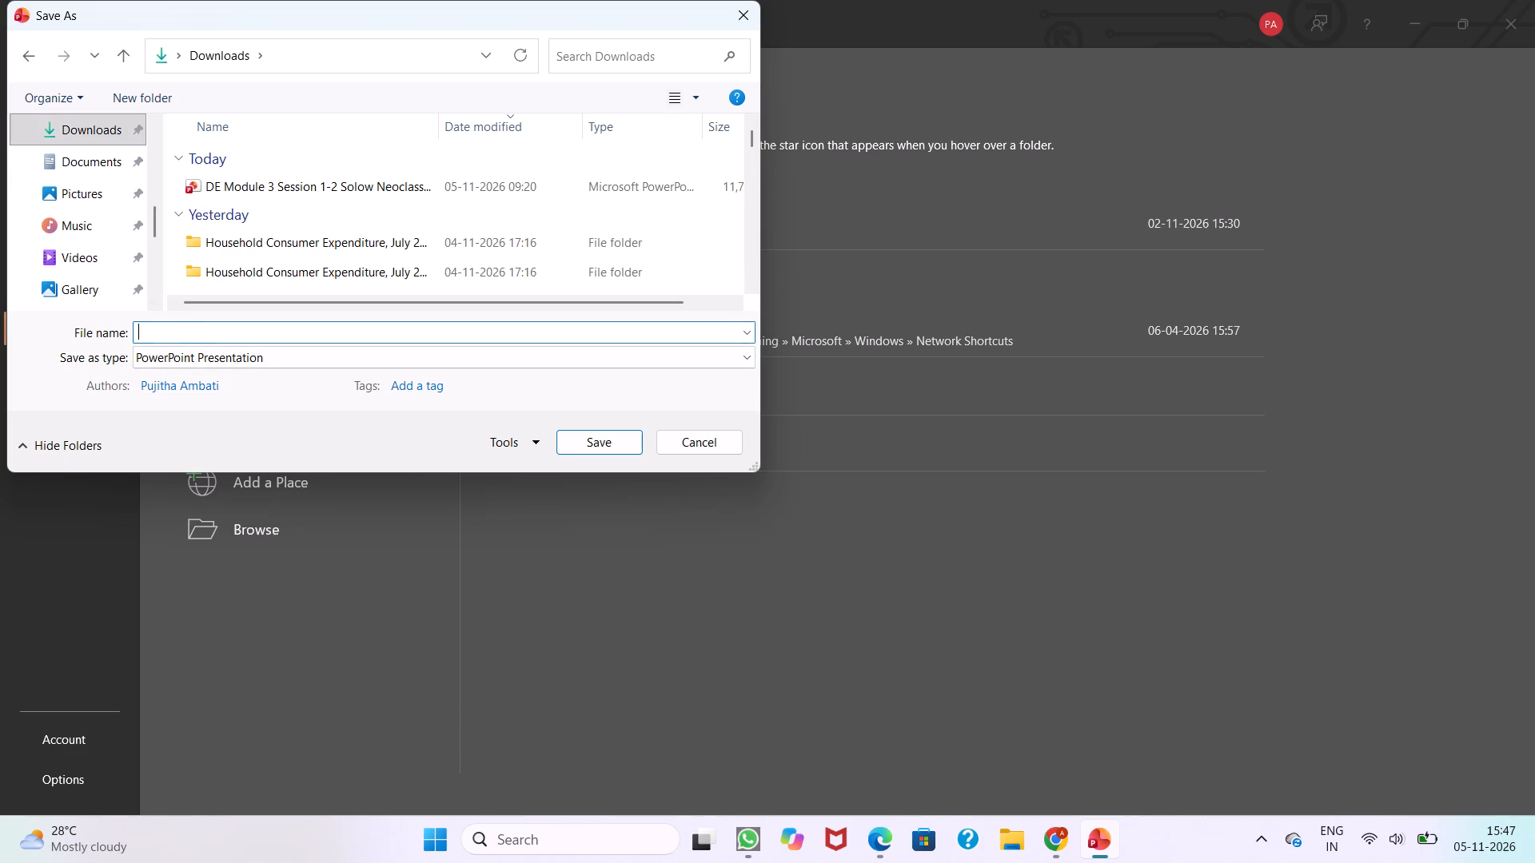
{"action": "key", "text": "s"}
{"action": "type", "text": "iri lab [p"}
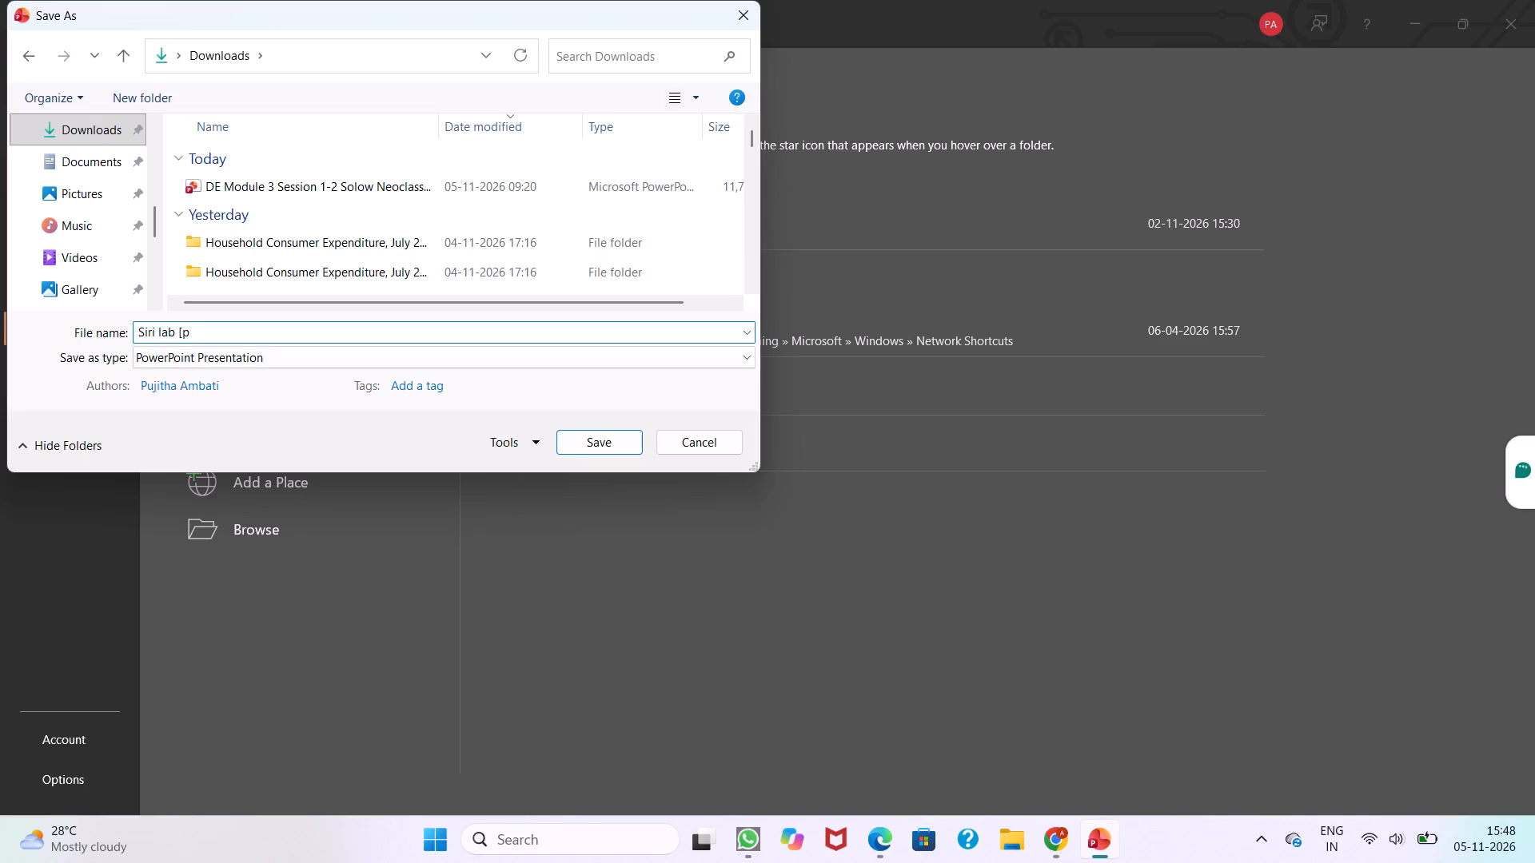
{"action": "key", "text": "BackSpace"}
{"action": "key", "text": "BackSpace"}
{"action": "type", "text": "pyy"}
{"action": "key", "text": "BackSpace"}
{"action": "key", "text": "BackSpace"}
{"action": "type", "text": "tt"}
{"action": "left_click", "coordinate": [576, 448]}
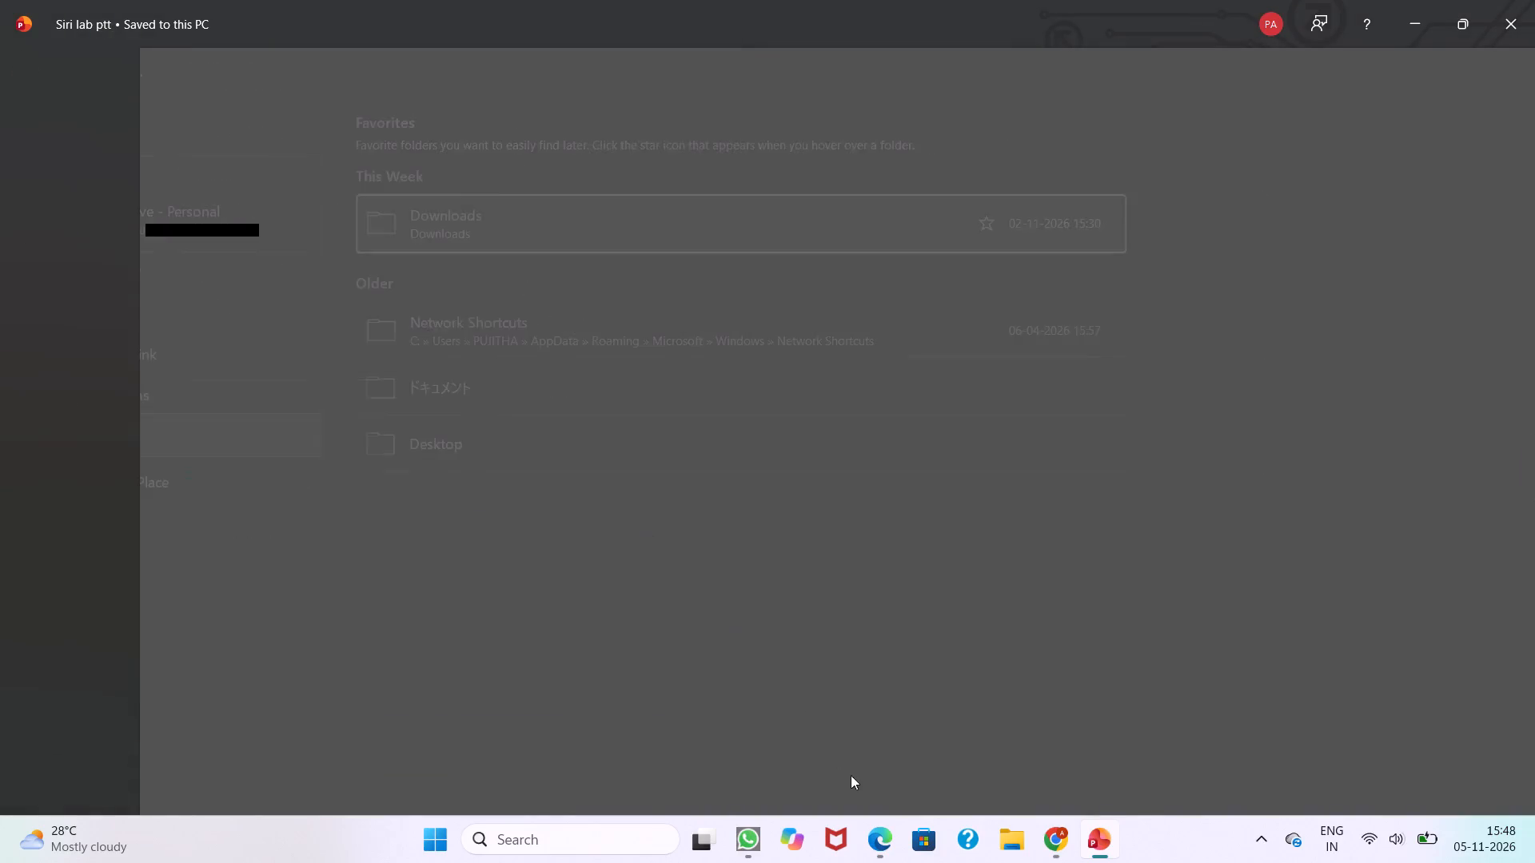
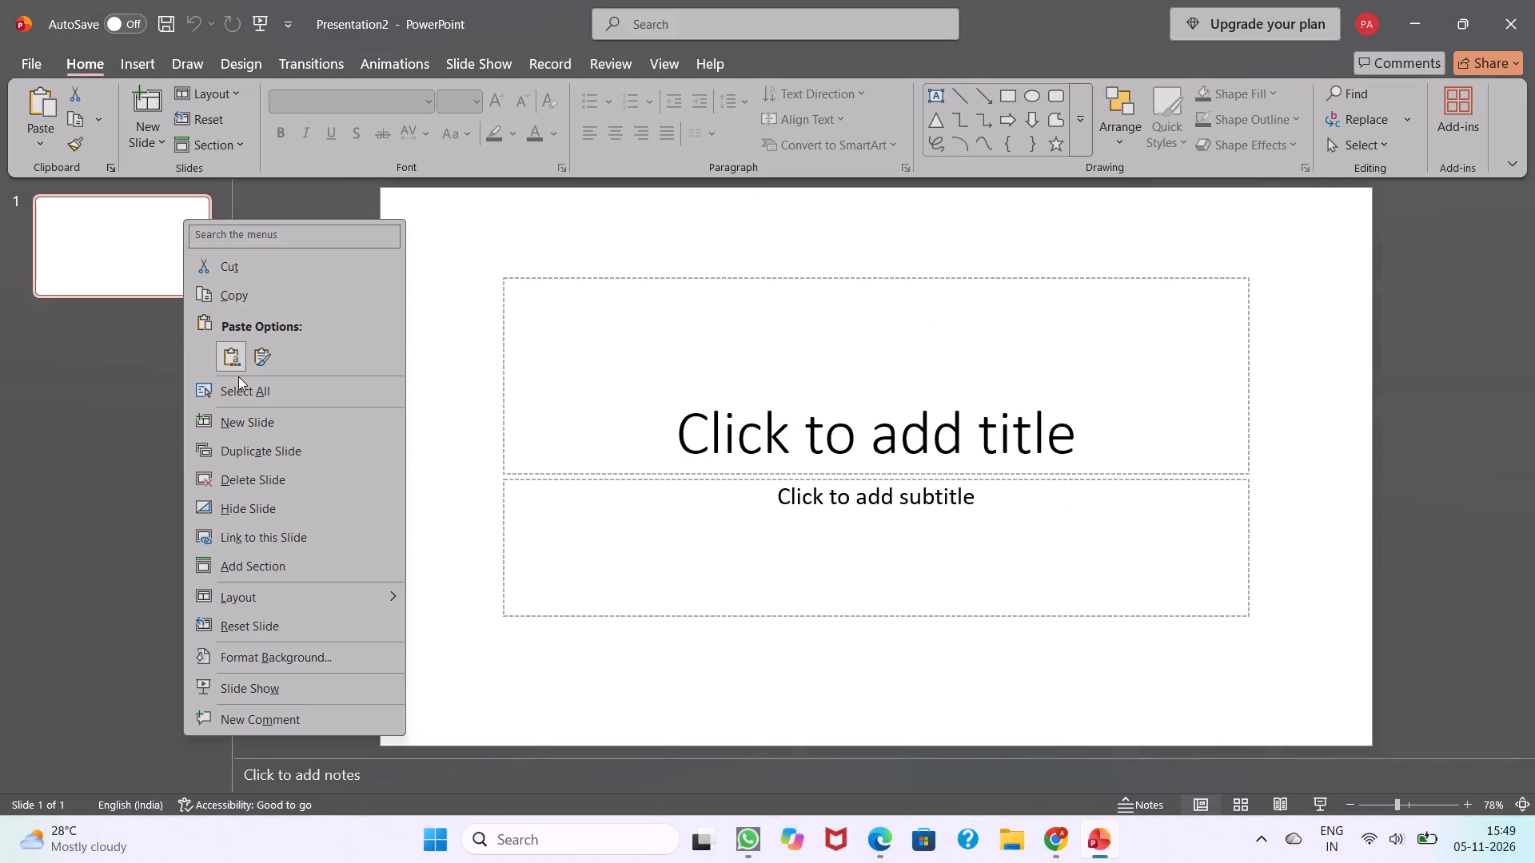
Add a new slide with the Blank layout after the title slide in the new presentation.
{"action": "left_click", "coordinate": [82, 538]}
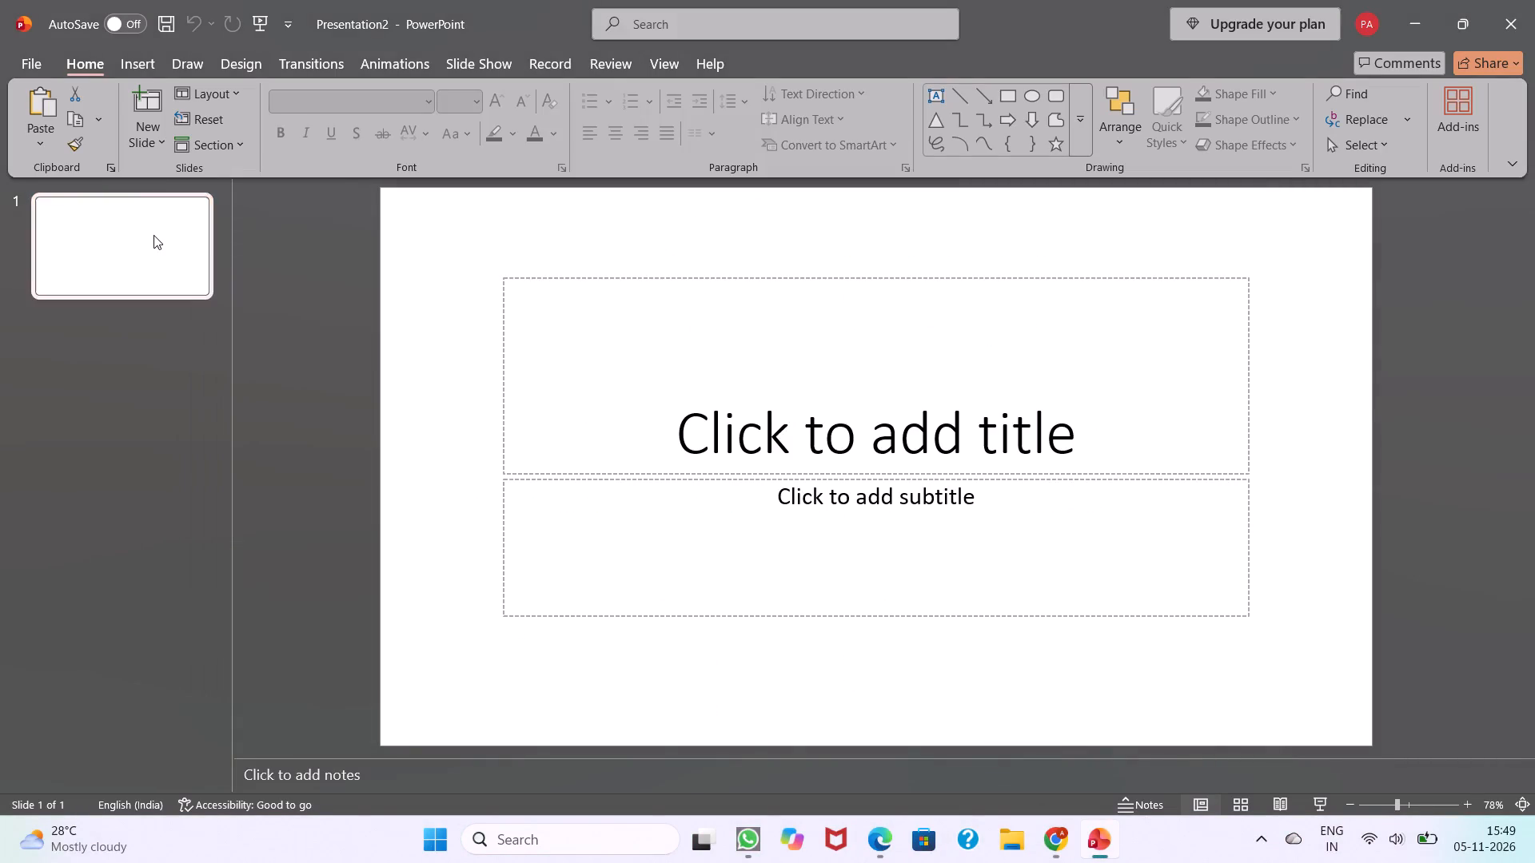
{"action": "left_click", "coordinate": [142, 134]}
{"action": "left_click", "coordinate": [190, 432]}
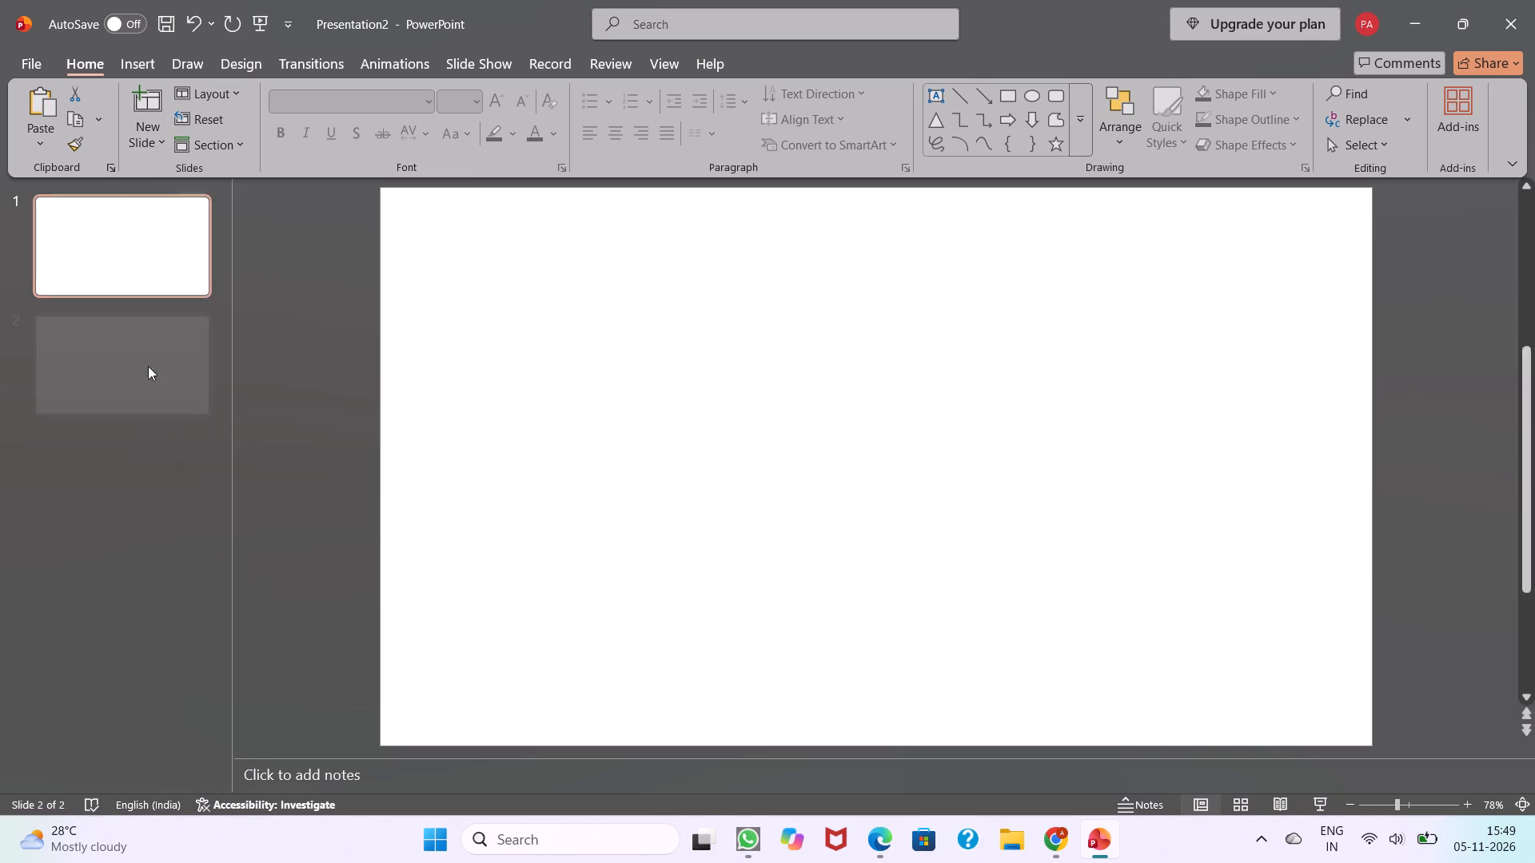
Cut the empty title slide so the presentation starts with the Blank-layout slide.
{"action": "right_click", "coordinate": [132, 284]}
{"action": "left_click", "coordinate": [193, 327]}
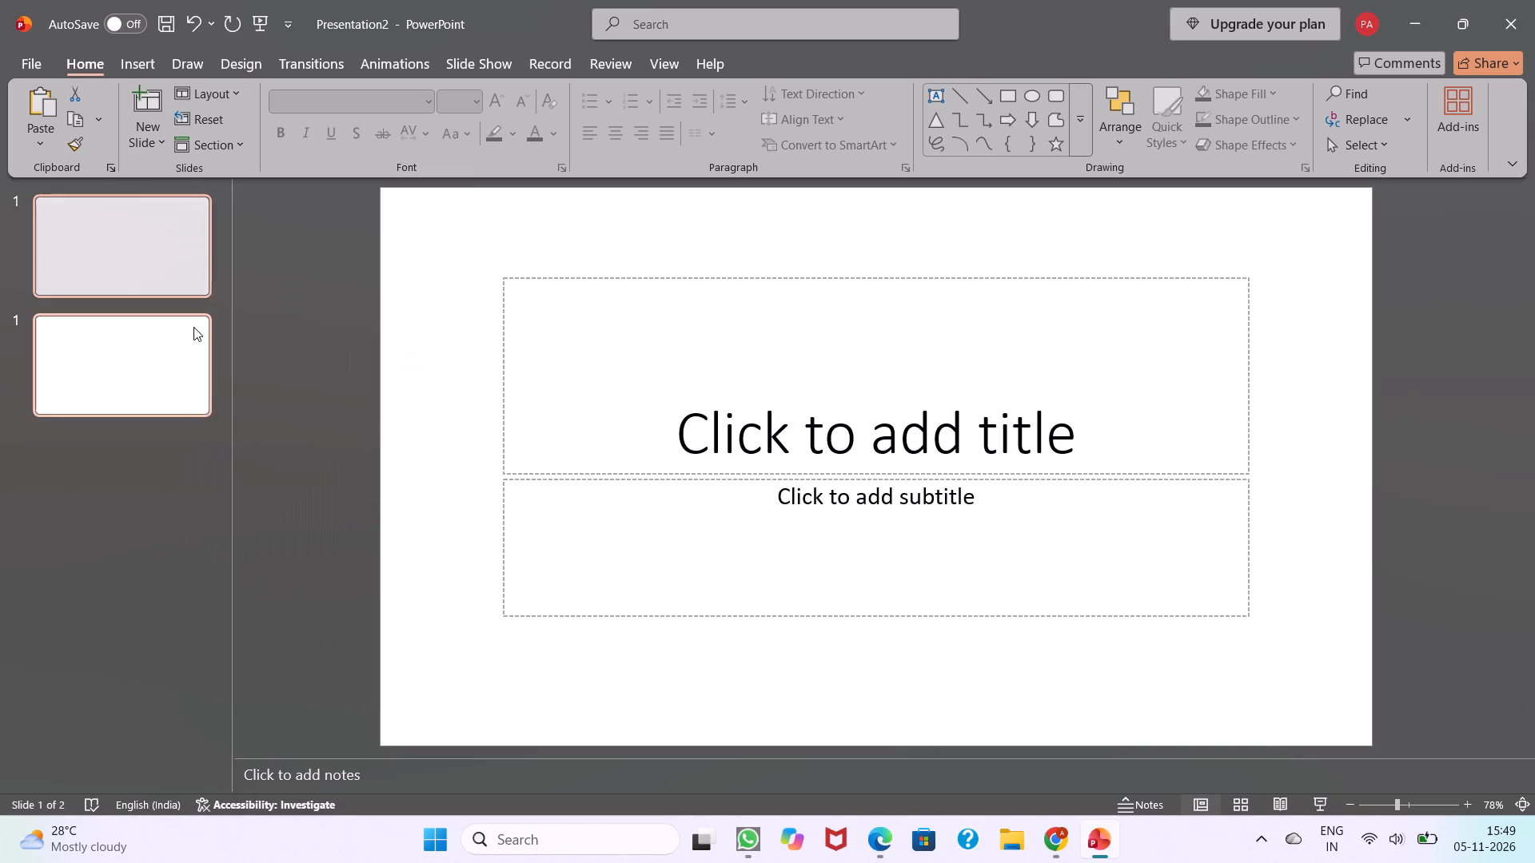
Add four more slides with the Blank layout, making five blank slides in the presentation.
{"action": "left_click", "coordinate": [145, 143]}
{"action": "left_click", "coordinate": [171, 439]}
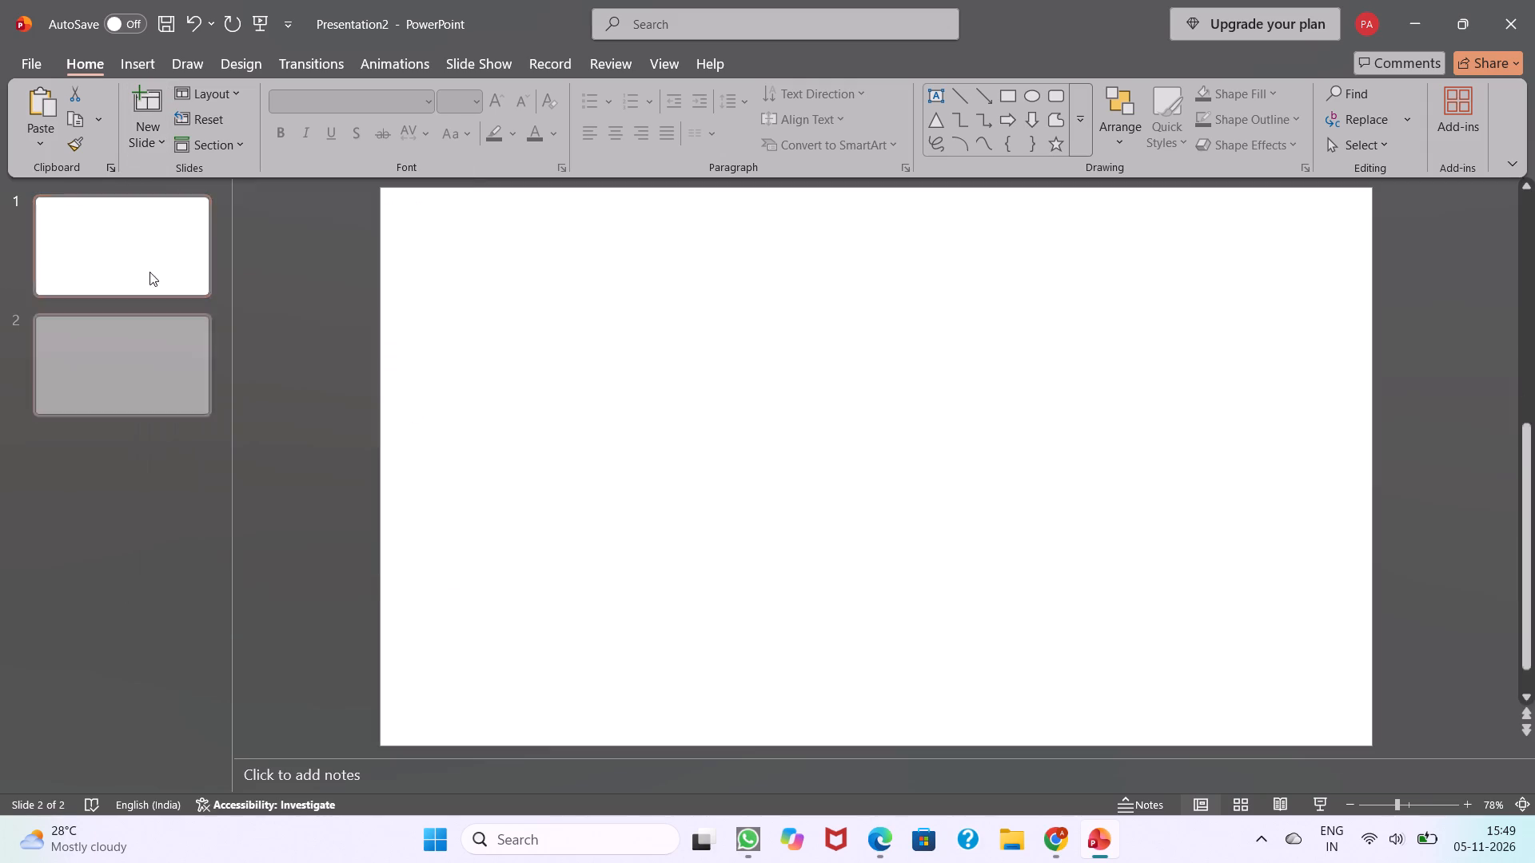
{"action": "left_click", "coordinate": [161, 129]}
{"action": "left_click", "coordinate": [175, 420]}
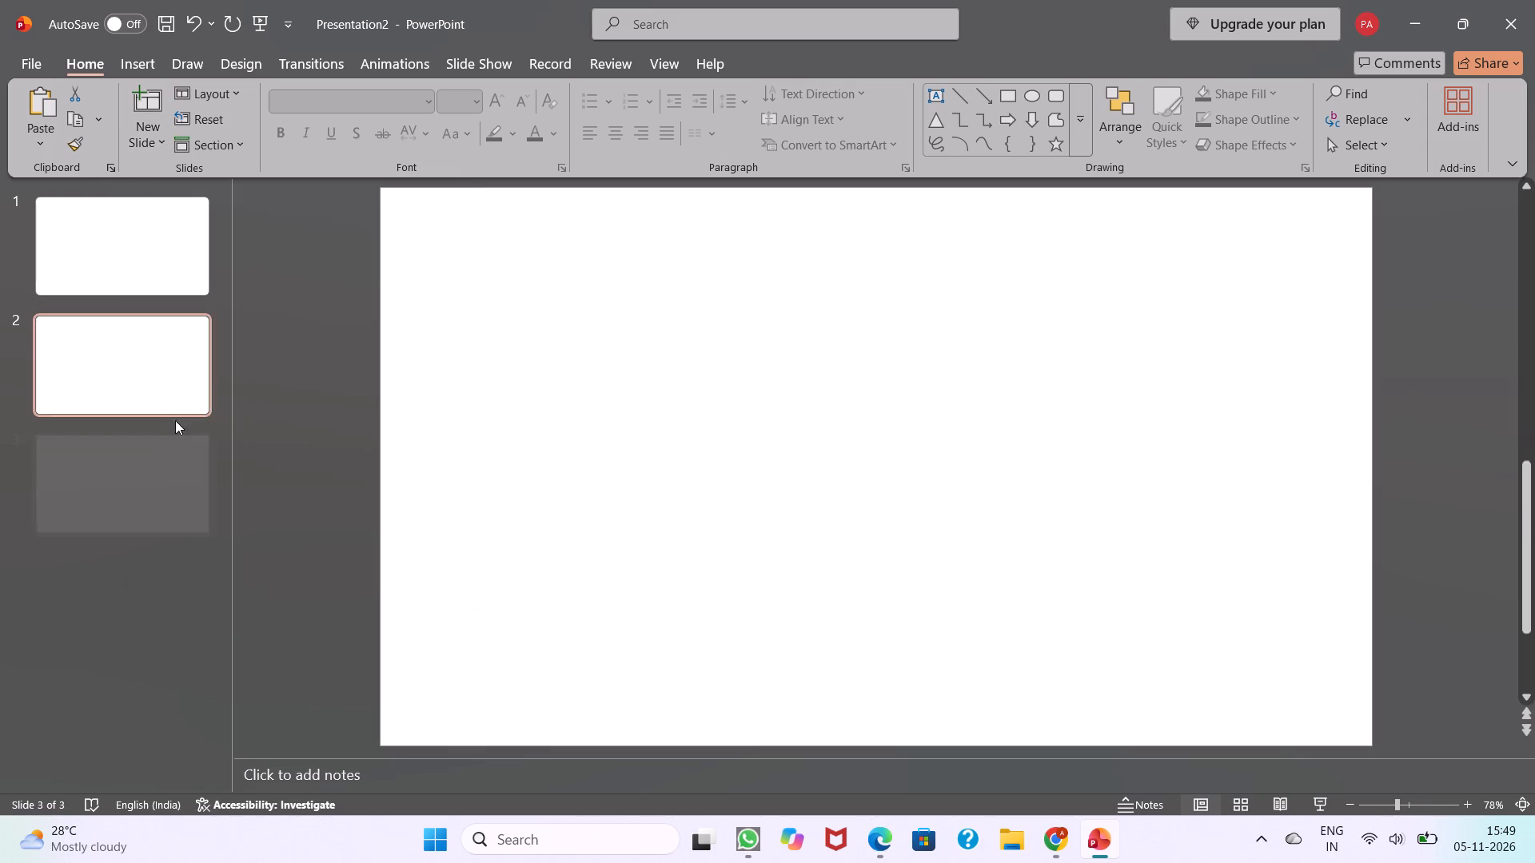
{"action": "left_click", "coordinate": [126, 137]}
{"action": "left_click", "coordinate": [138, 135]}
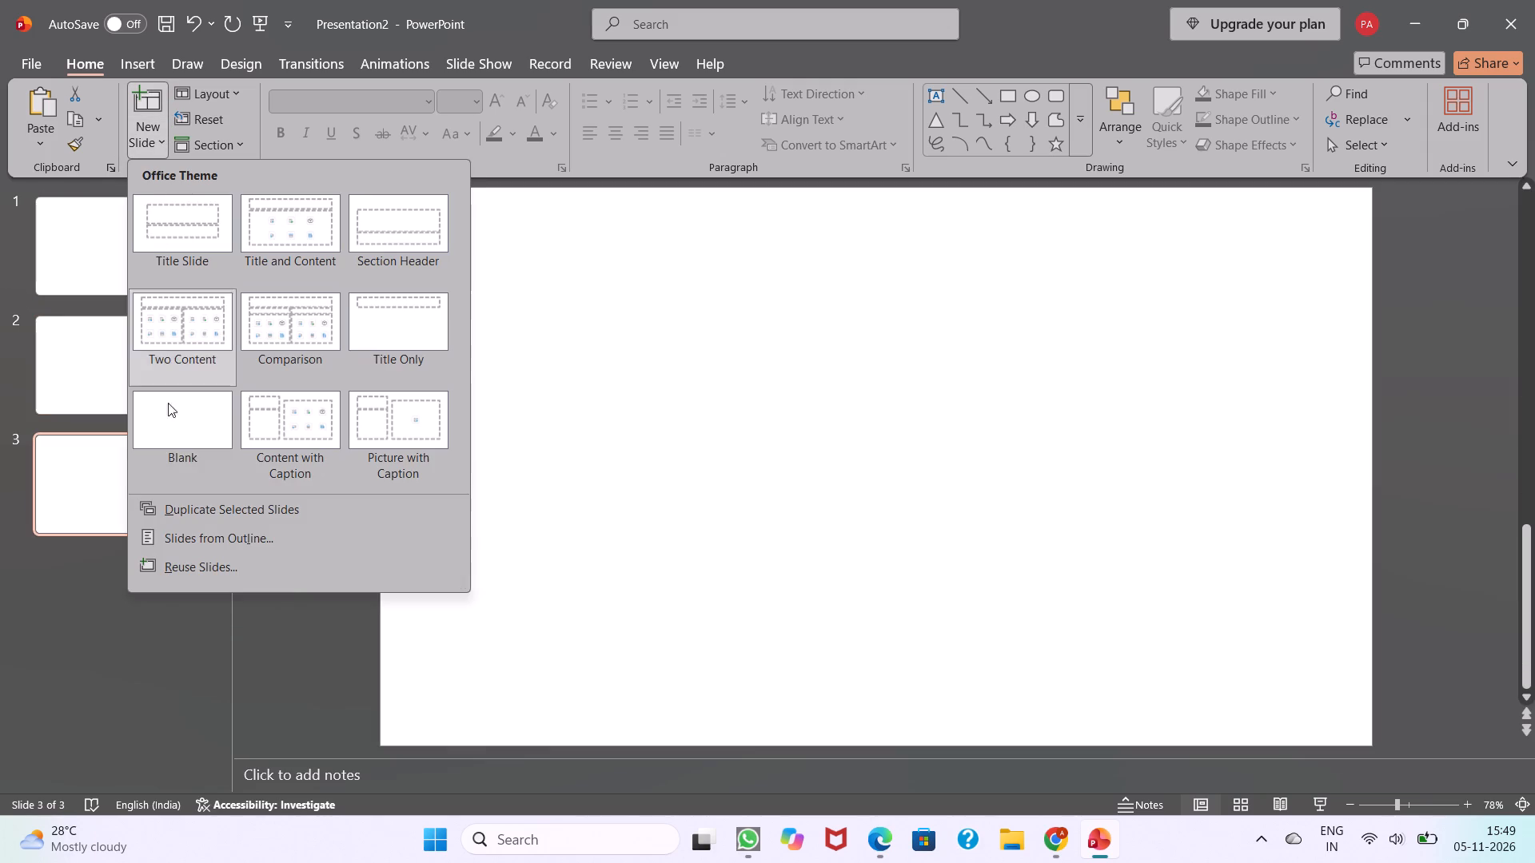
{"action": "left_click", "coordinate": [165, 416]}
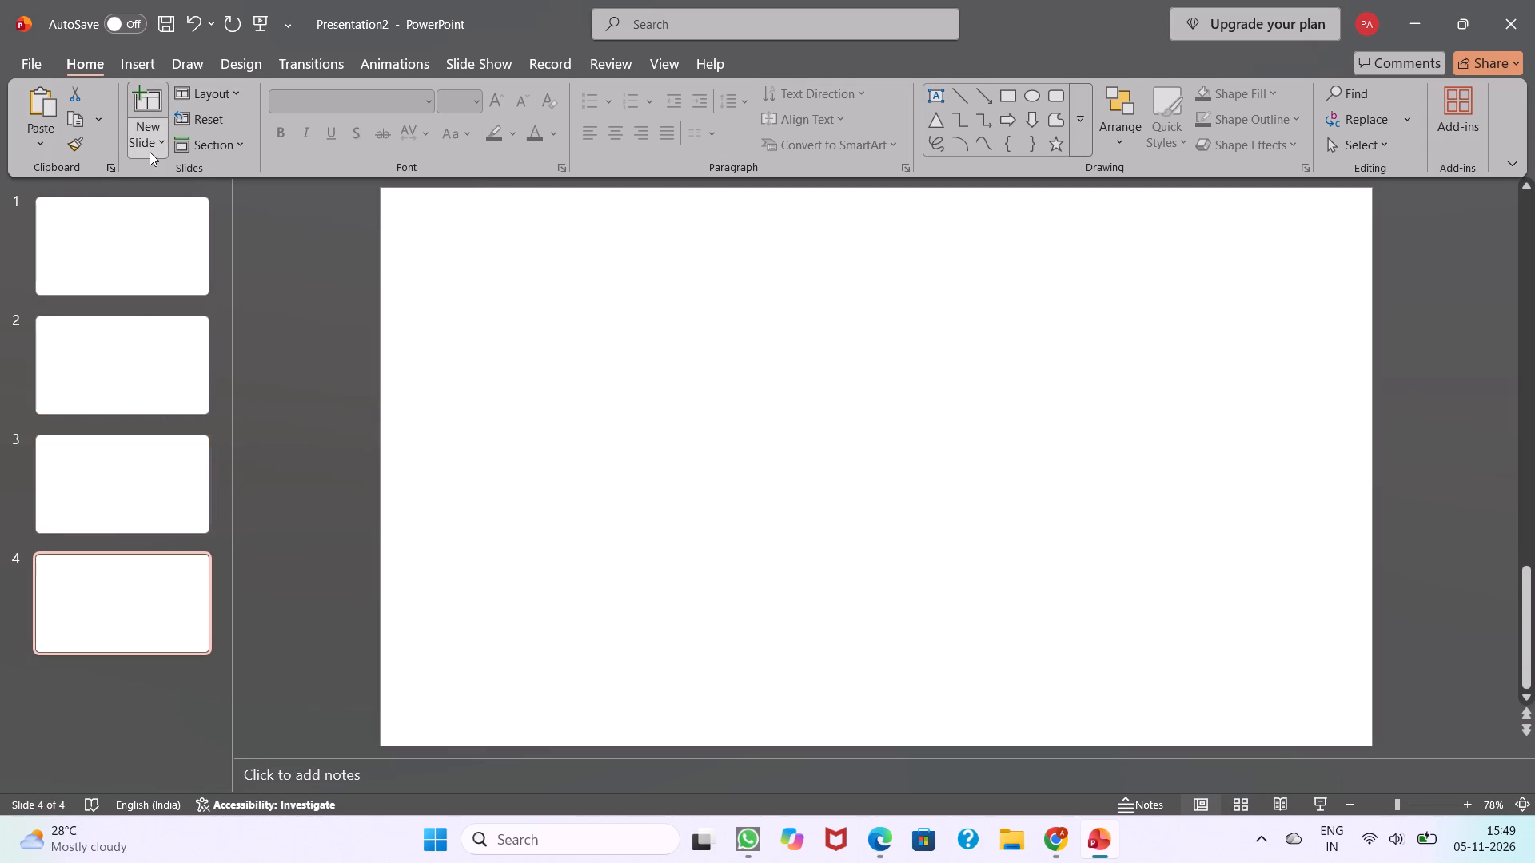
{"action": "left_click", "coordinate": [150, 152]}
{"action": "left_click", "coordinate": [209, 430]}
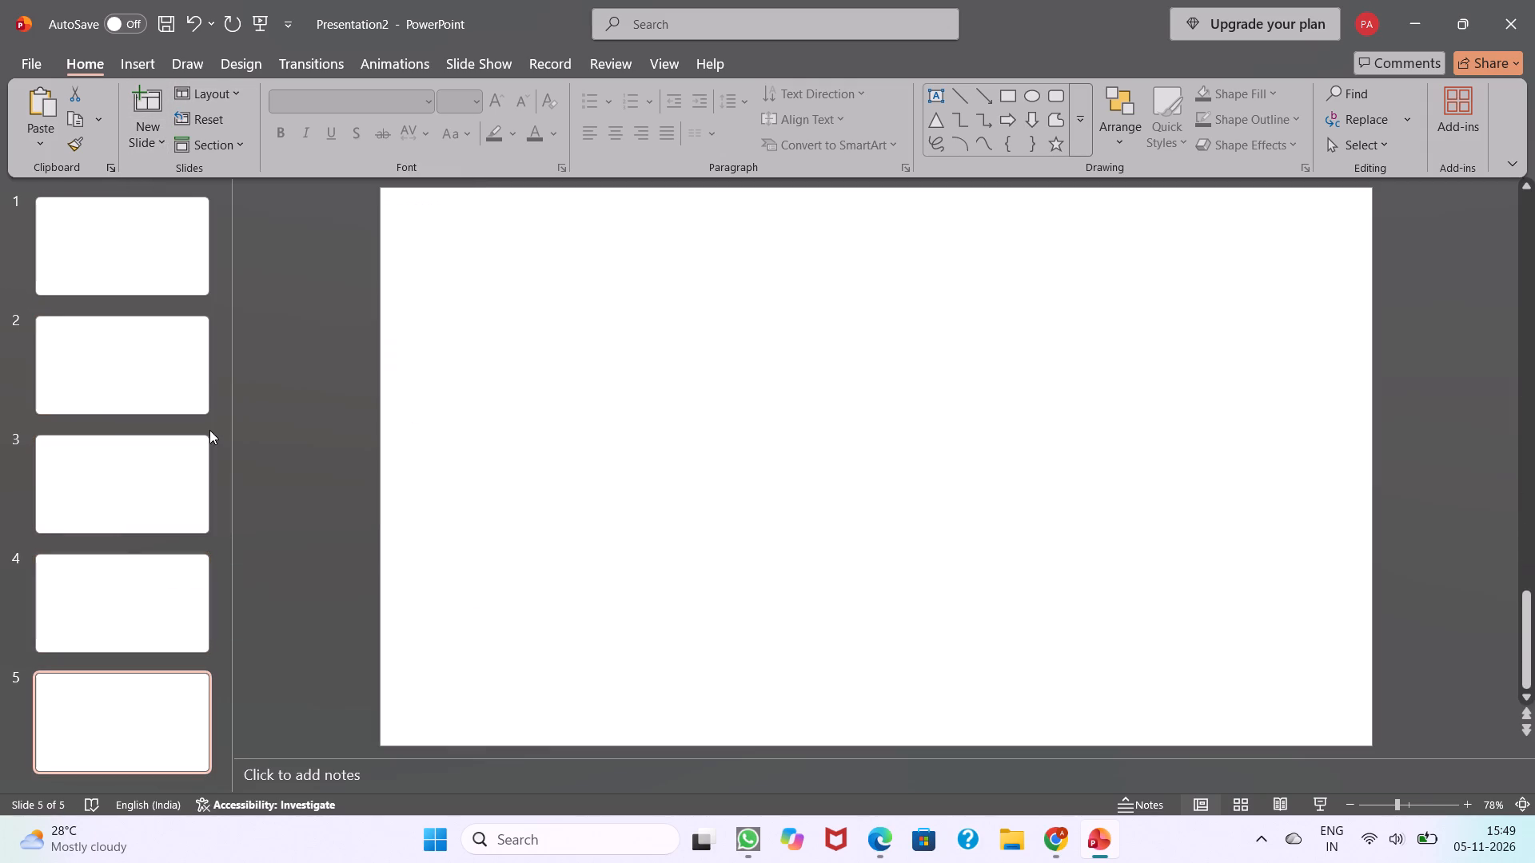
Copy the Gender chart from the form responses in Chrome and paste it onto slide 1 in PowerPoint.
{"action": "left_click", "coordinate": [90, 242]}
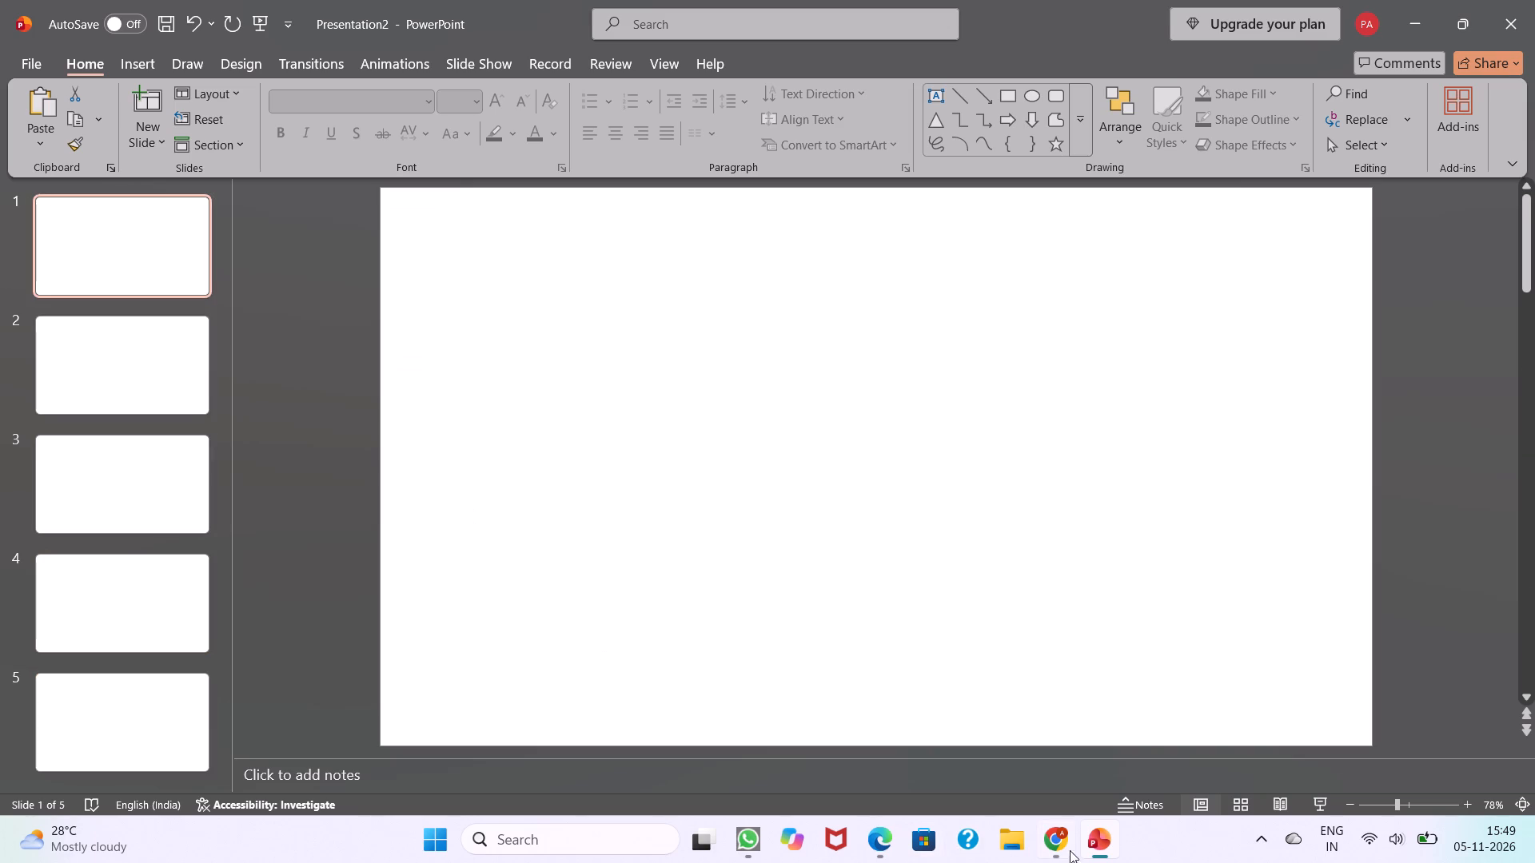
{"action": "left_click", "coordinate": [1057, 798]}
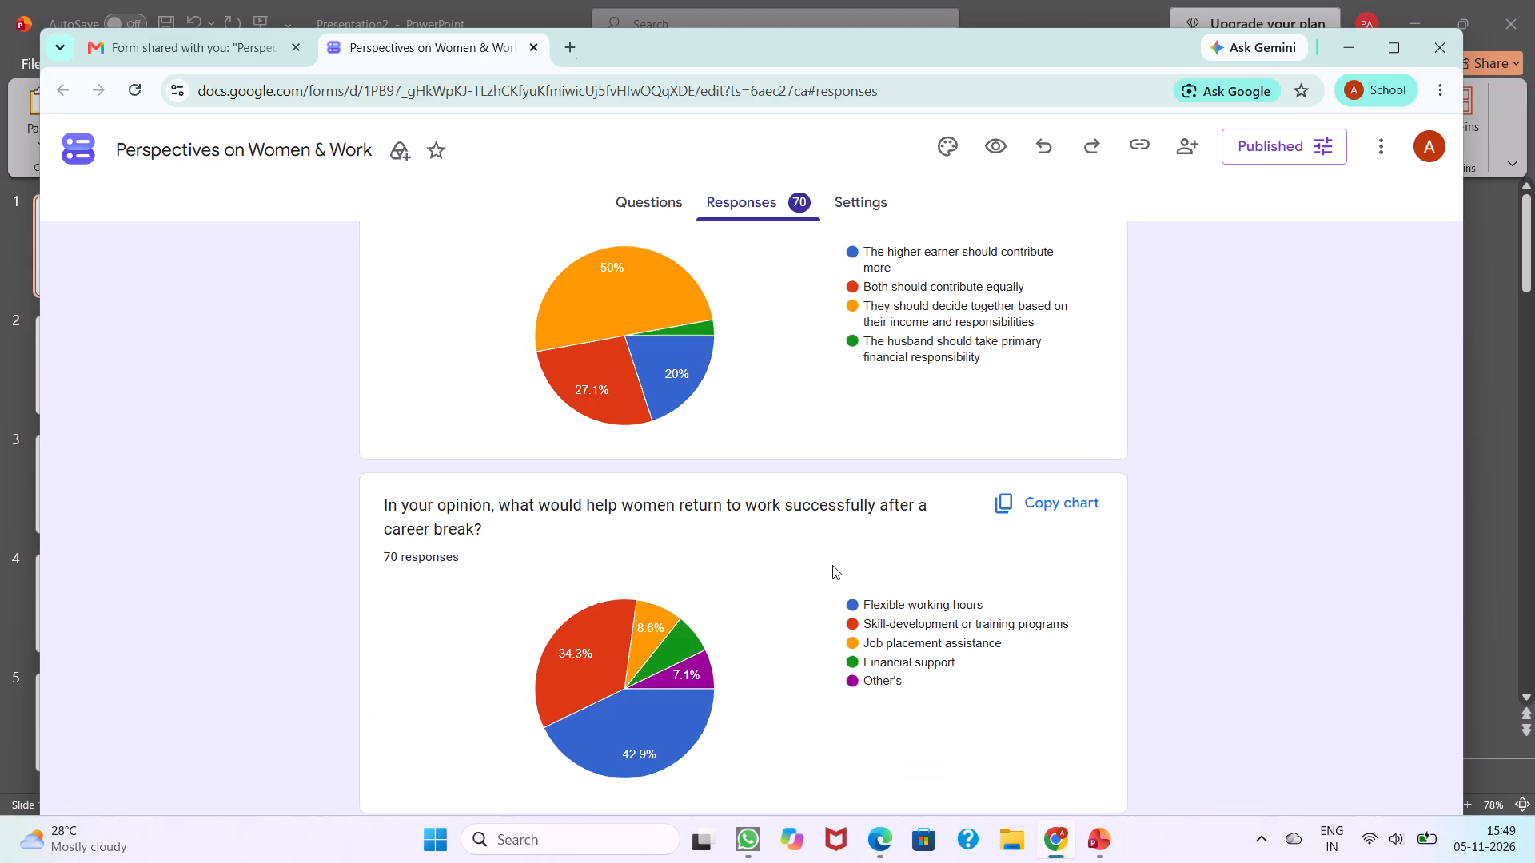
{"action": "scroll", "coordinate": [832, 565], "scroll_direction": "up", "scroll_amount": 20}
{"action": "scroll", "coordinate": [832, 565], "scroll_direction": "up", "scroll_amount": 3}
{"action": "scroll", "coordinate": [832, 565], "scroll_direction": "down", "scroll_amount": 7}
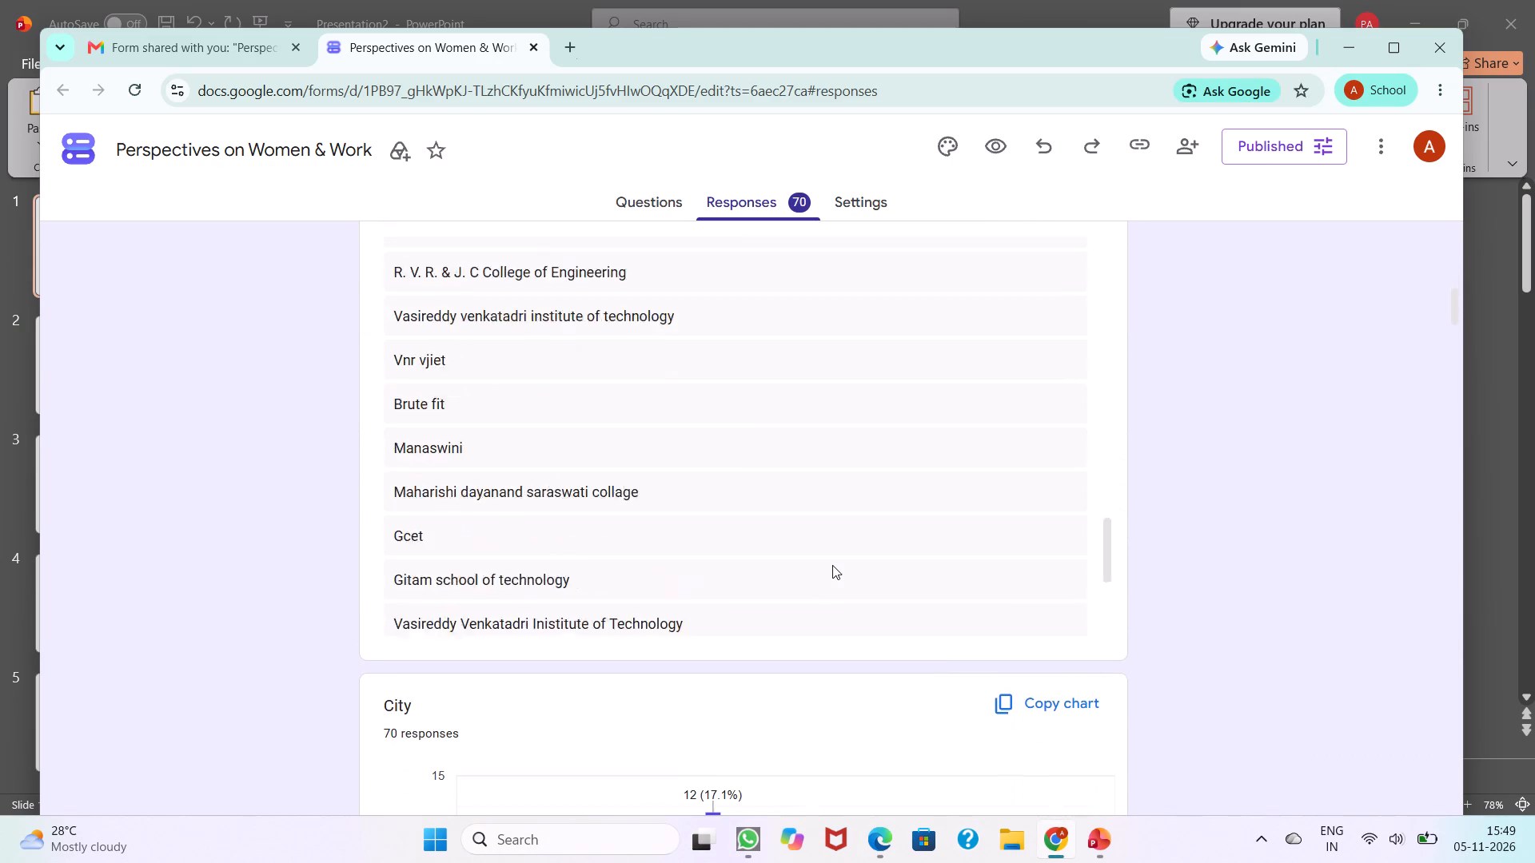
{"action": "scroll", "coordinate": [832, 565], "scroll_direction": "down", "scroll_amount": 4}
{"action": "scroll", "coordinate": [767, 691], "scroll_direction": "down", "scroll_amount": 9}
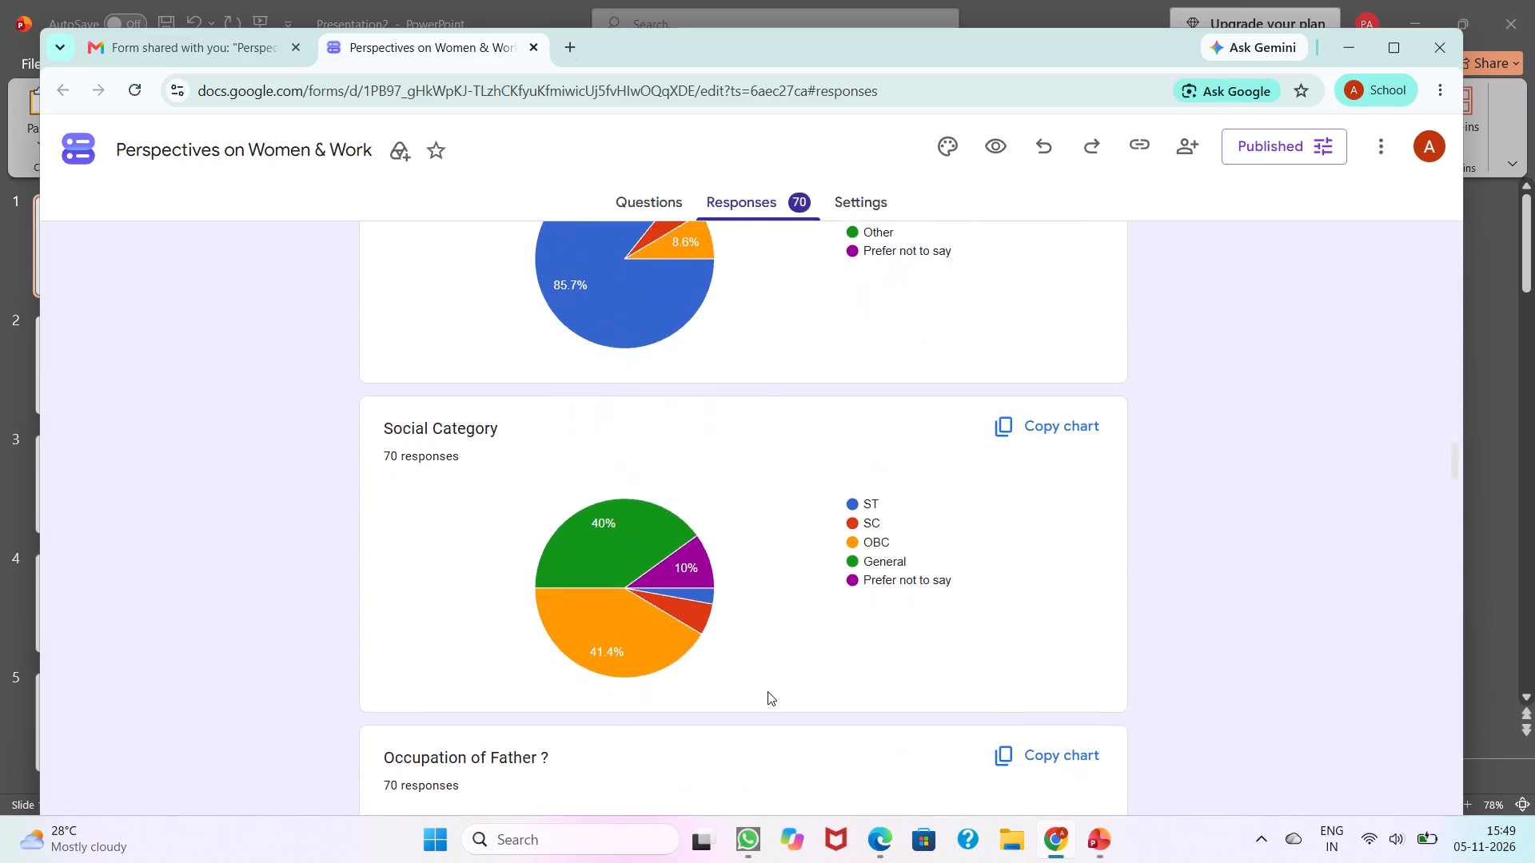
{"action": "scroll", "coordinate": [411, 547], "scroll_direction": "down", "scroll_amount": 6}
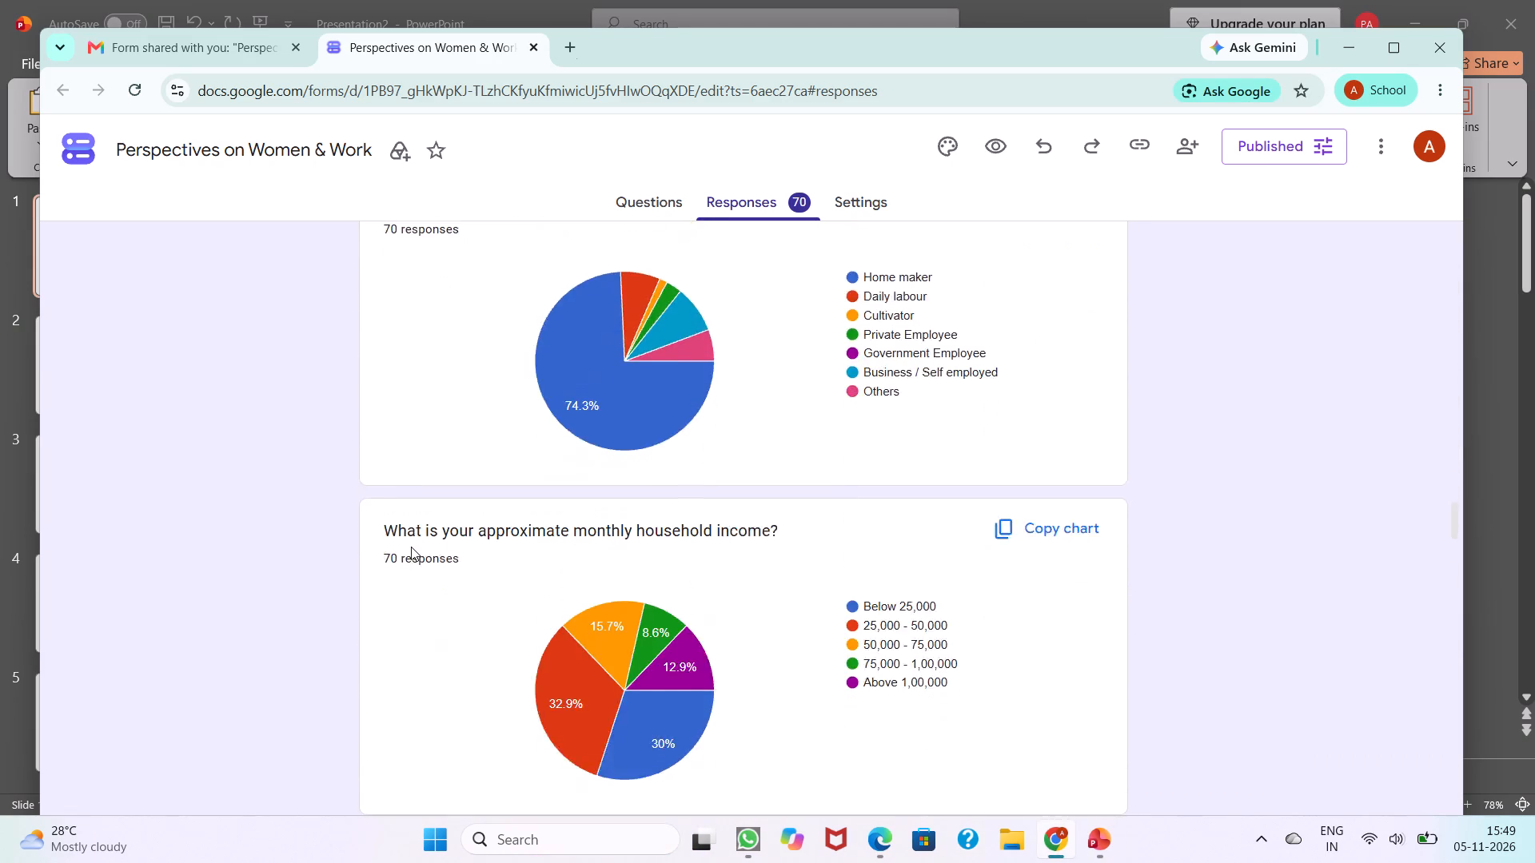
{"action": "scroll", "coordinate": [411, 547], "scroll_direction": "up", "scroll_amount": 2}
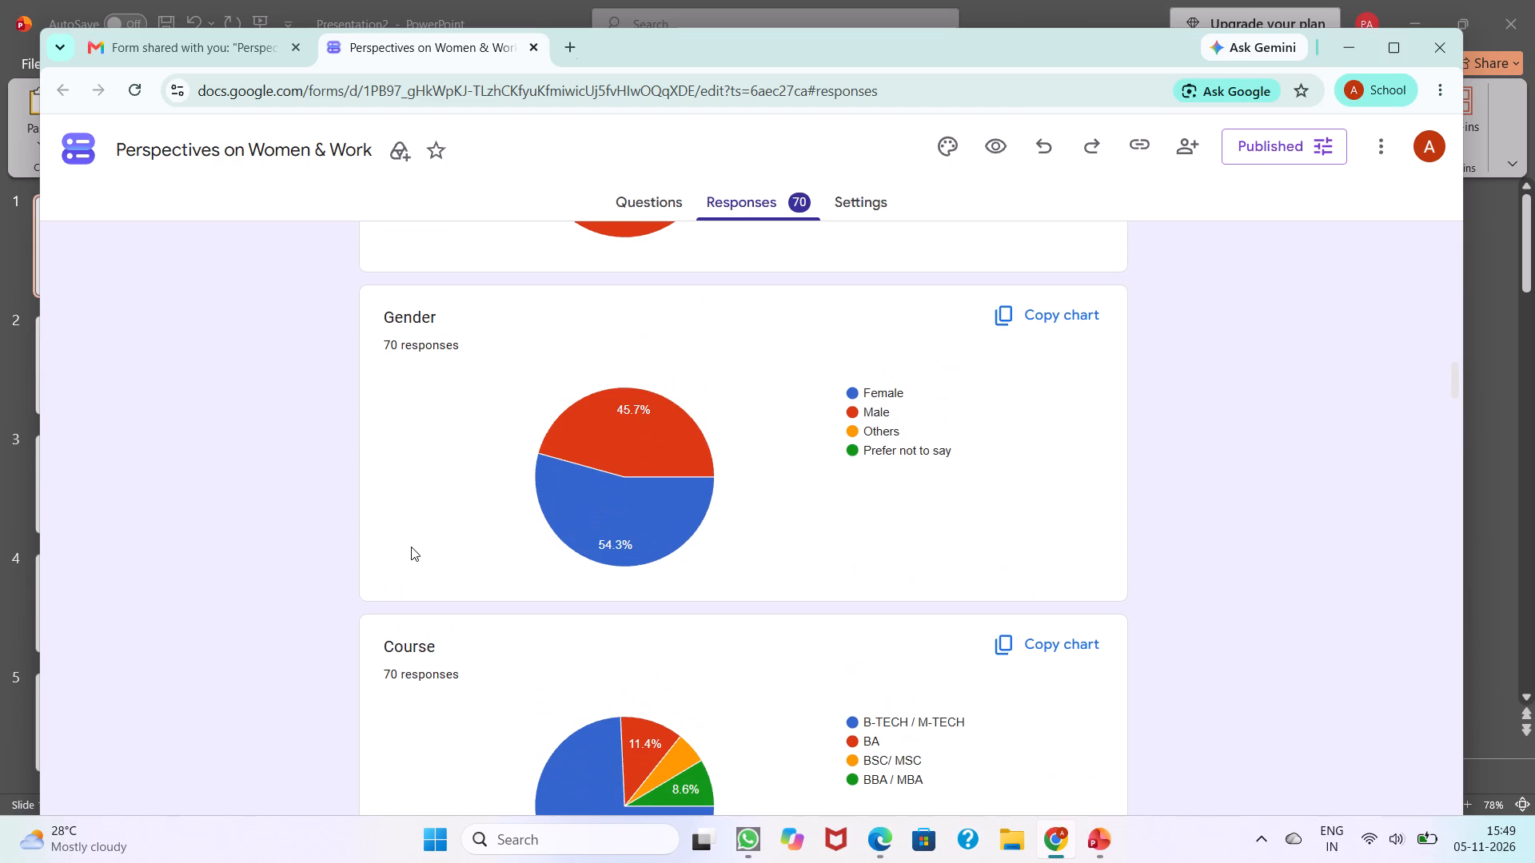
{"action": "left_click", "coordinate": [1010, 312]}
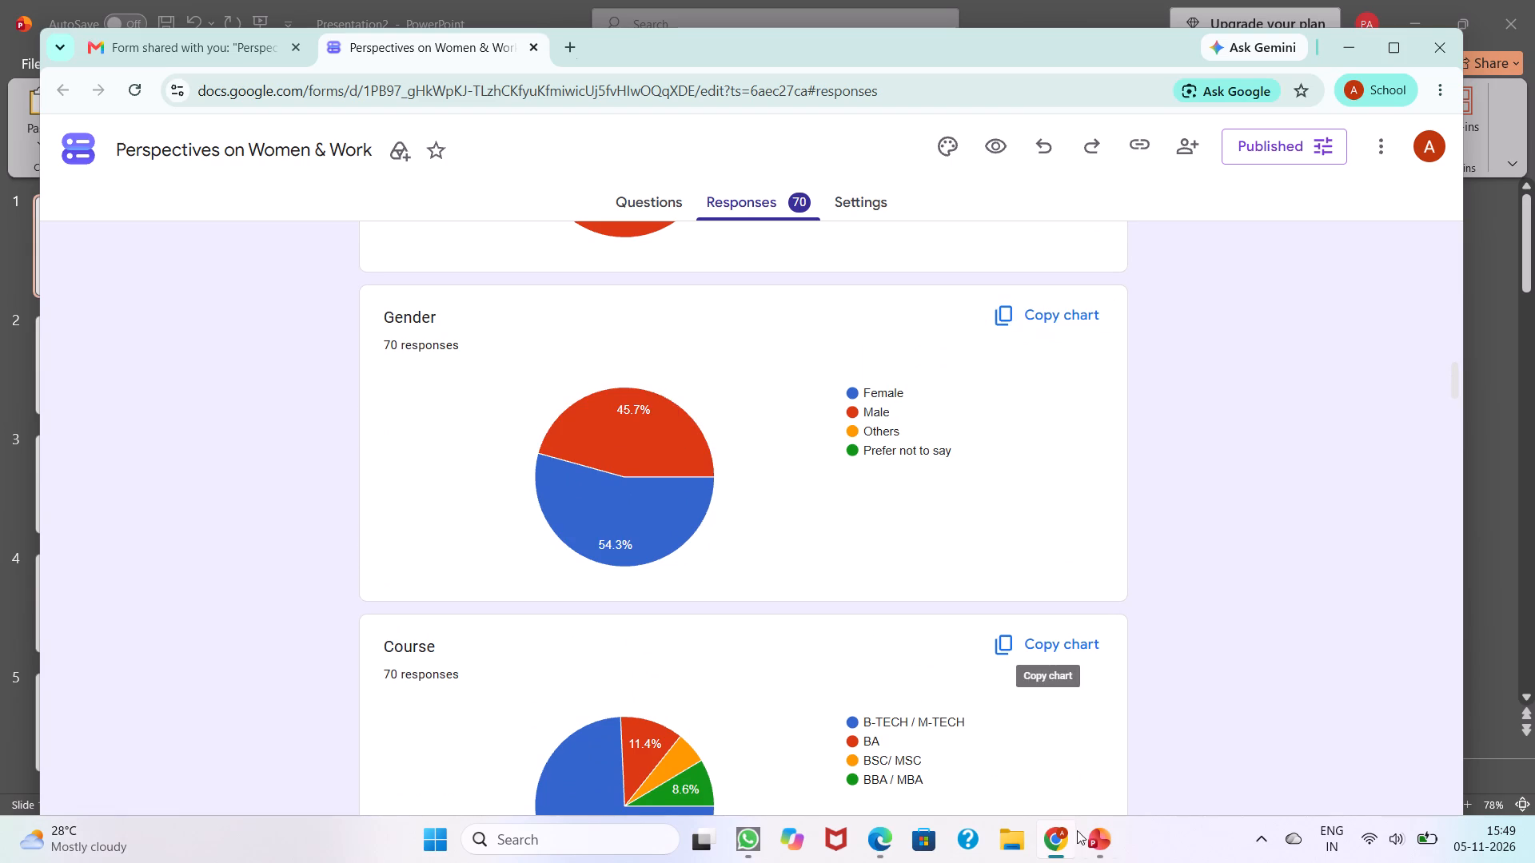
{"action": "left_click", "coordinate": [1094, 836]}
{"action": "key", "text": "ctrl+v"}
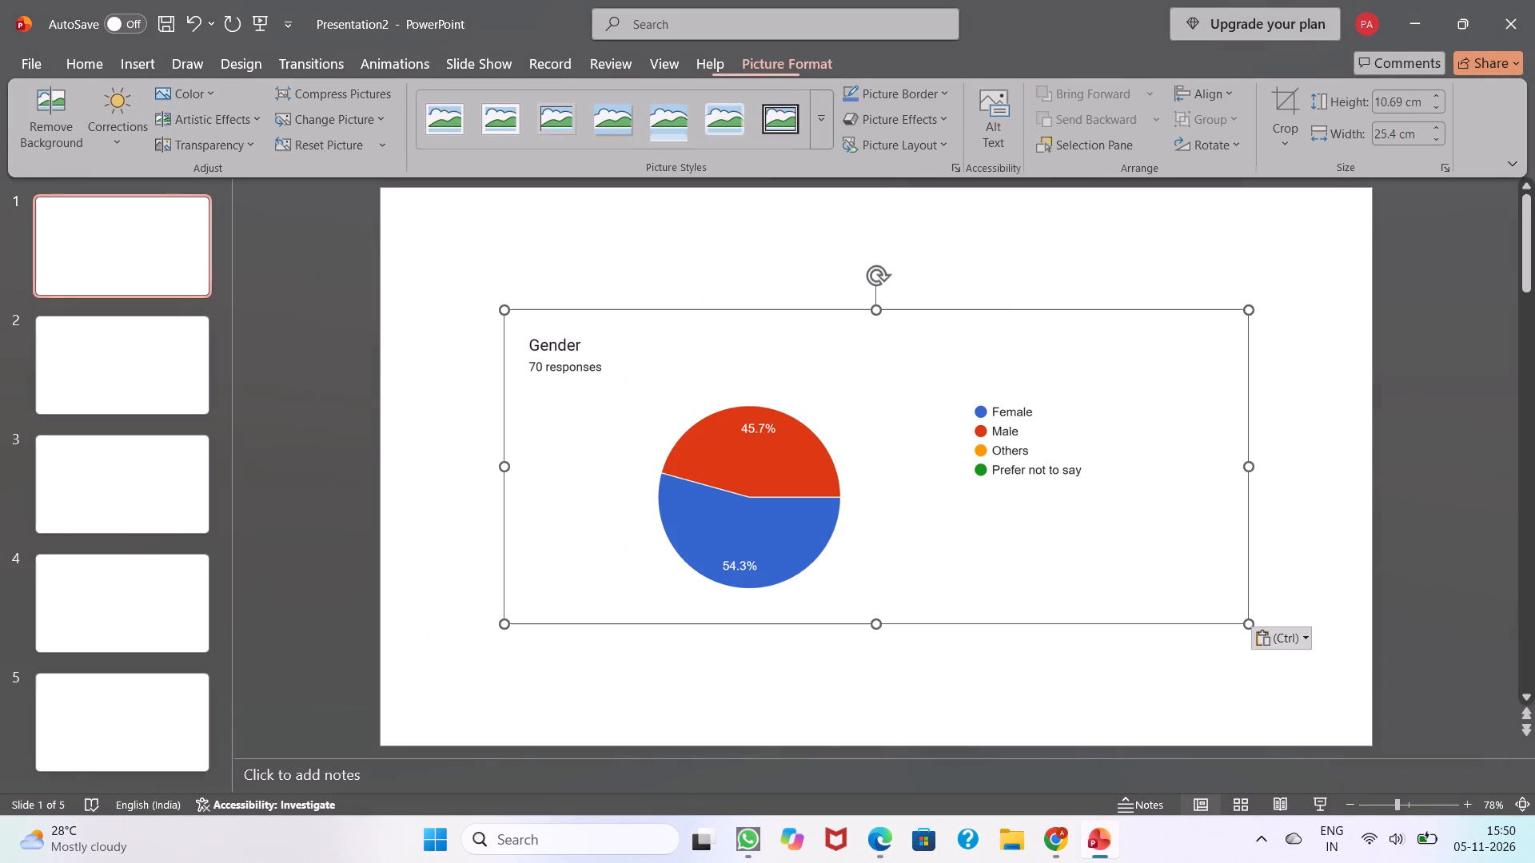
Copy the chart on the type of locality respondents grew up in from the form in Chrome and paste it onto slide 2 in PowerPoint.
{"action": "left_click", "coordinate": [1038, 844]}
{"action": "left_click", "coordinate": [1038, 844]}
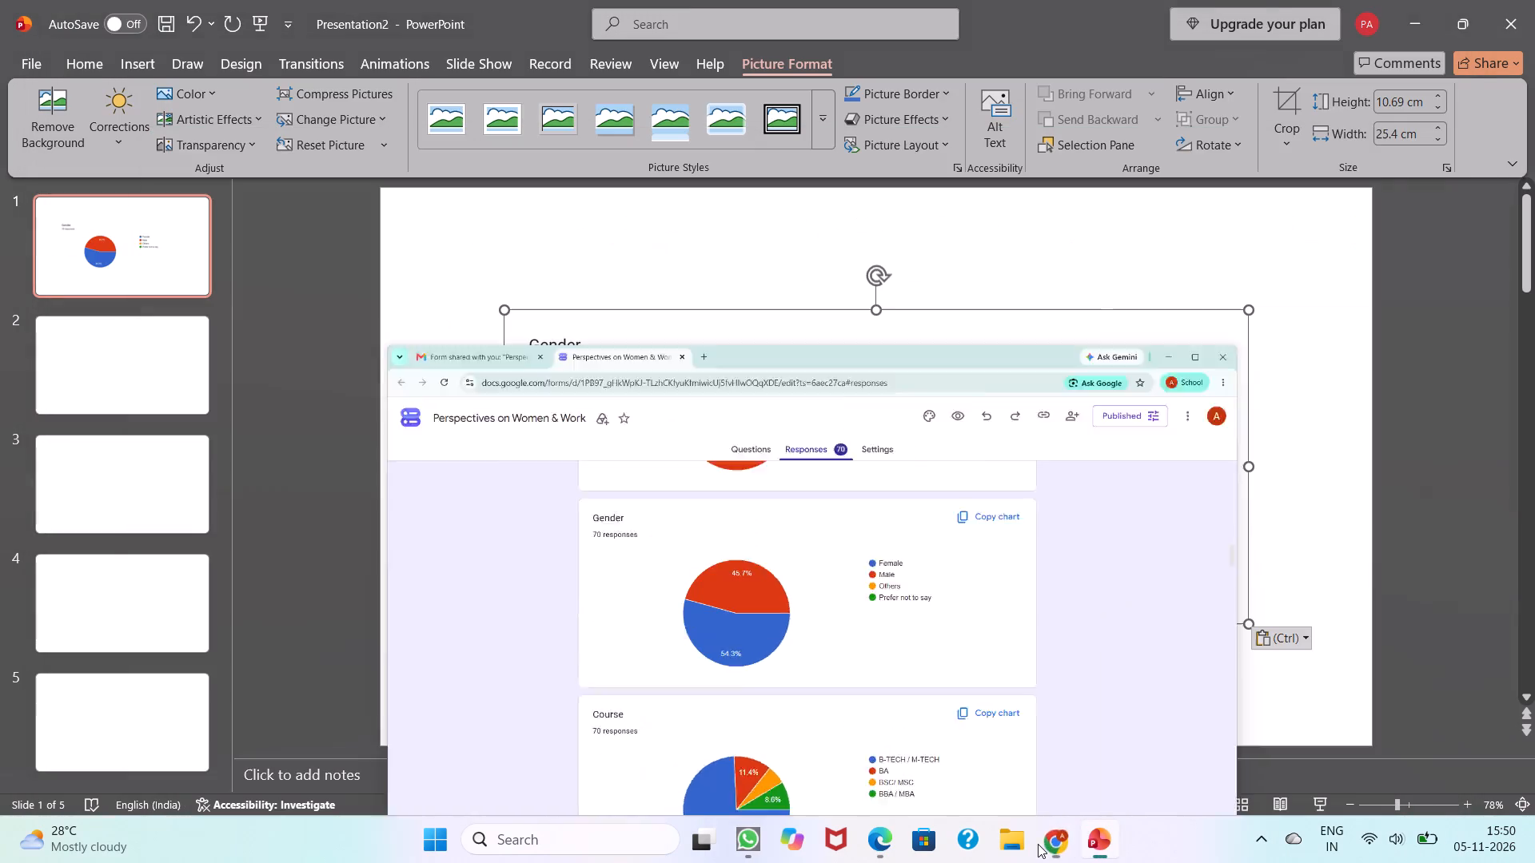
{"action": "left_click", "coordinate": [1038, 844]}
{"action": "scroll", "coordinate": [393, 523], "scroll_direction": "down", "scroll_amount": 2}
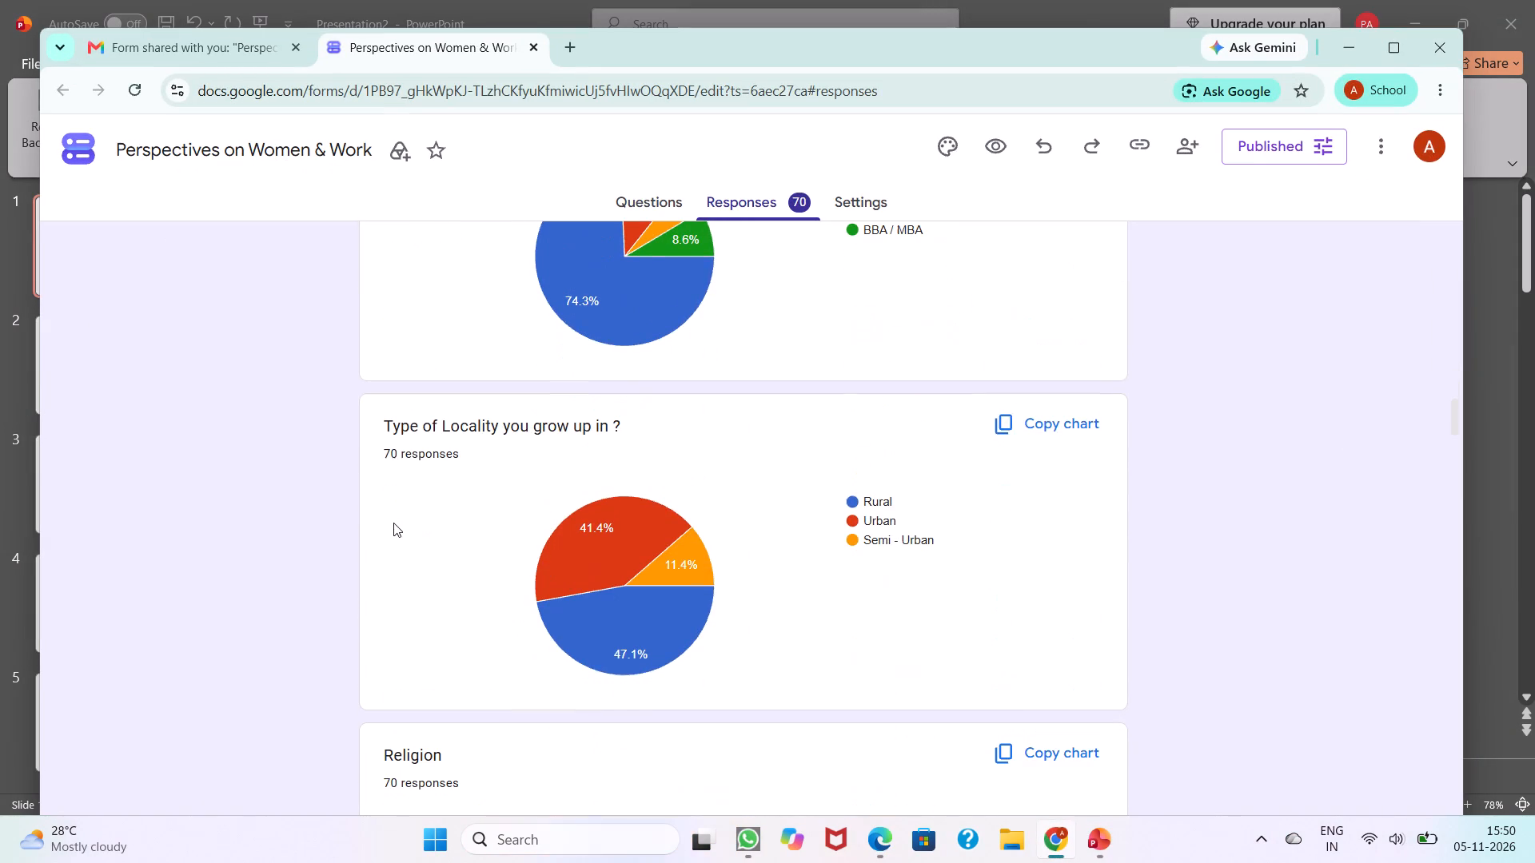
{"action": "scroll", "coordinate": [393, 523], "scroll_direction": "down", "scroll_amount": 1}
{"action": "left_click", "coordinate": [1015, 423]}
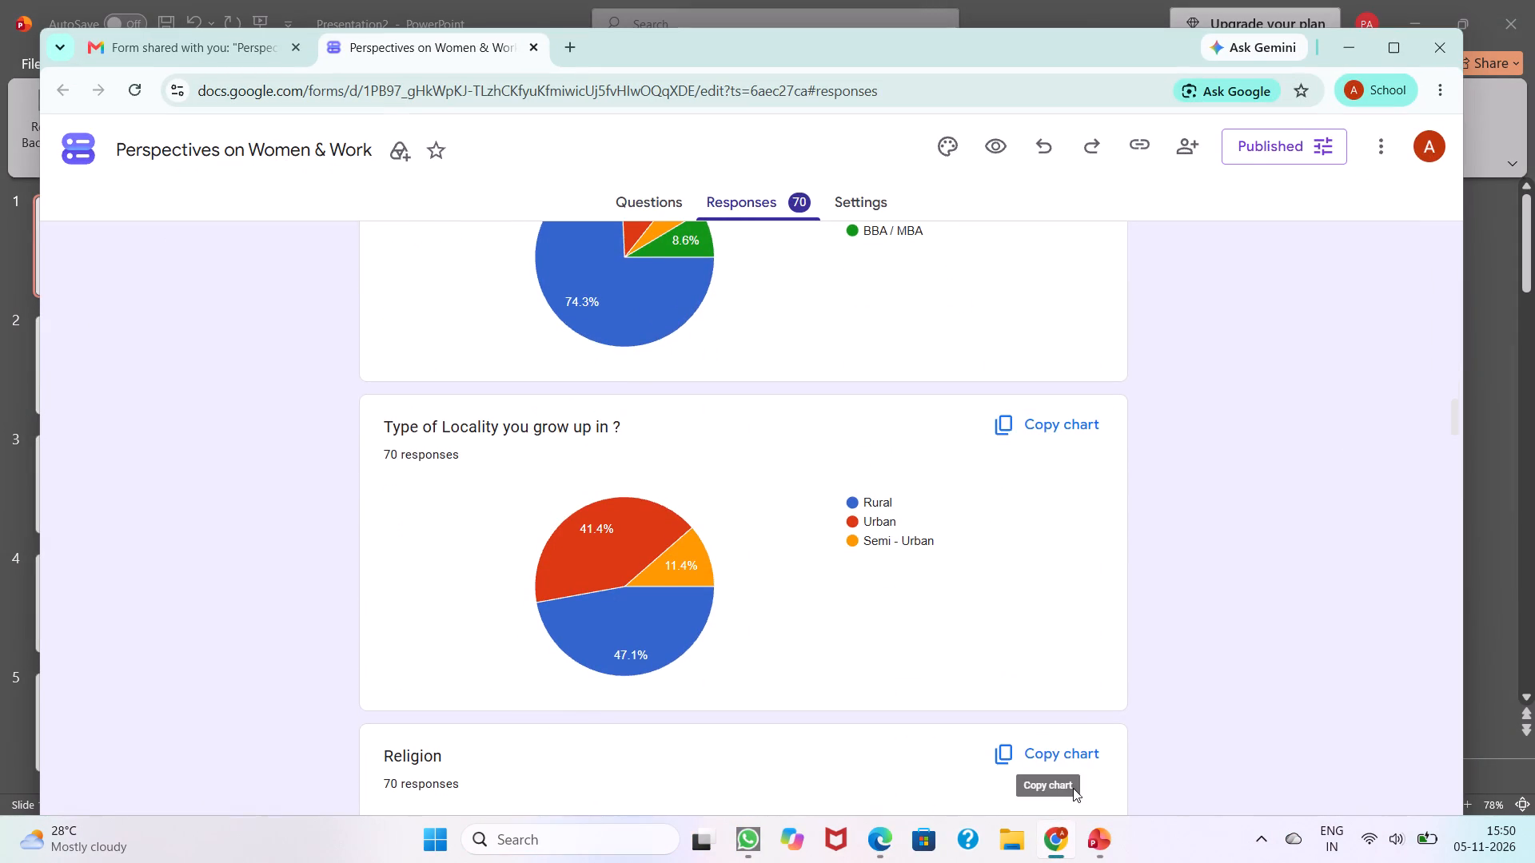
{"action": "left_click", "coordinate": [1112, 862]}
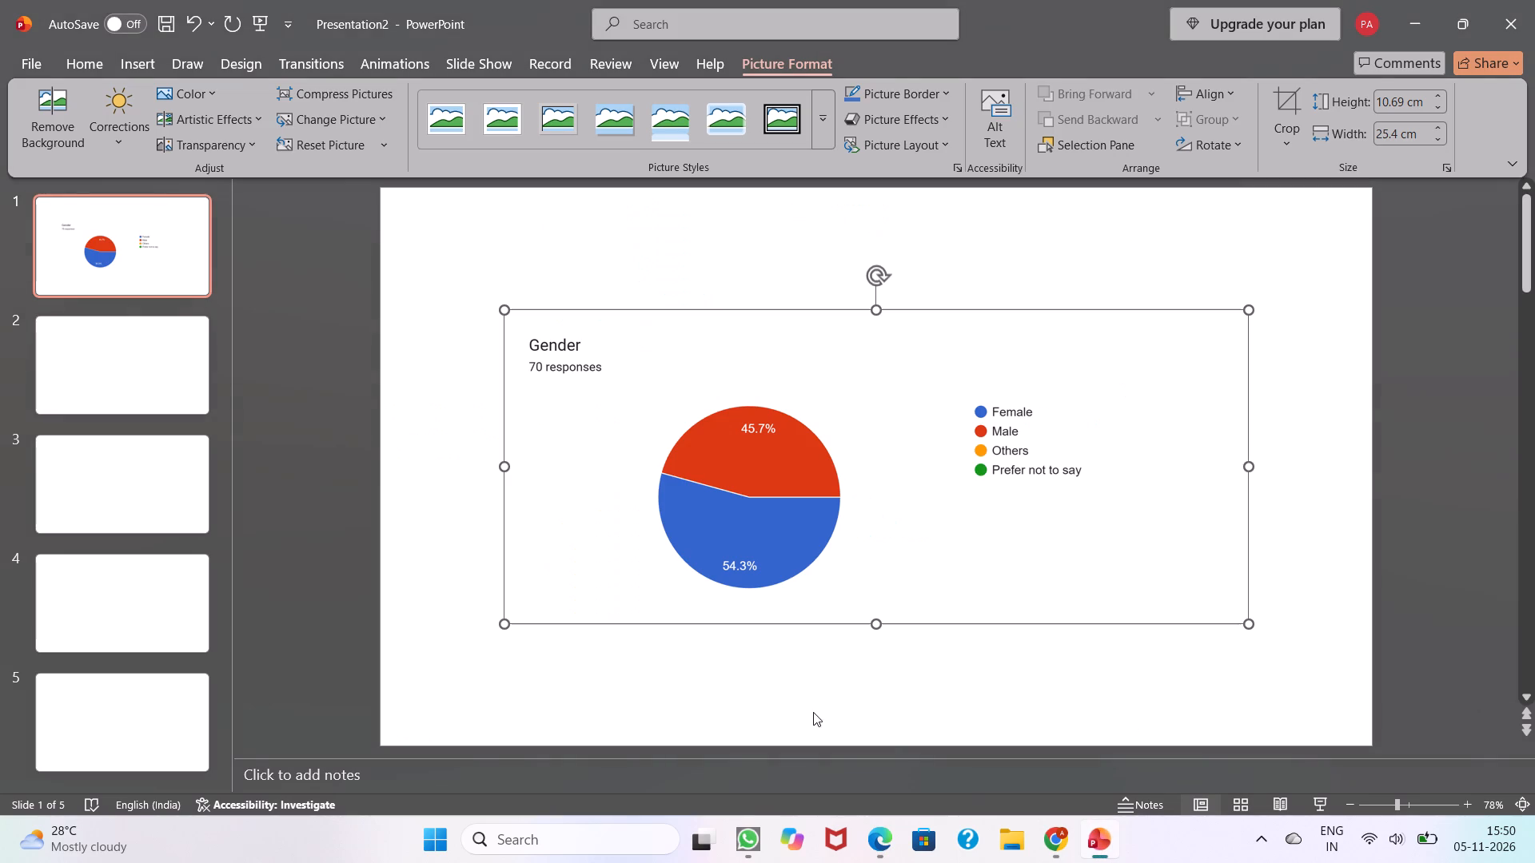
{"action": "left_click", "coordinate": [150, 363]}
{"action": "key", "text": "ctrl+v"}
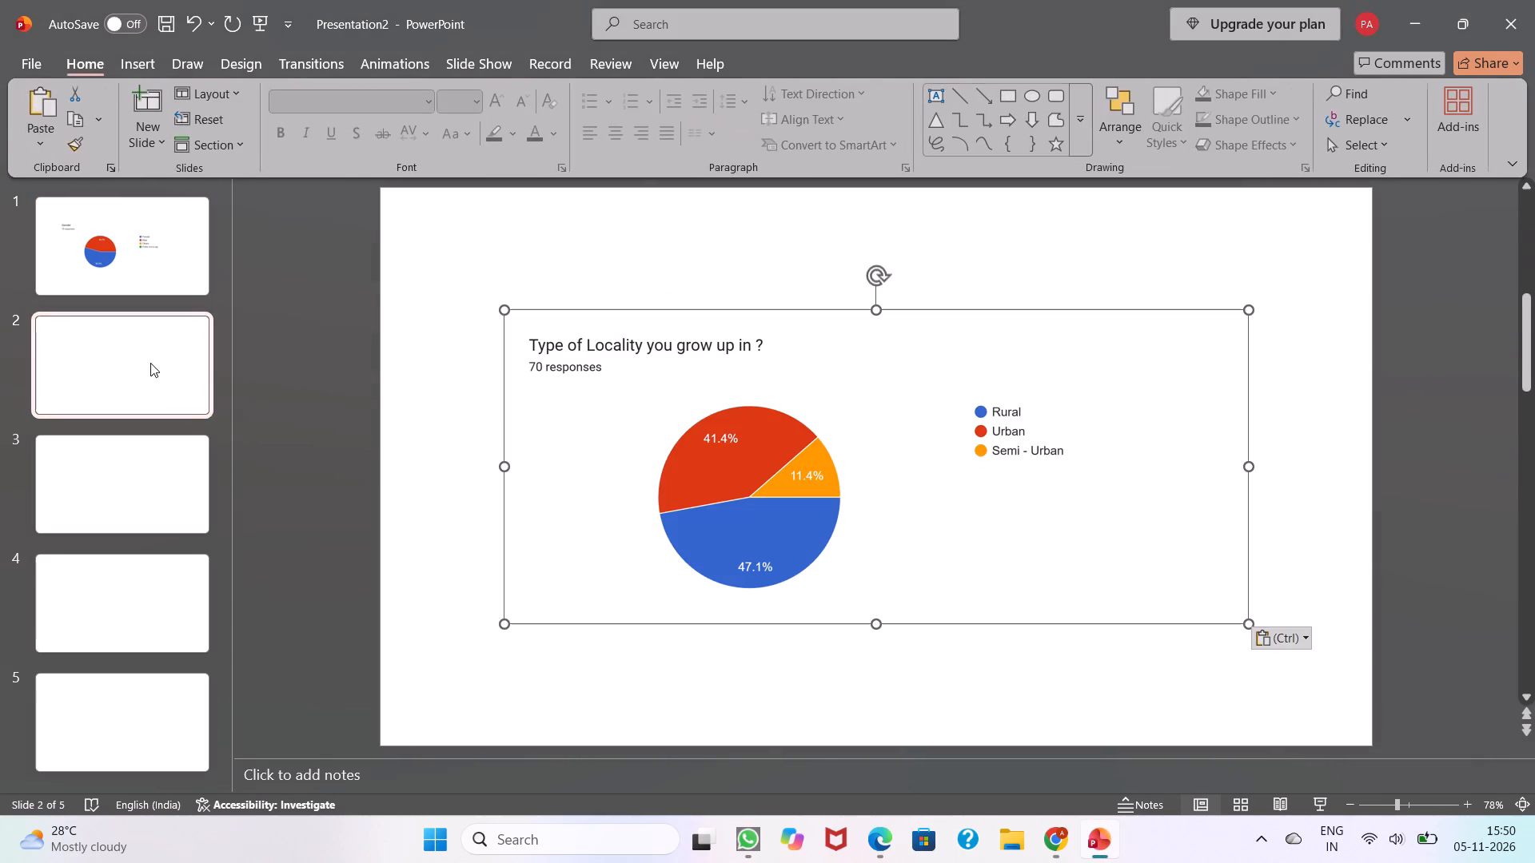
Copy the chart on being comfortable with a woman as manager from the form in Chrome and paste it onto slide 3 in PowerPoint.
{"action": "left_click", "coordinate": [1051, 833]}
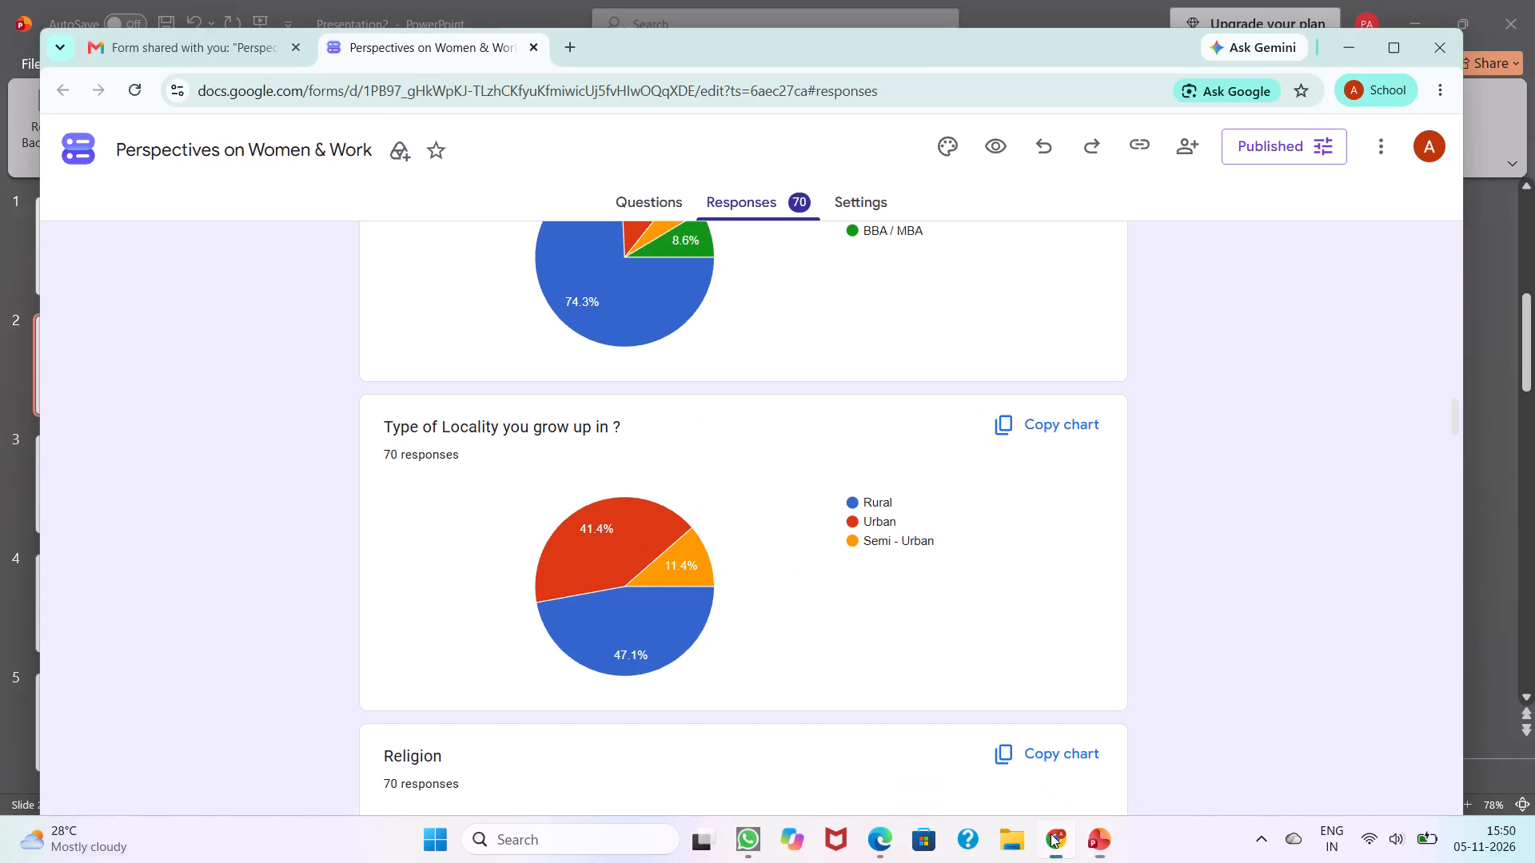
{"action": "scroll", "coordinate": [628, 604], "scroll_direction": "down", "scroll_amount": 7}
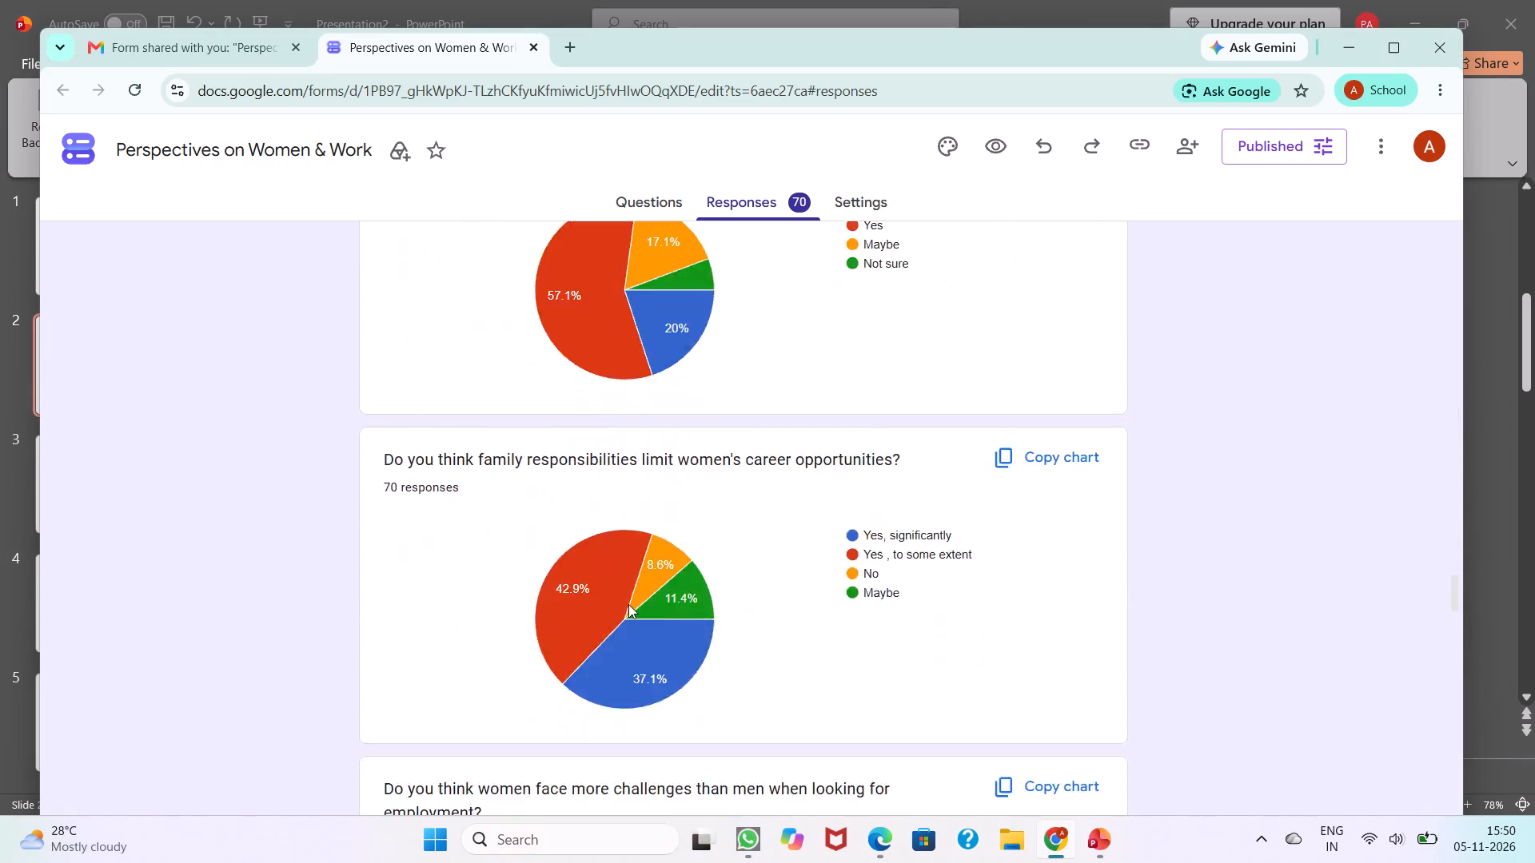
{"action": "scroll", "coordinate": [628, 604], "scroll_direction": "up", "scroll_amount": 3}
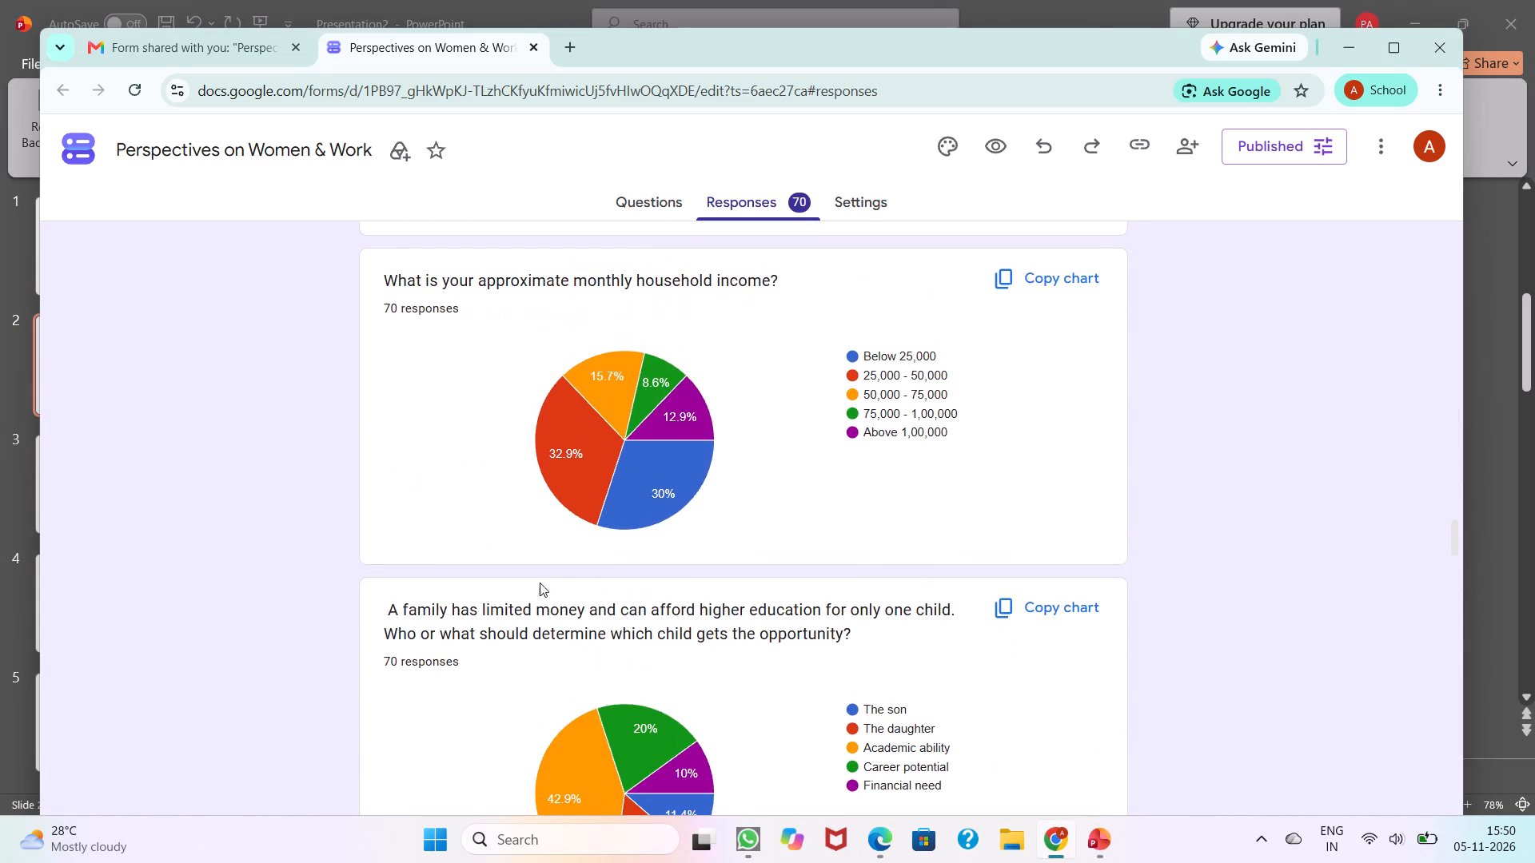
{"action": "scroll", "coordinate": [371, 631], "scroll_direction": "up", "scroll_amount": 4}
{"action": "scroll", "coordinate": [371, 631], "scroll_direction": "down", "scroll_amount": 2}
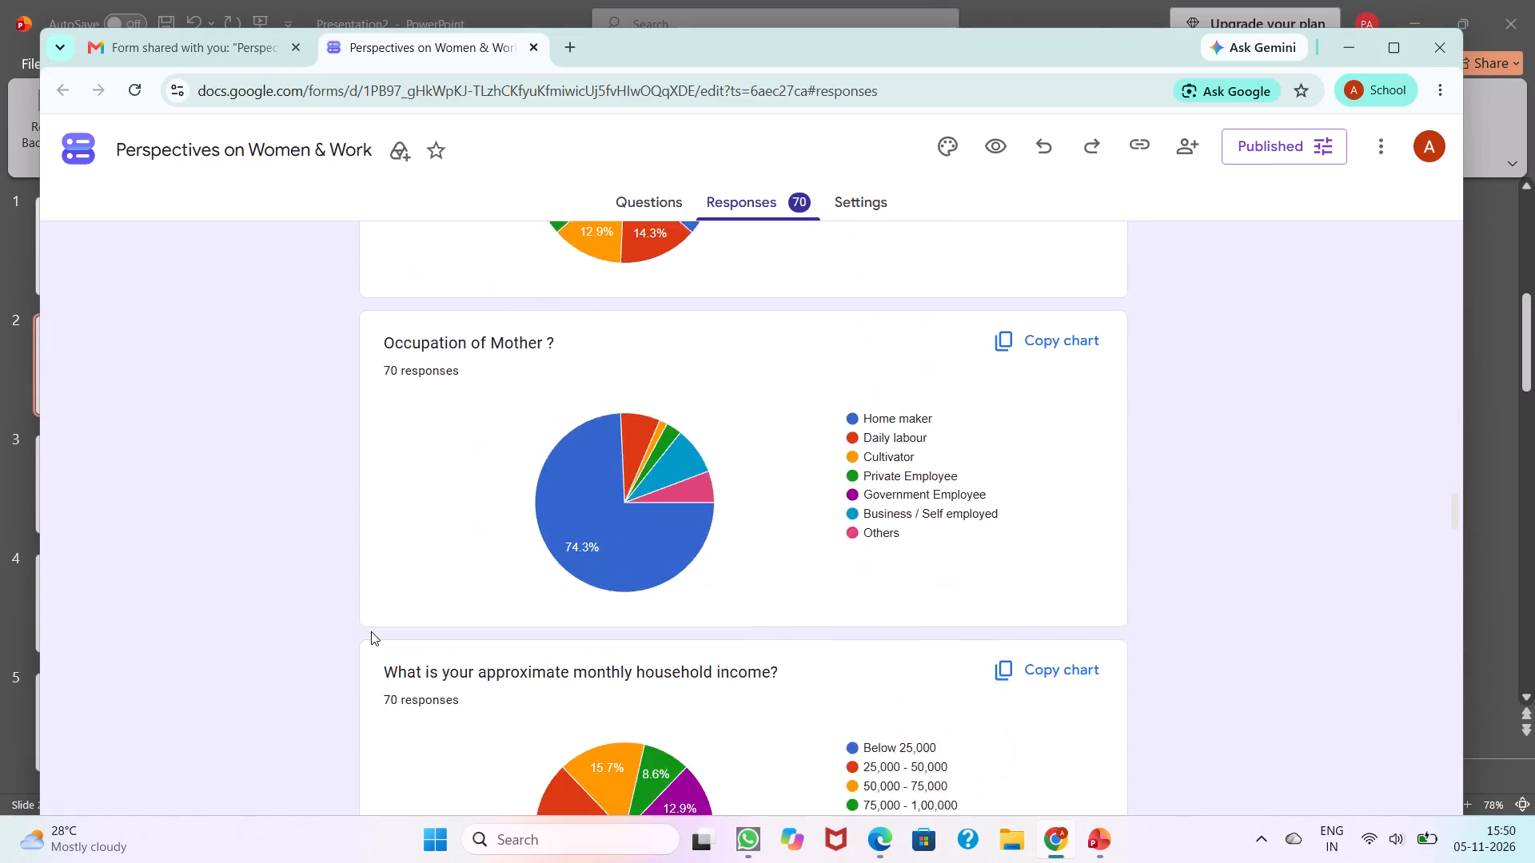
{"action": "scroll", "coordinate": [371, 631], "scroll_direction": "down", "scroll_amount": 7}
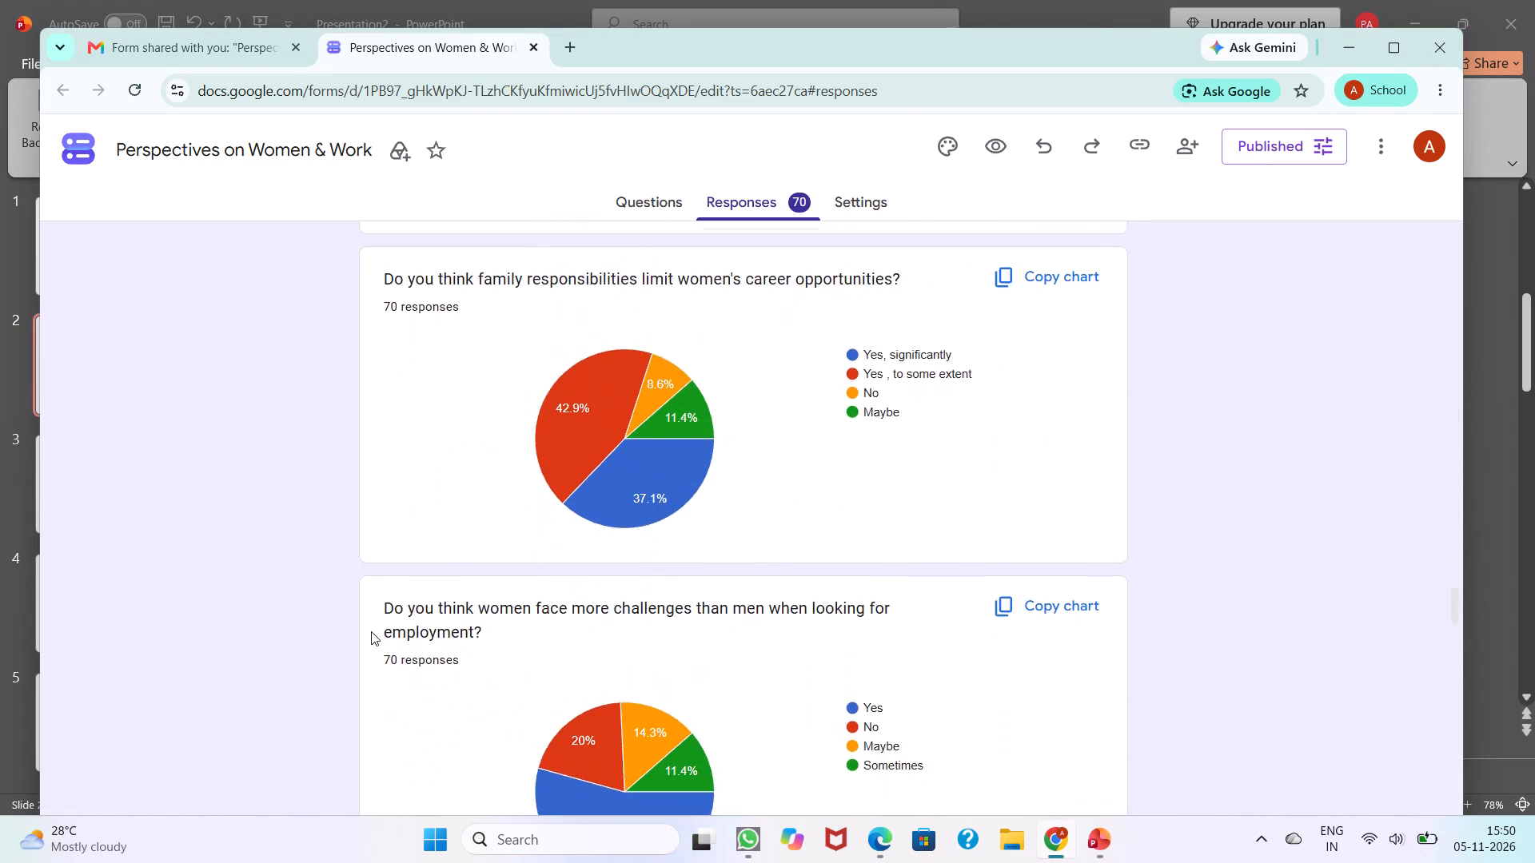
{"action": "scroll", "coordinate": [371, 631], "scroll_direction": "down", "scroll_amount": 6}
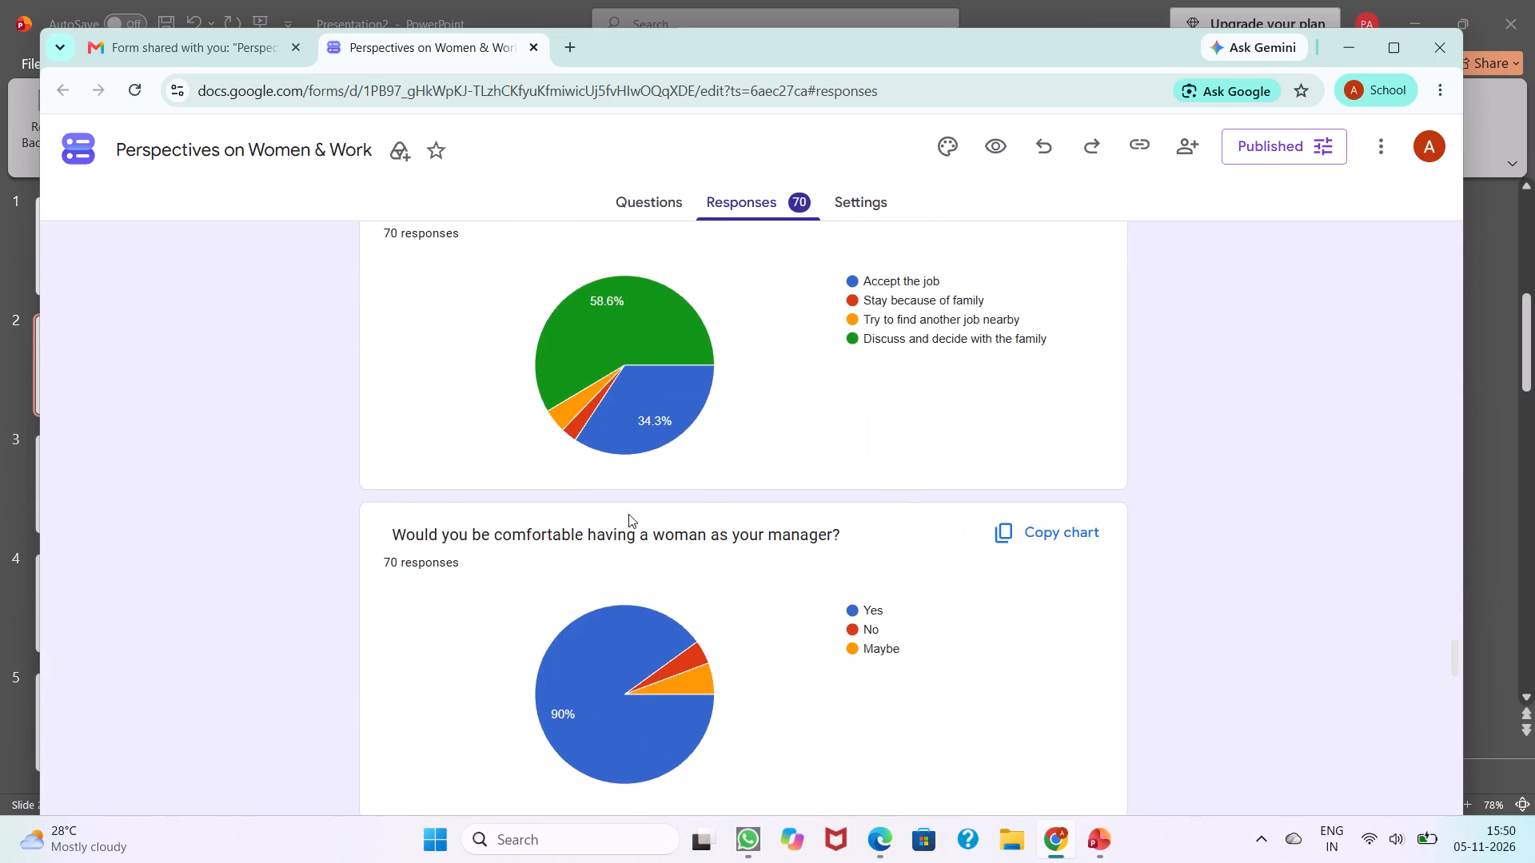
{"action": "left_click", "coordinate": [1019, 535]}
{"action": "left_click", "coordinate": [1097, 849]}
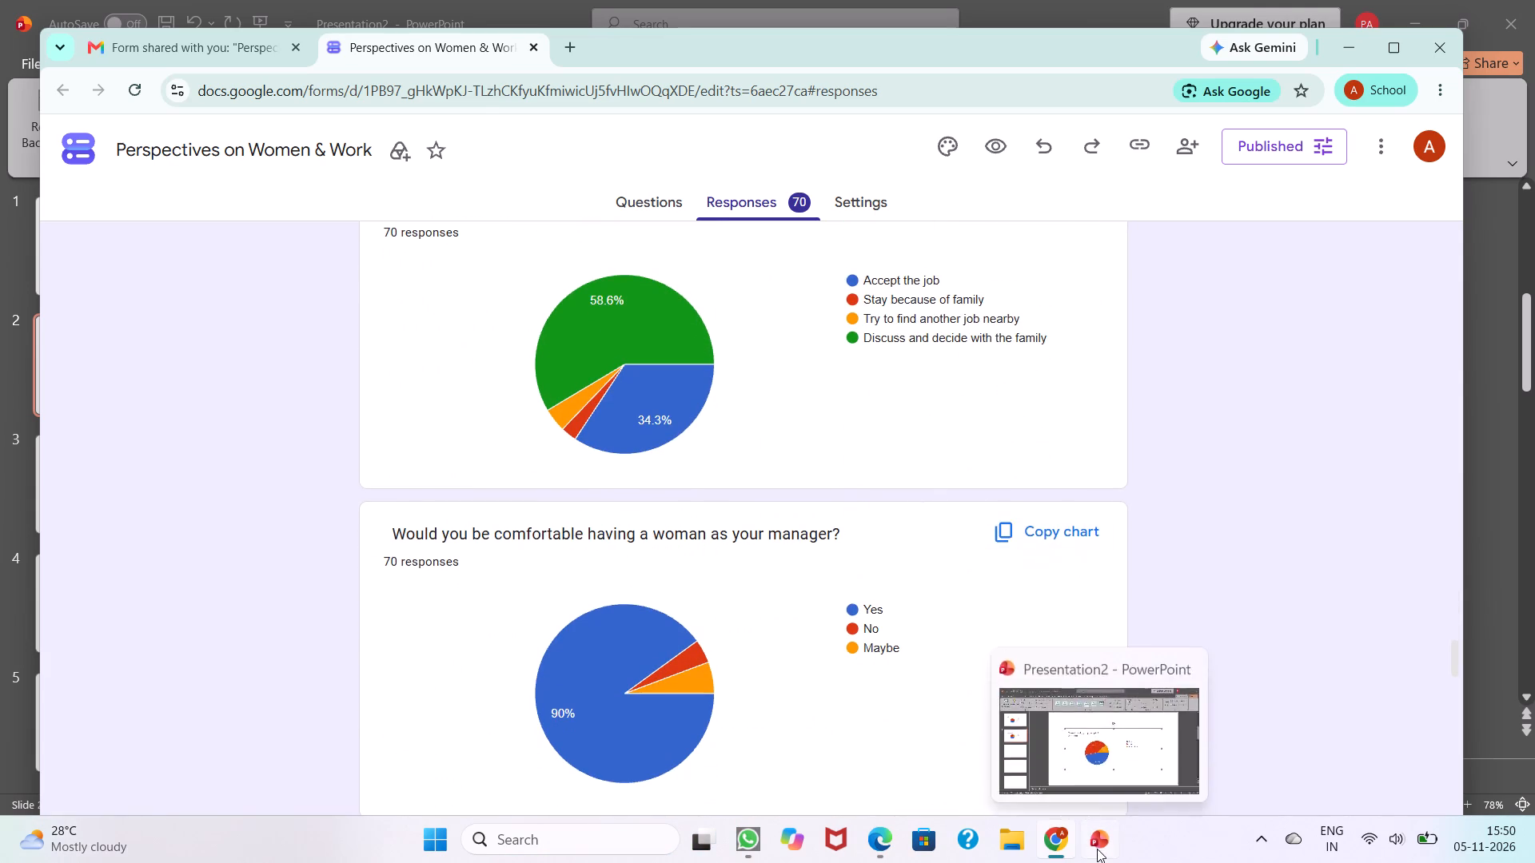
{"action": "left_click", "coordinate": [172, 486]}
{"action": "key", "text": "ctrl+v"}
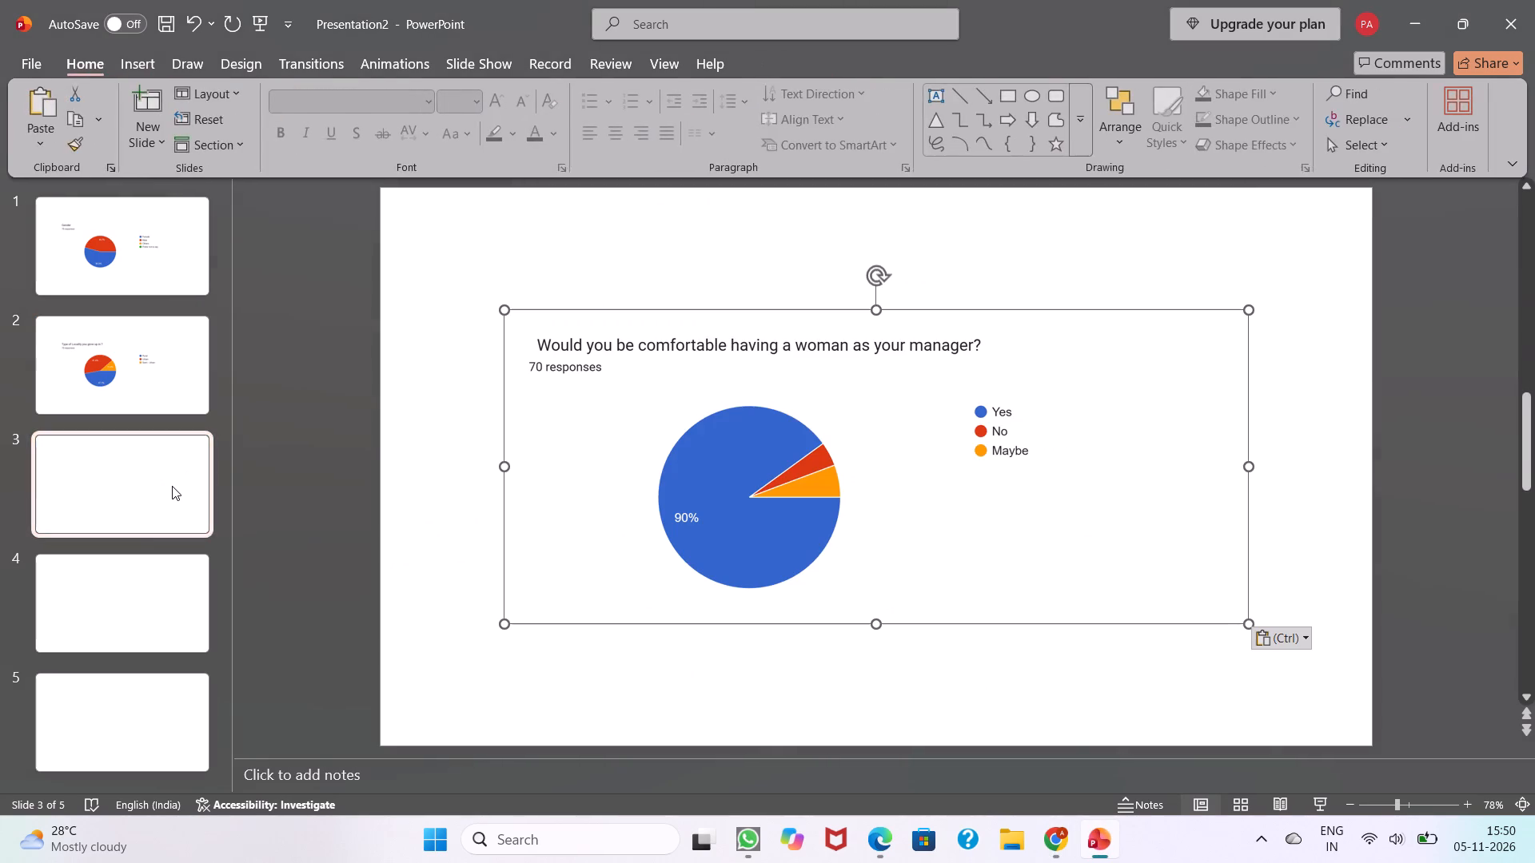
Copy the chart on viewing a high-performing woman considered "too strict" from the form in Chrome and paste it onto slide 4 in PowerPoint.
{"action": "left_click", "coordinate": [1043, 843]}
{"action": "scroll", "coordinate": [660, 631], "scroll_direction": "down", "scroll_amount": 3}
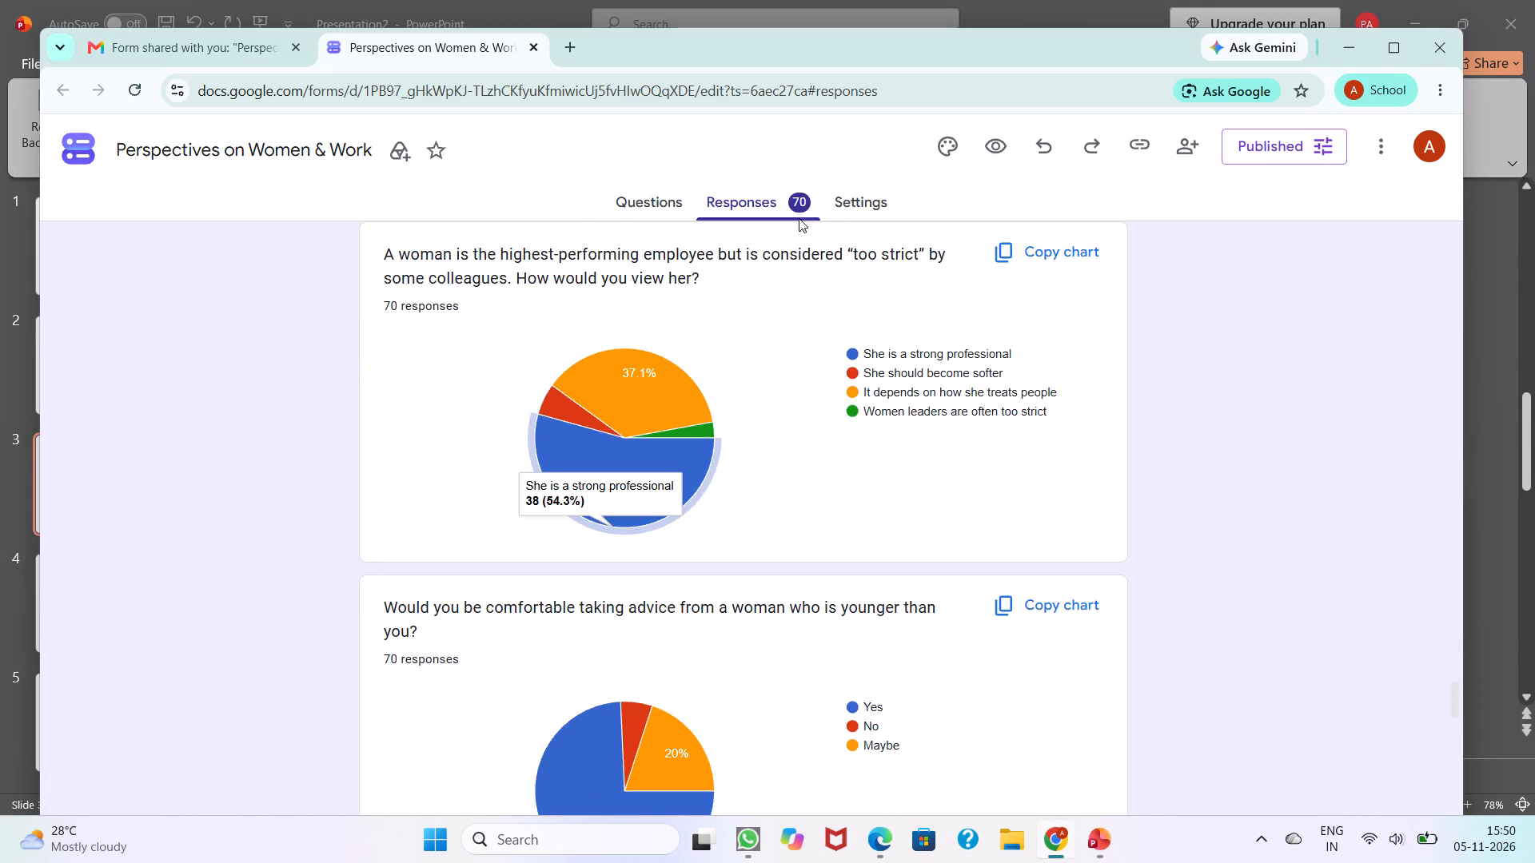
{"action": "left_click", "coordinate": [1006, 252]}
{"action": "left_click", "coordinate": [1089, 844]}
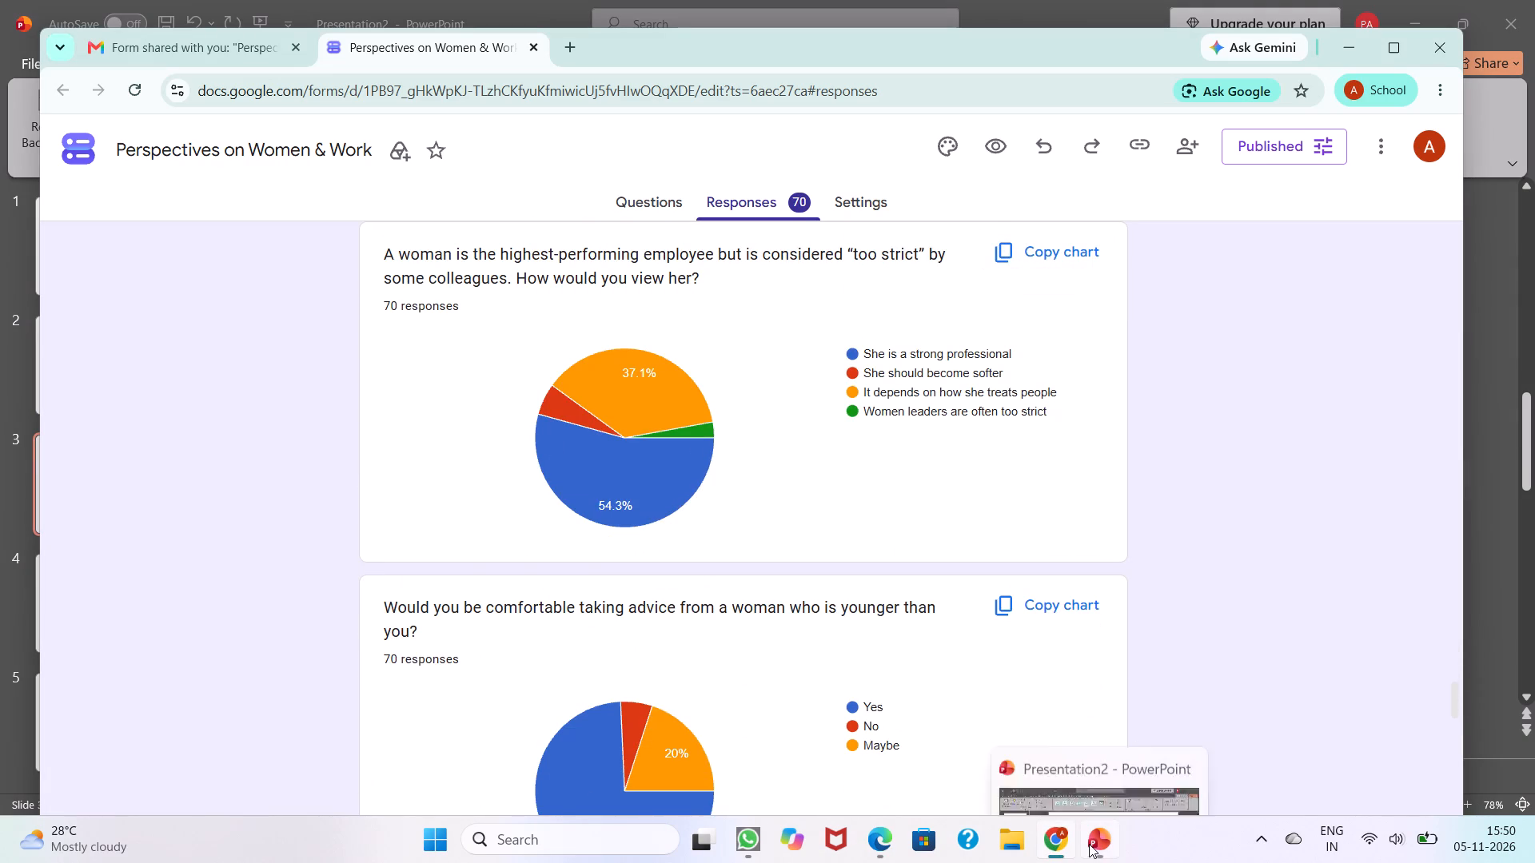
{"action": "left_click", "coordinate": [173, 626]}
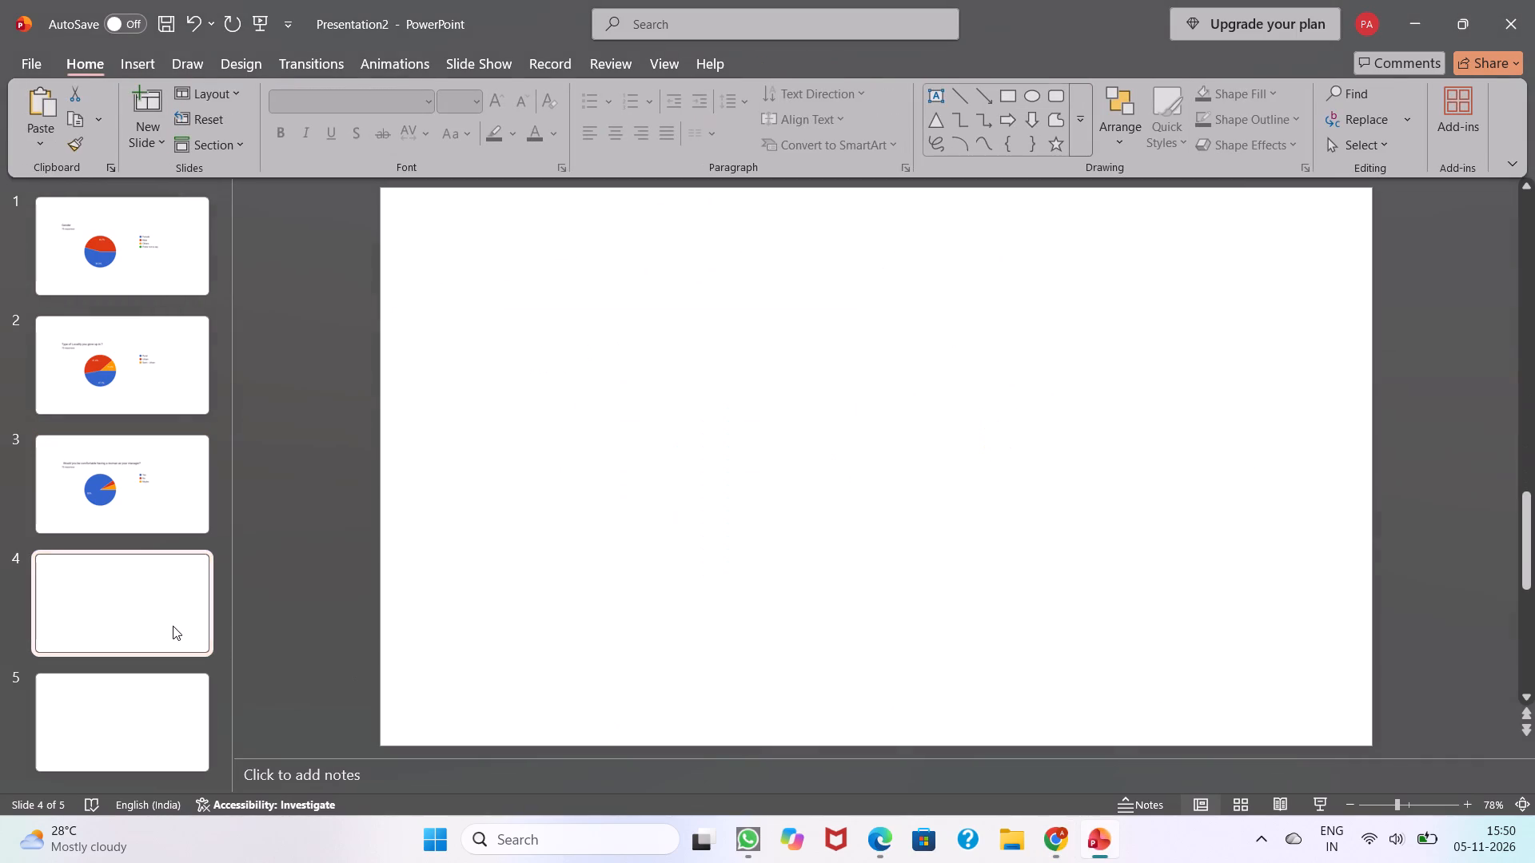
{"action": "key", "text": "ctrl+v"}
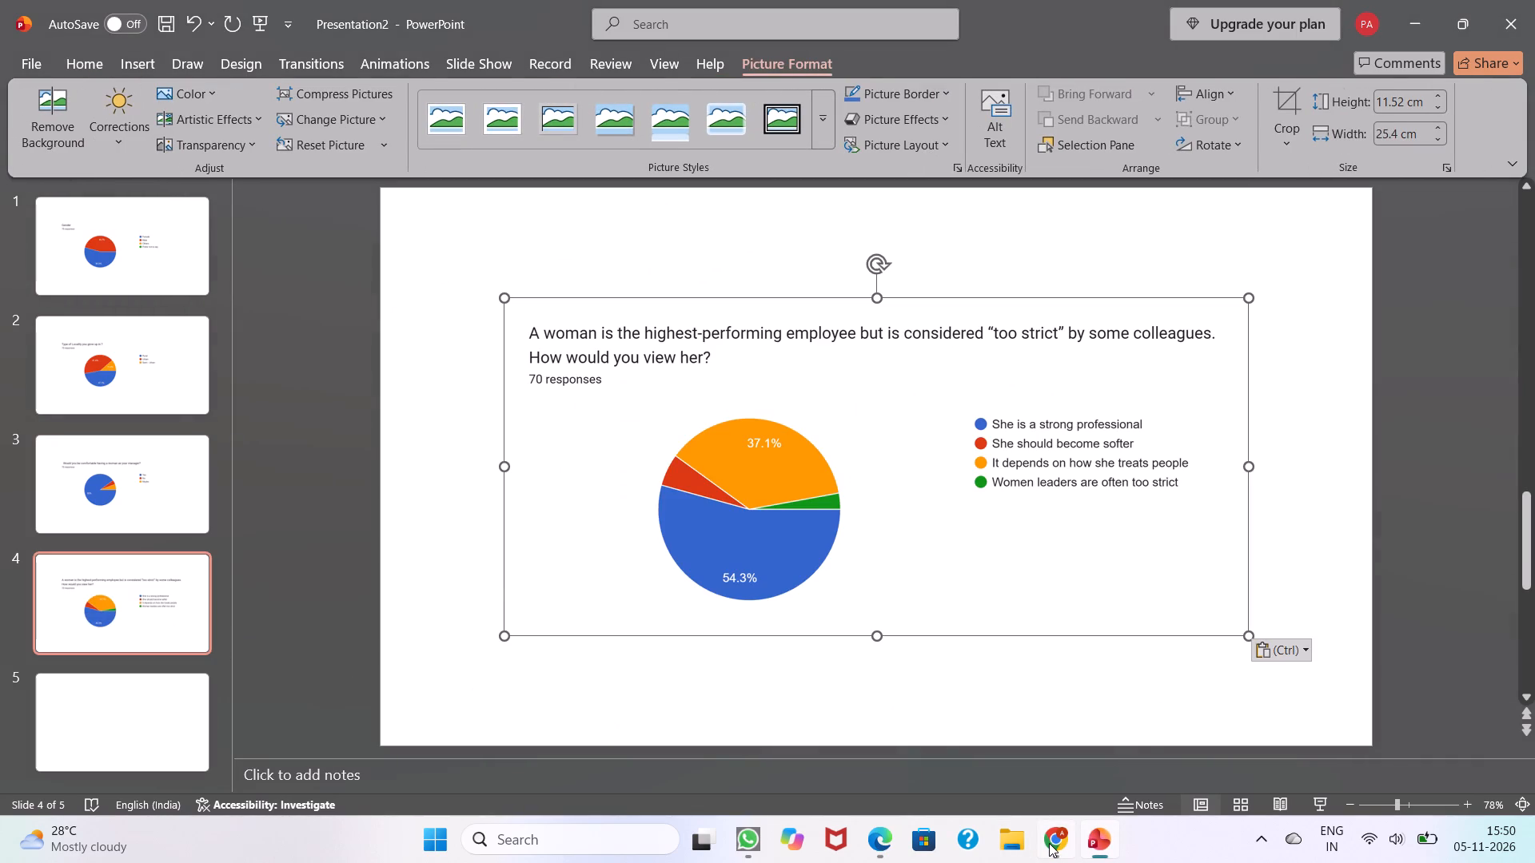
Copy the chart on taking advice from a younger woman from the form in Chrome and paste it onto slide 5 in PowerPoint.
{"action": "left_click", "coordinate": [1049, 843]}
{"action": "scroll", "coordinate": [709, 626], "scroll_direction": "down", "scroll_amount": 1}
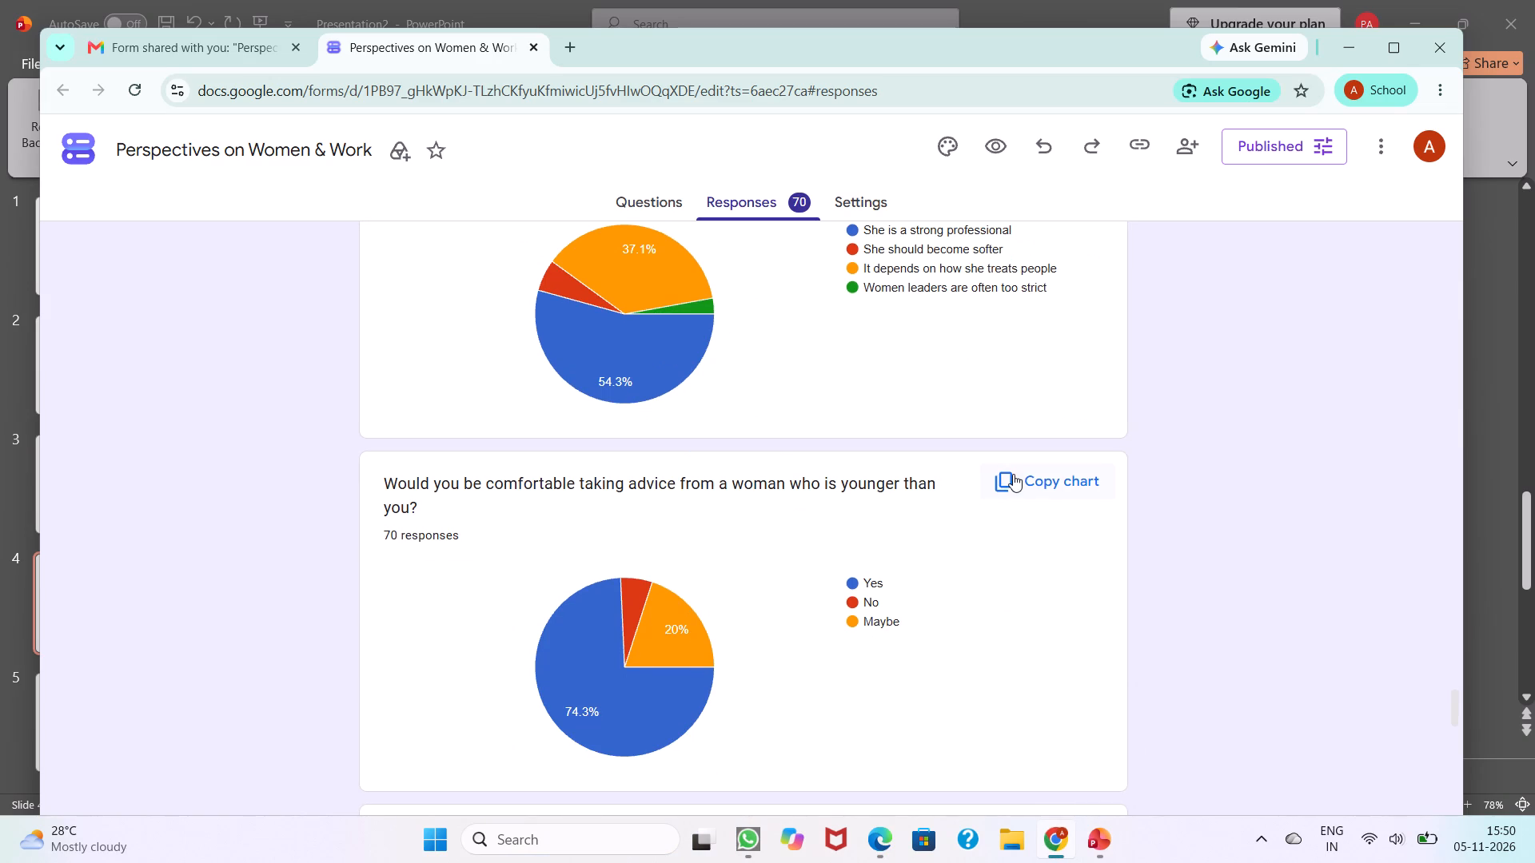
{"action": "left_click", "coordinate": [1013, 474]}
{"action": "left_click", "coordinate": [1088, 841]}
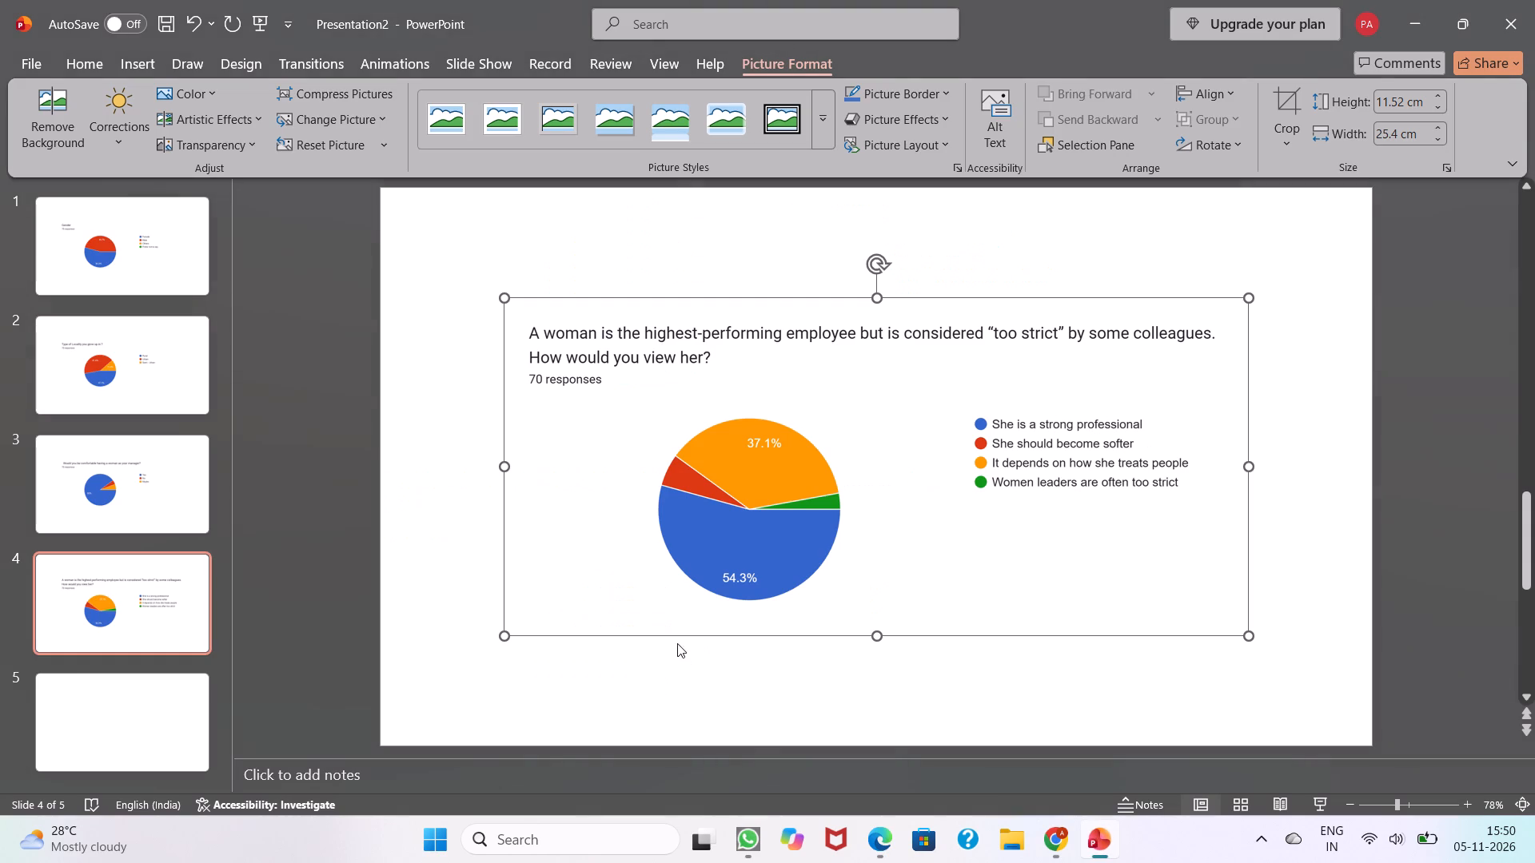
{"action": "left_click", "coordinate": [154, 664]}
{"action": "left_click", "coordinate": [147, 709]}
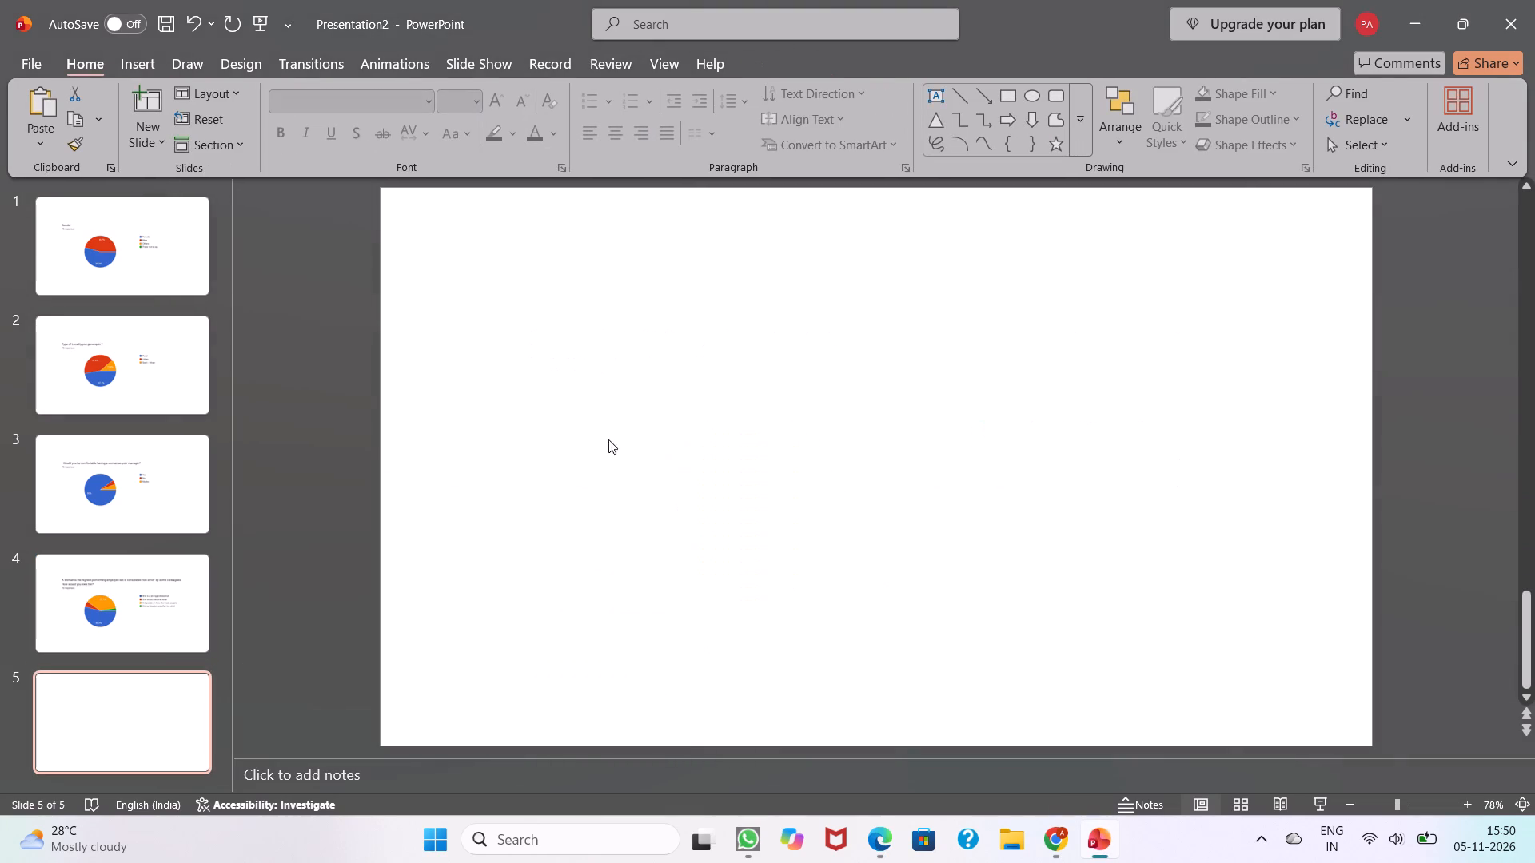
{"action": "left_click", "coordinate": [619, 423]}
{"action": "key", "text": "ctrl+v"}
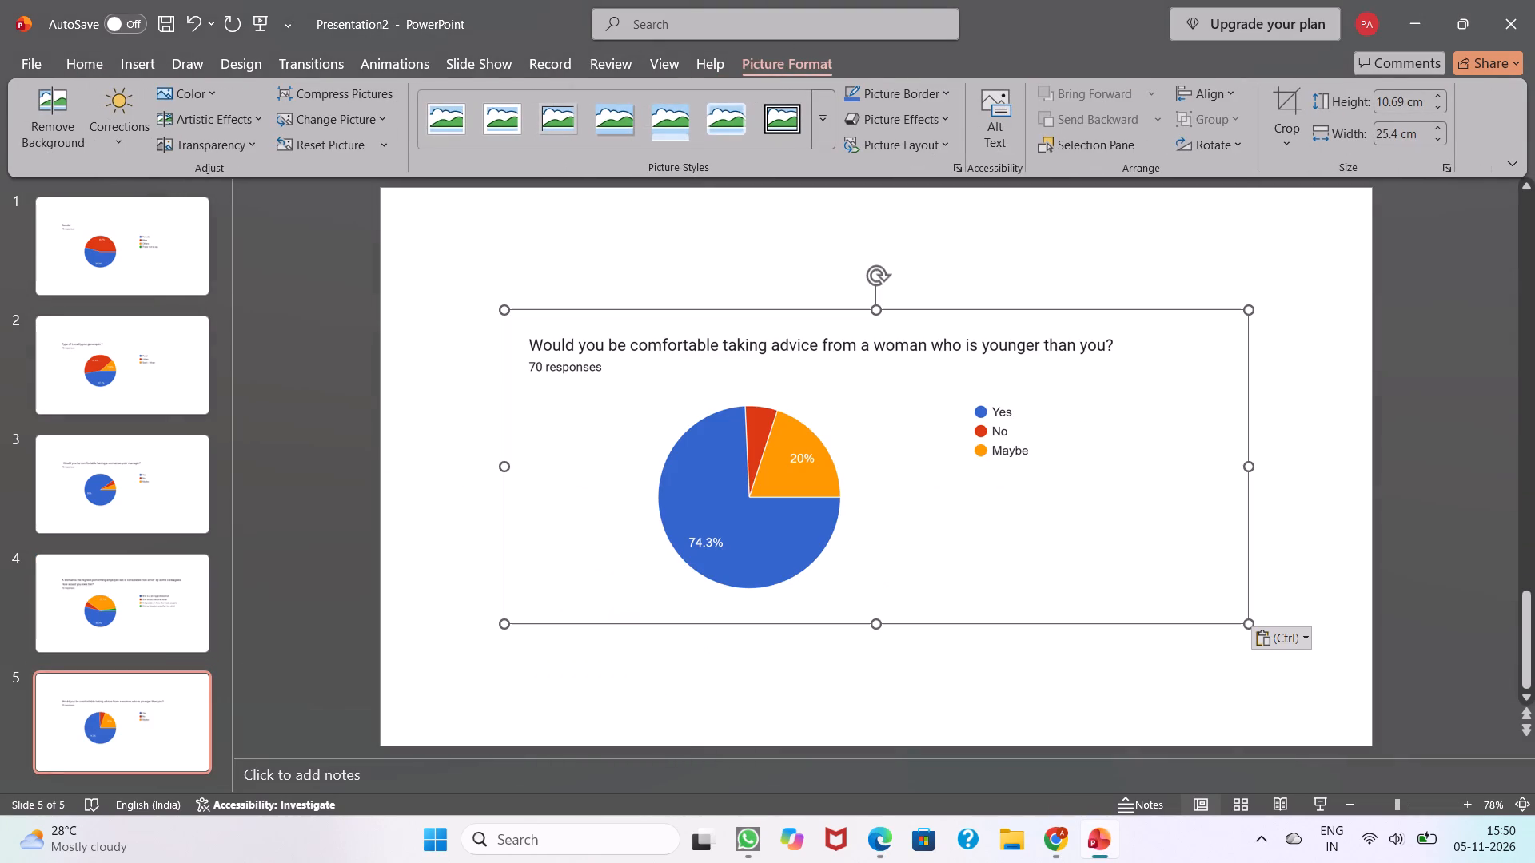
Return to slide 1 and select its Gender chart picture.
{"action": "left_click", "coordinate": [65, 65]}
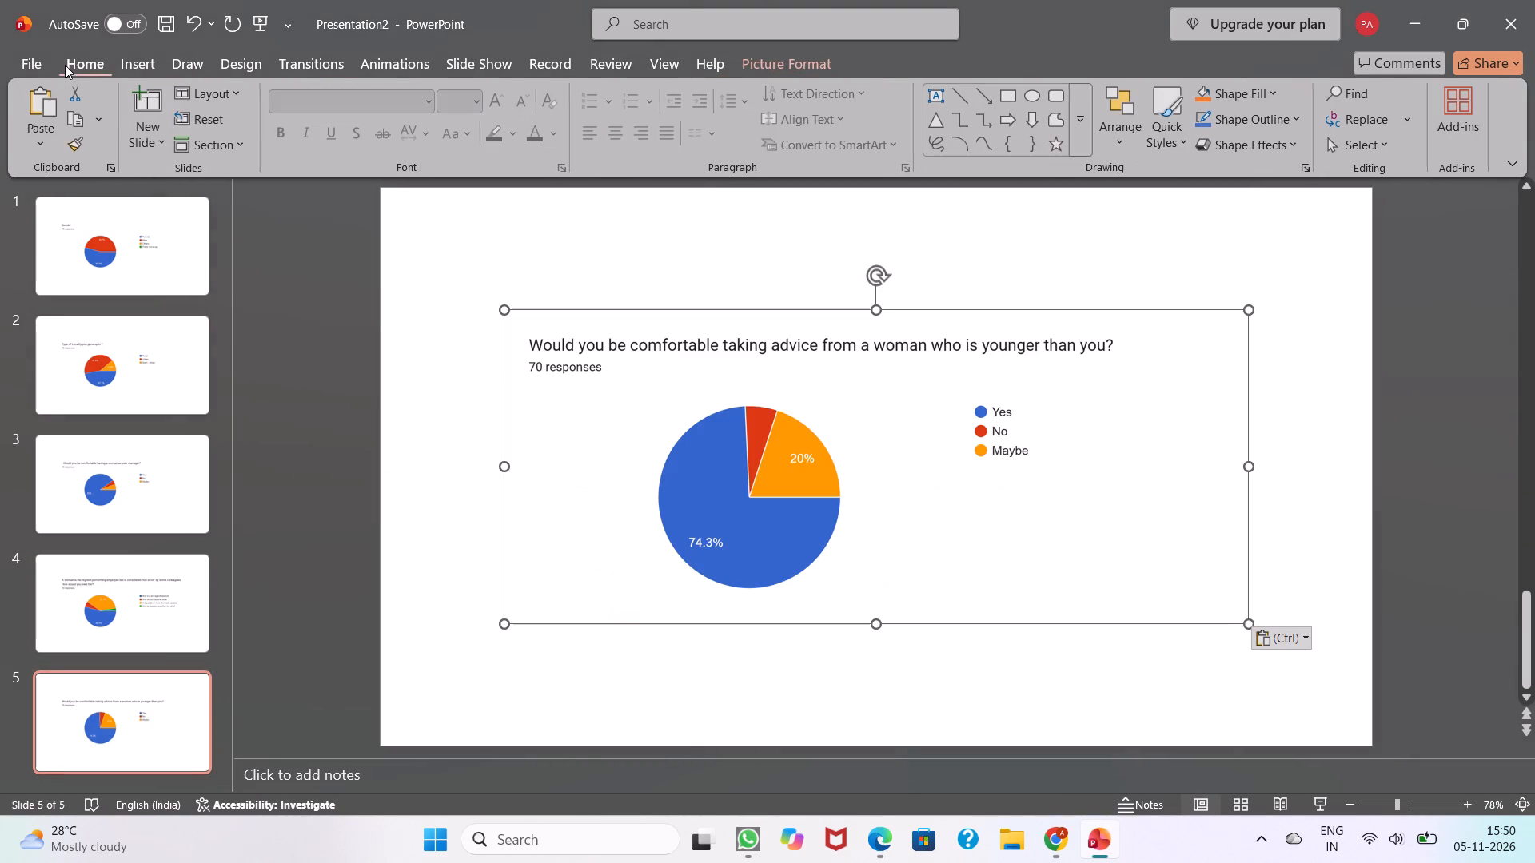
{"action": "scroll", "coordinate": [117, 476], "scroll_direction": "up", "scroll_amount": 6}
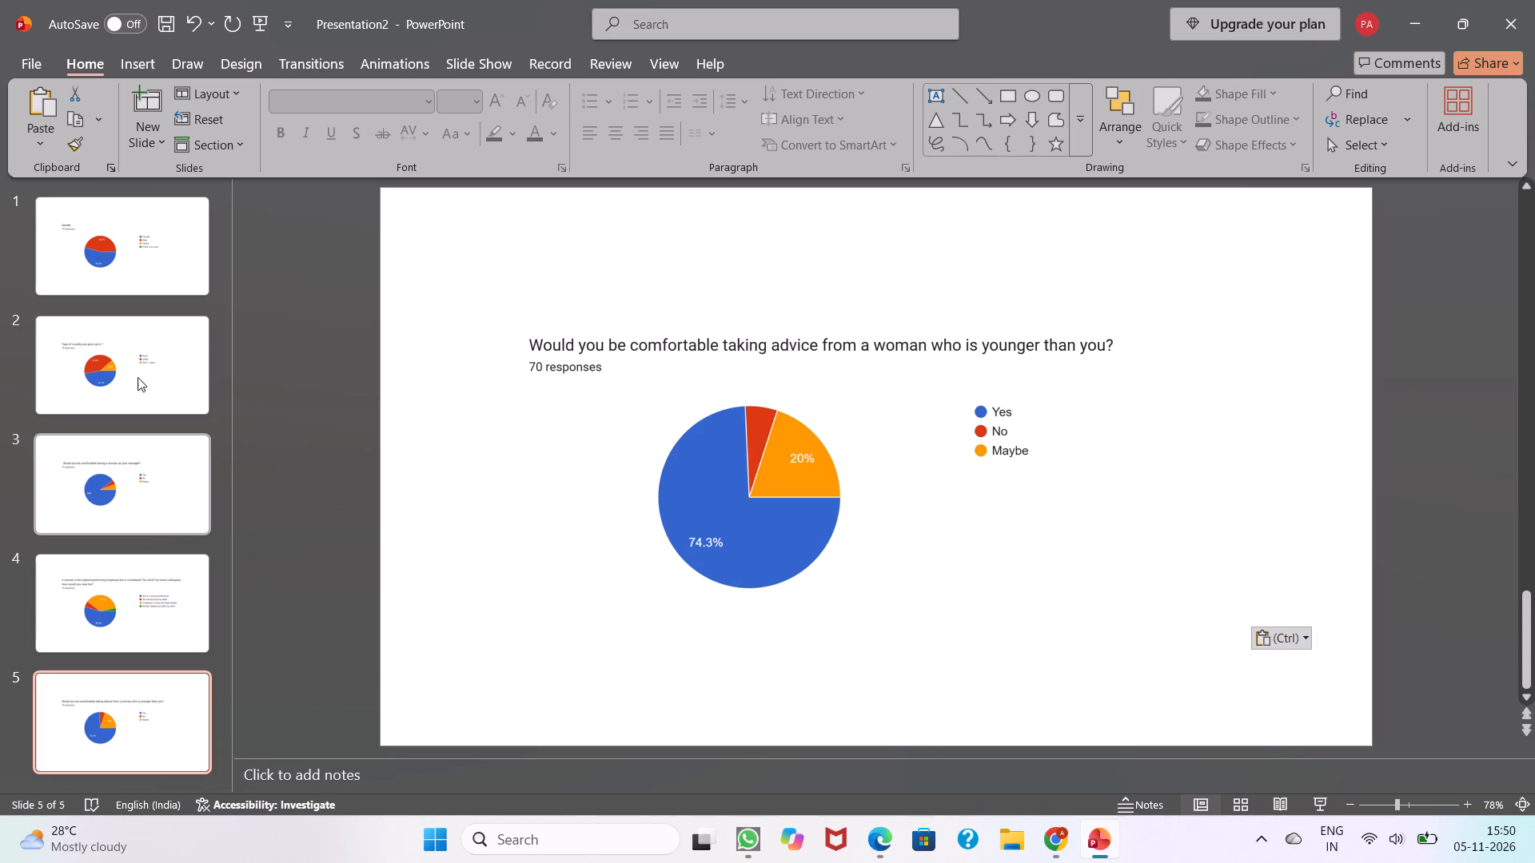
{"action": "left_click_drag", "start_coordinate": [146, 303], "coordinate": [163, 250]}
{"action": "left_click", "coordinate": [163, 250]}
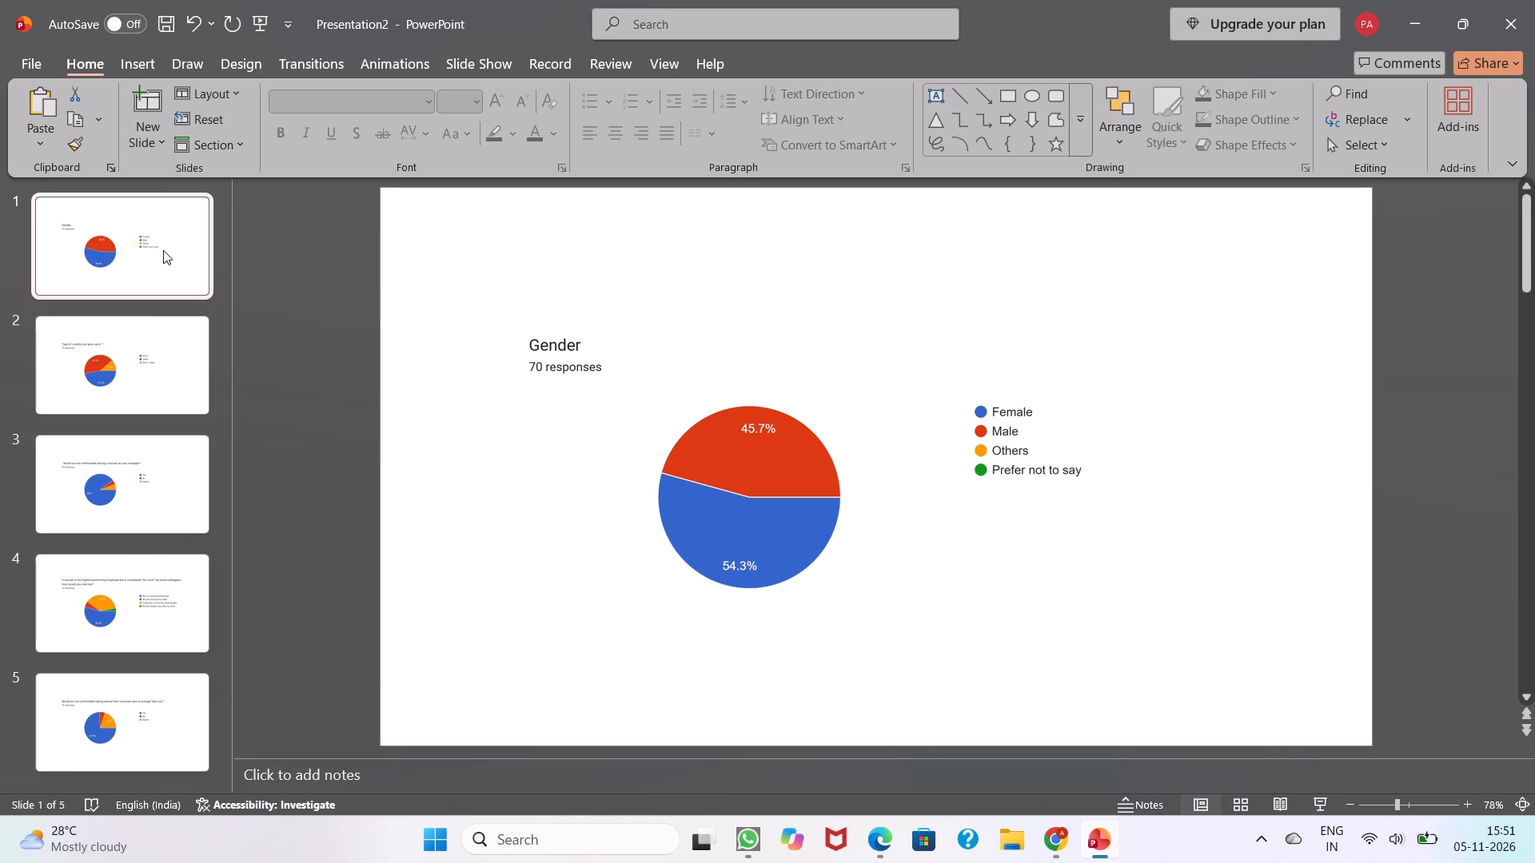
{"action": "left_click", "coordinate": [595, 449]}
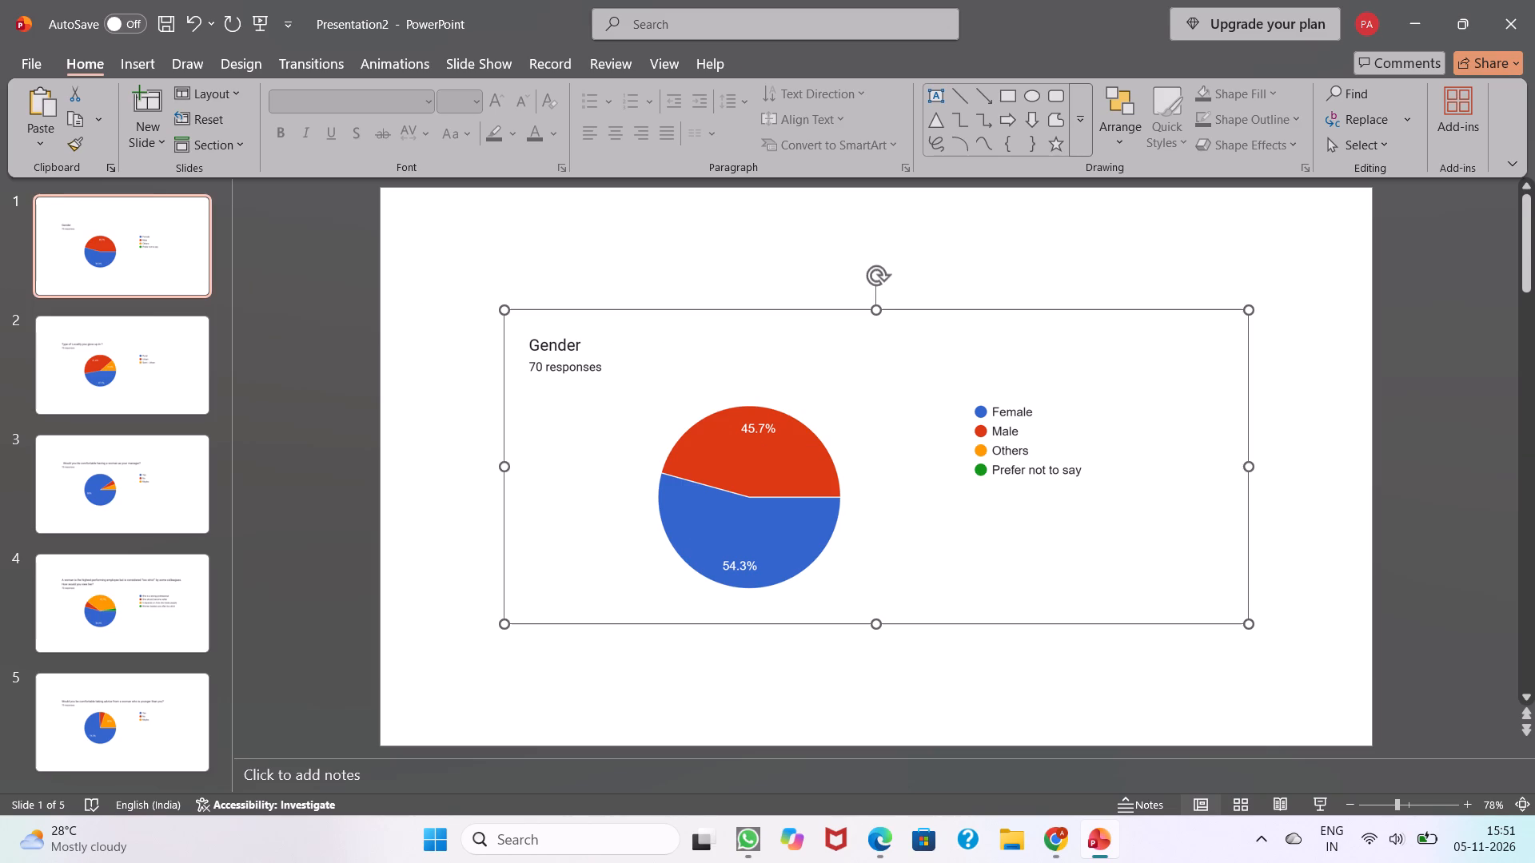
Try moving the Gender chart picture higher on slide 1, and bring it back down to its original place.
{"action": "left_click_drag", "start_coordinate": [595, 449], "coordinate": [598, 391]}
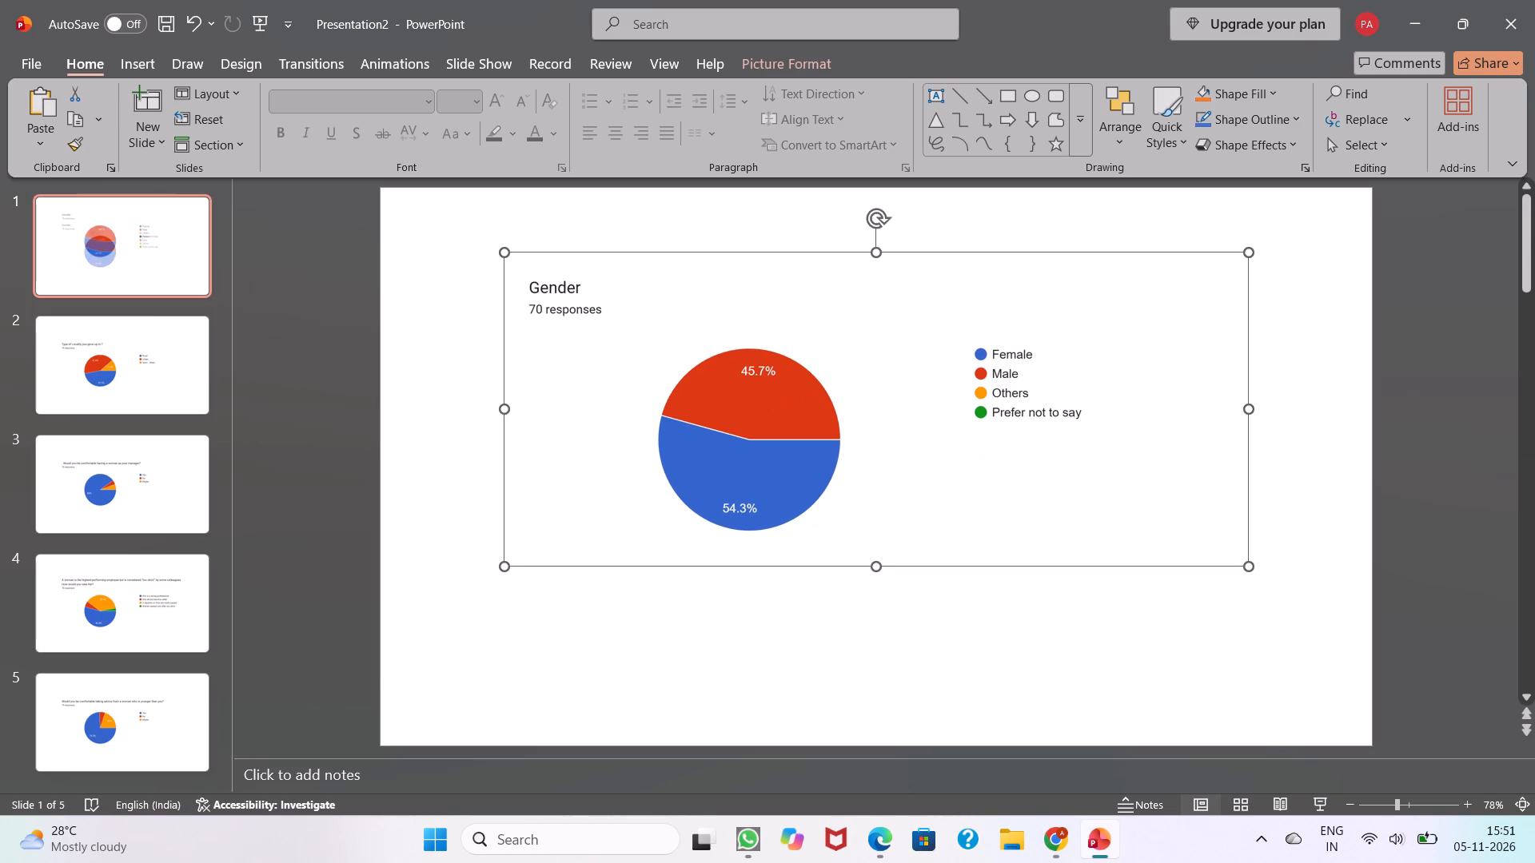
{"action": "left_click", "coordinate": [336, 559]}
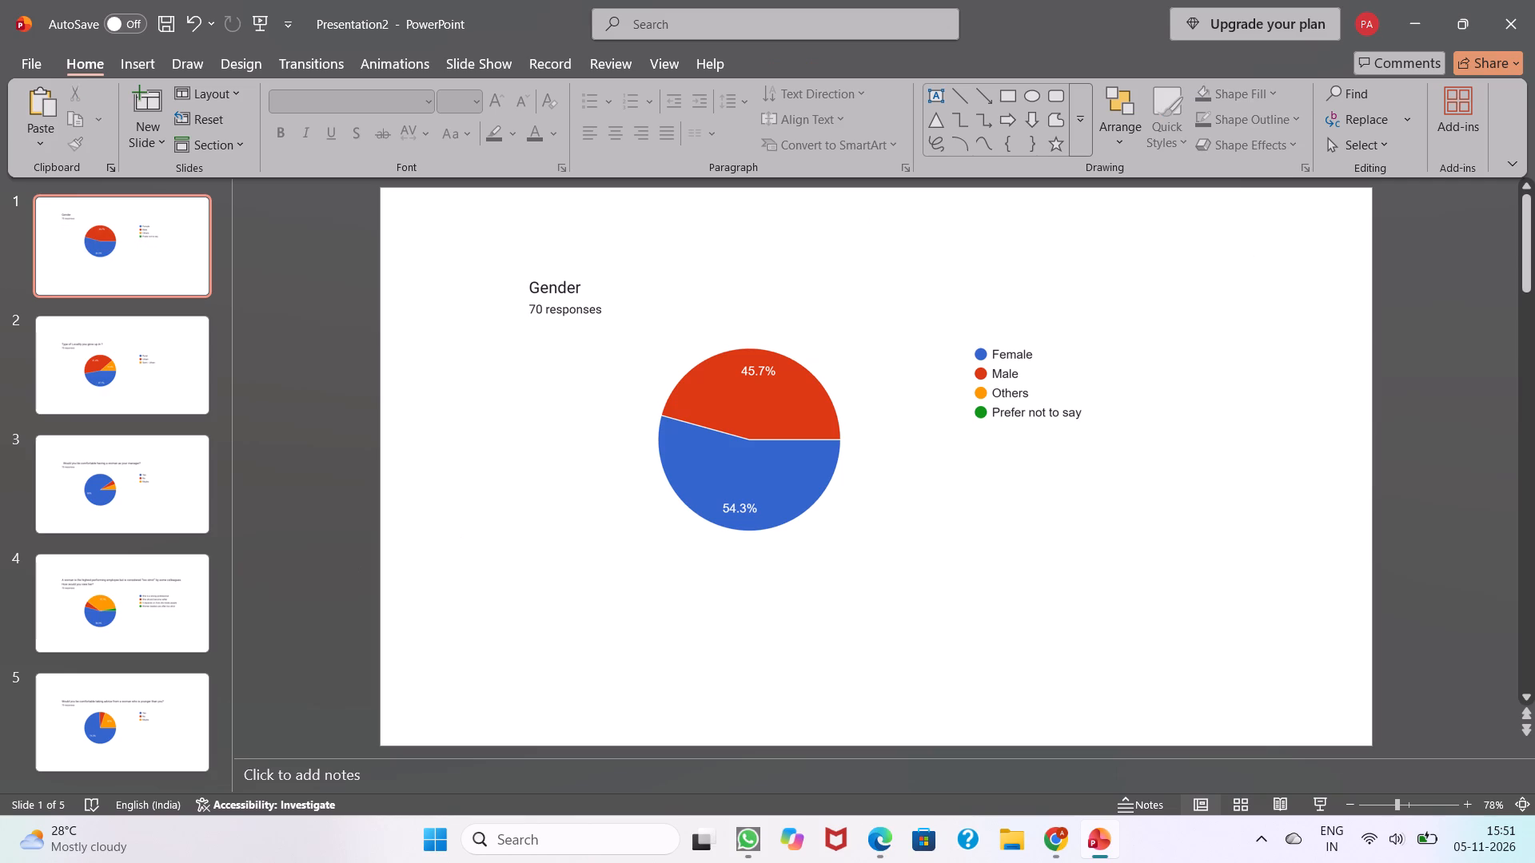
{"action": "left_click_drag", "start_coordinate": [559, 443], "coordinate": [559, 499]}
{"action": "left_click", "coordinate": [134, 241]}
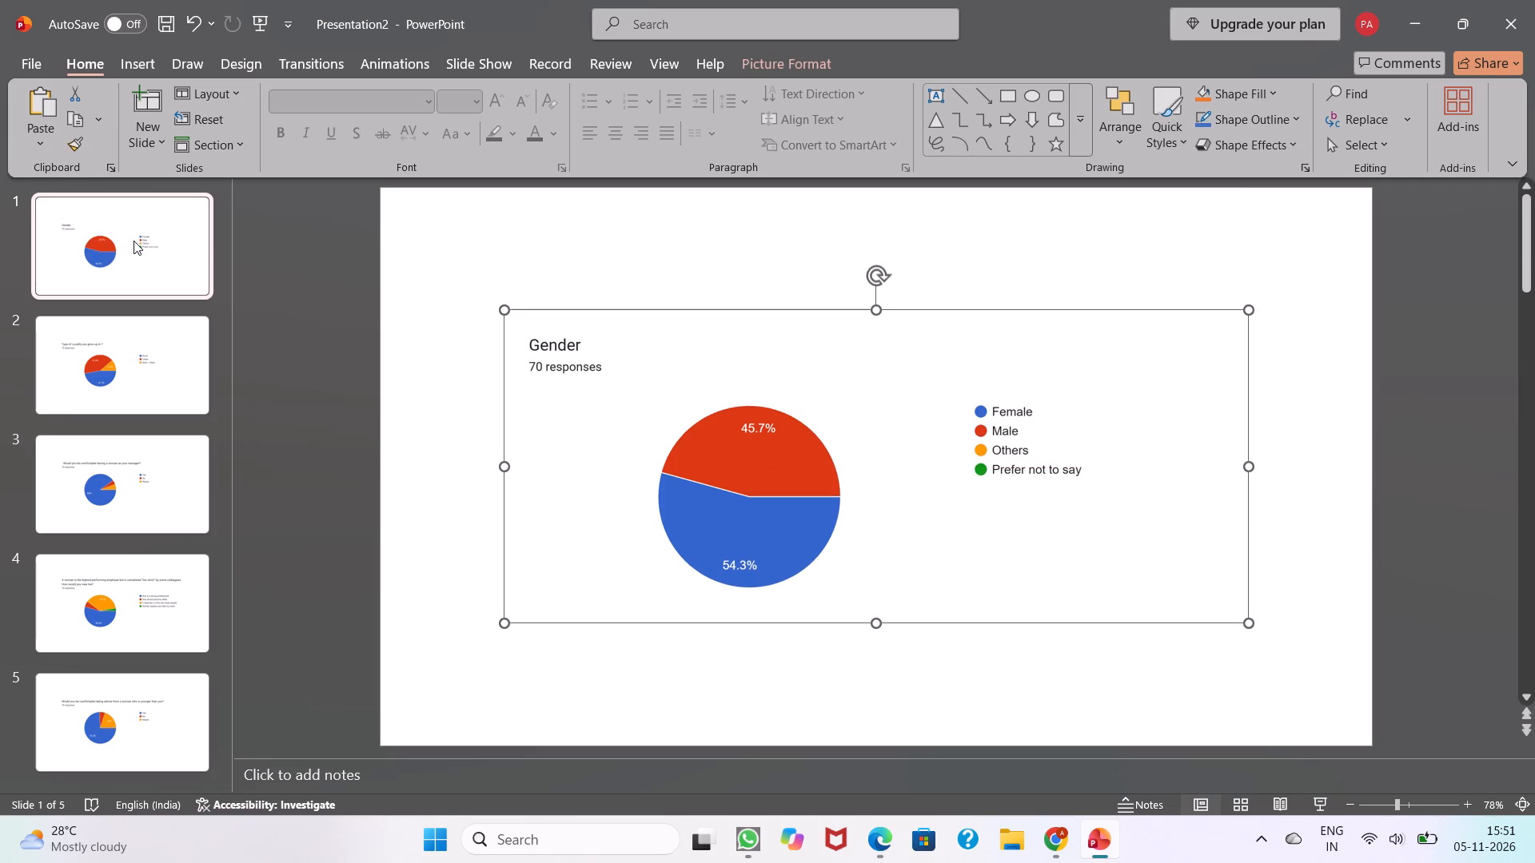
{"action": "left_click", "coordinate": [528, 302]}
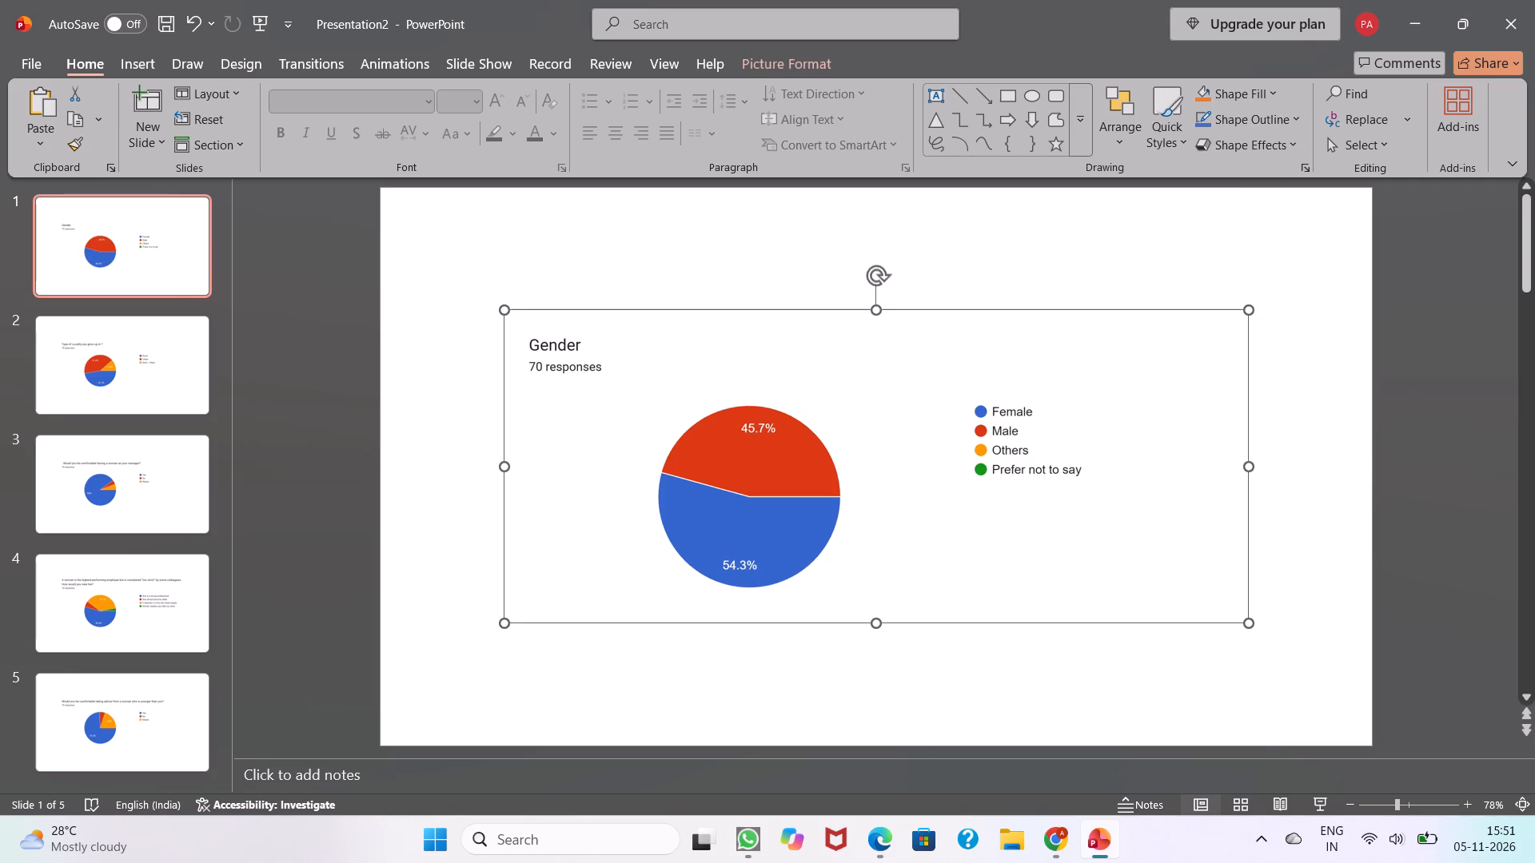
Draw a wide horizontal text box in the empty space above the Gender chart on slide 1.
{"action": "left_click", "coordinate": [126, 63]}
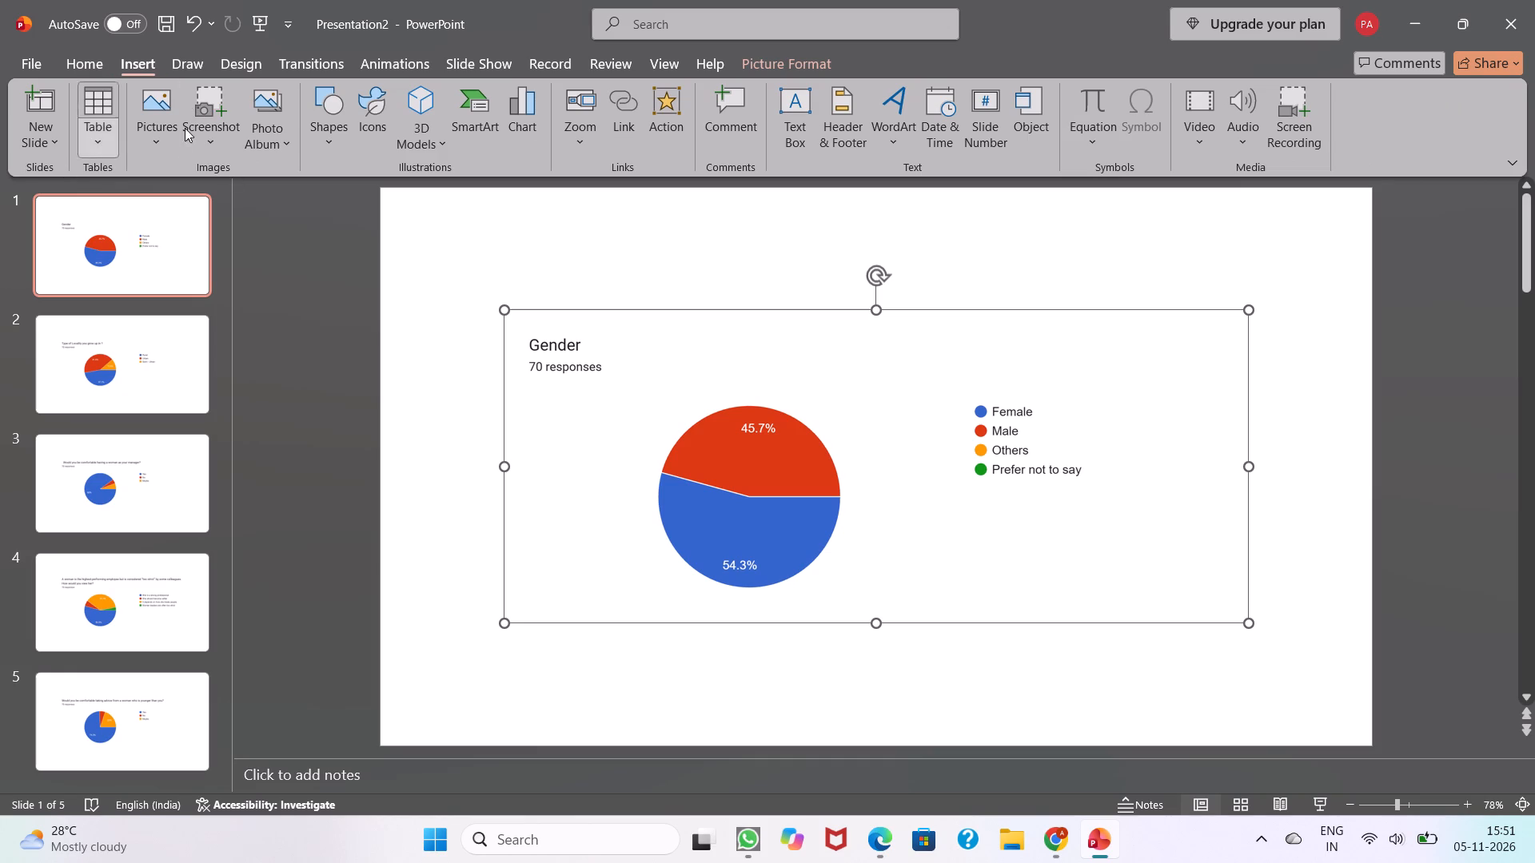
{"action": "left_click", "coordinate": [789, 128]}
{"action": "left_click_drag", "start_coordinate": [577, 257], "coordinate": [836, 275]}
{"action": "left_click_drag", "start_coordinate": [836, 275], "coordinate": [1110, 219]}
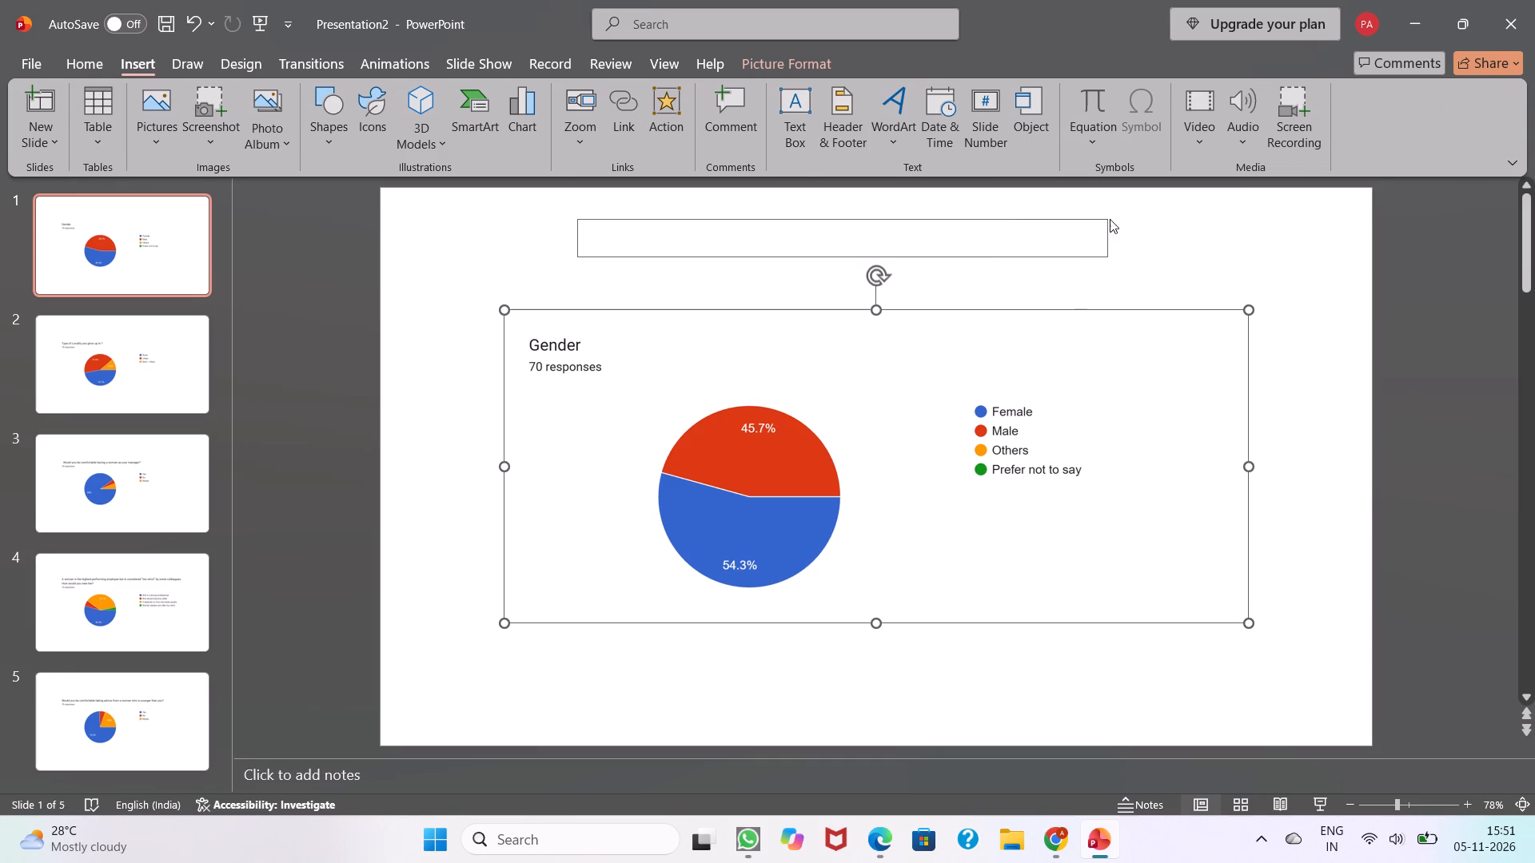
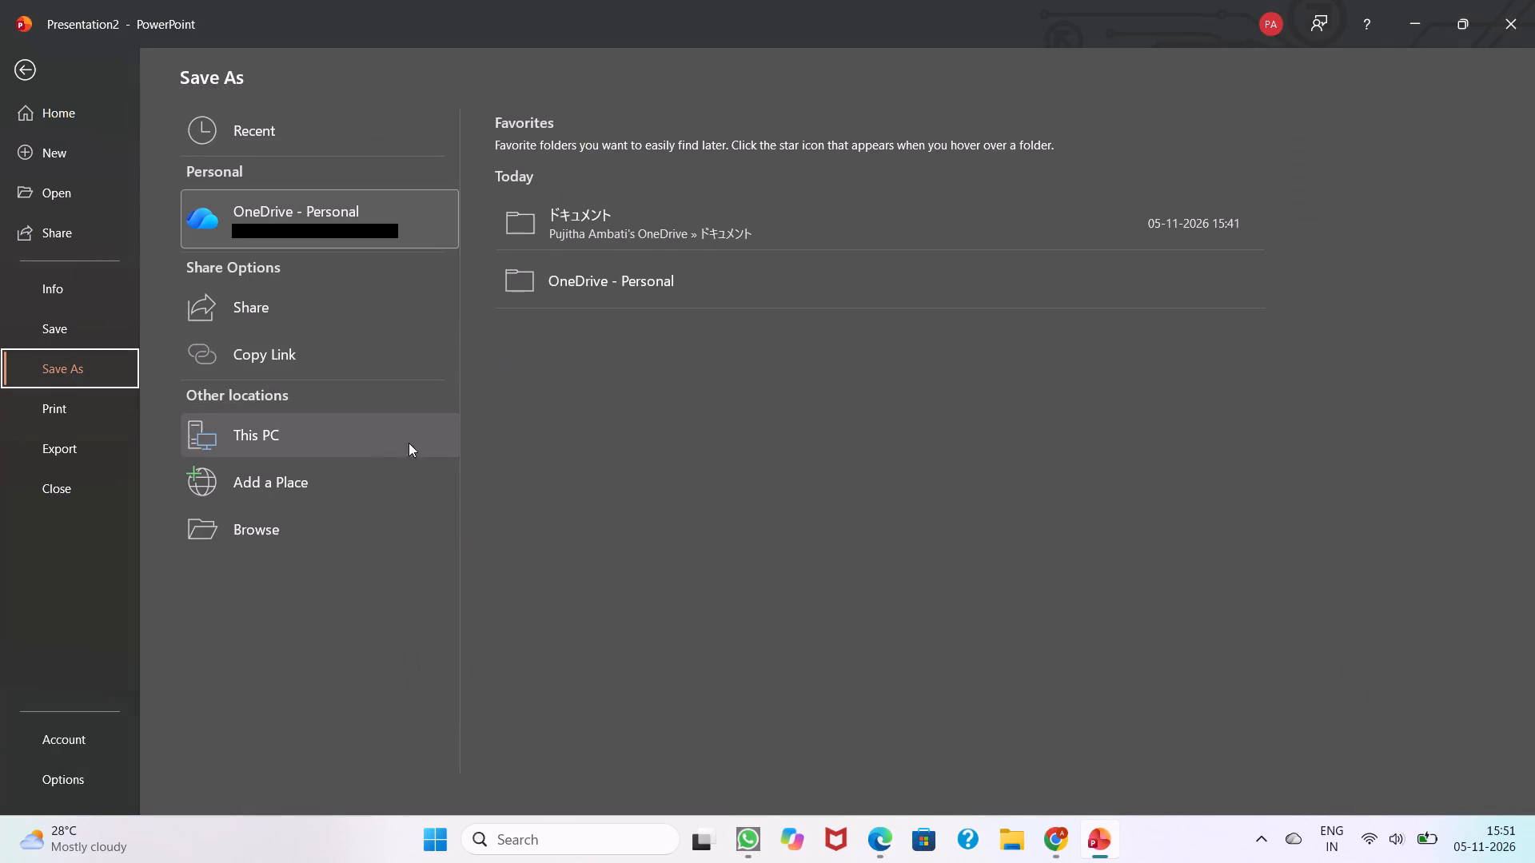
Save the presentation on this PC in the Downloads folder under the file name "lab pujitha graph survey".
{"action": "left_click", "coordinate": [359, 435]}
{"action": "left_click", "coordinate": [662, 217]}
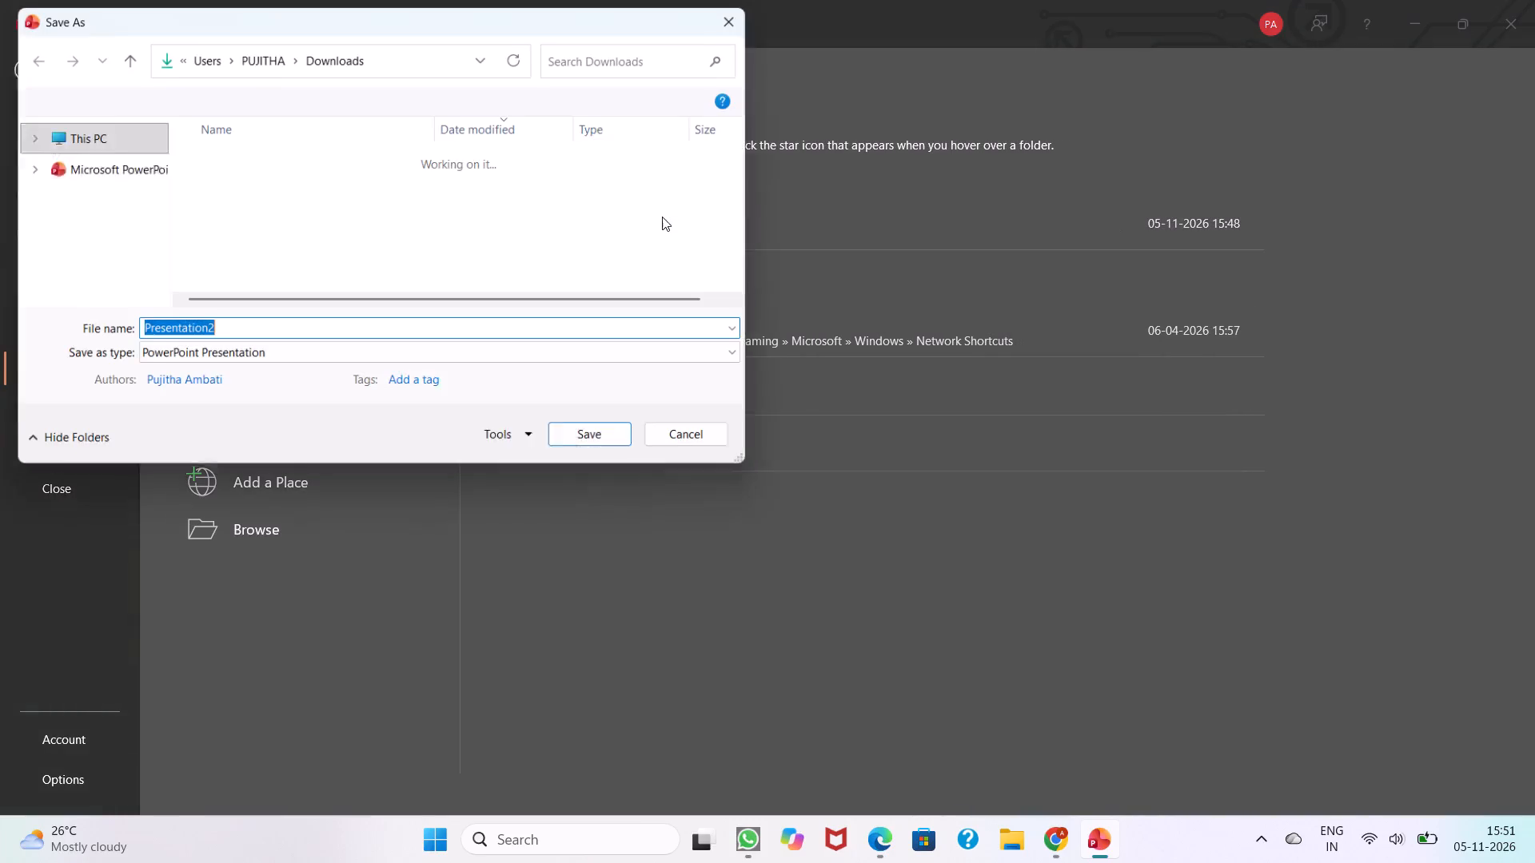
{"action": "scroll", "coordinate": [72, 141], "scroll_direction": "up", "scroll_amount": 1}
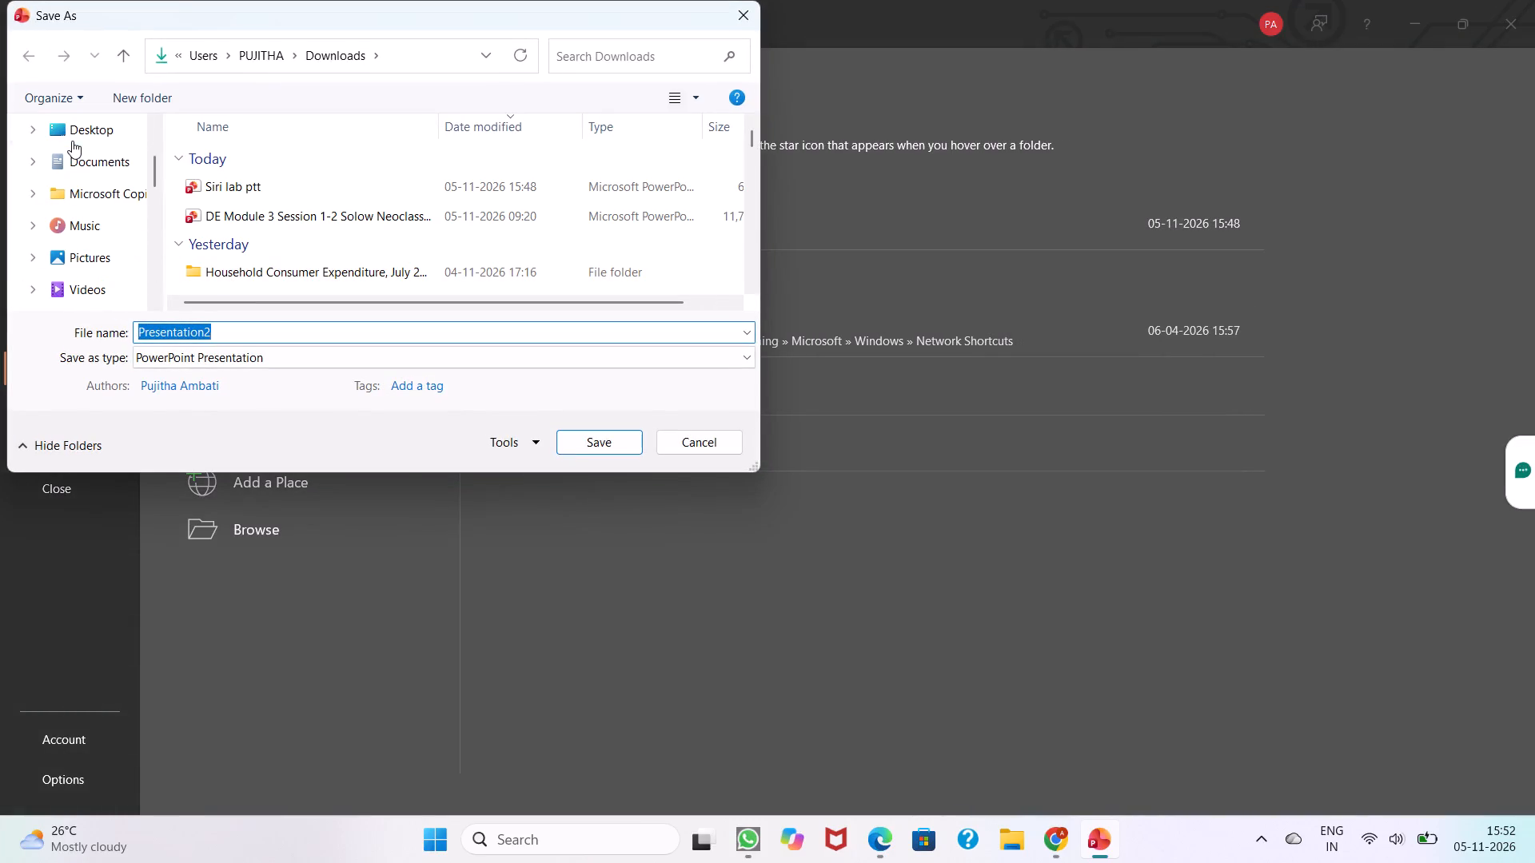
{"action": "scroll", "coordinate": [83, 201], "scroll_direction": "down", "scroll_amount": 1}
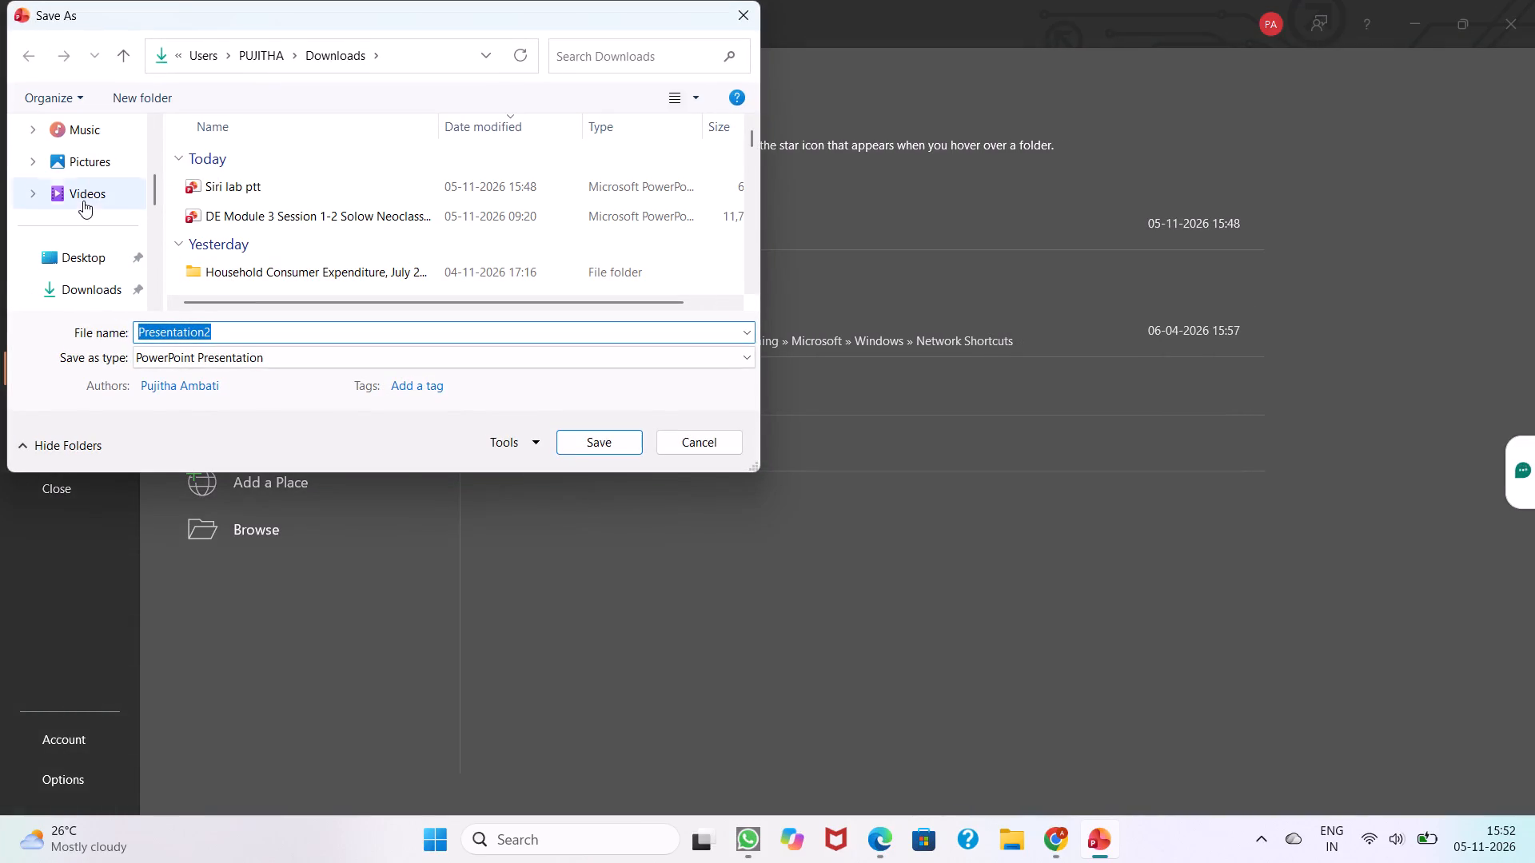
{"action": "scroll", "coordinate": [83, 201], "scroll_direction": "down", "scroll_amount": 1}
{"action": "right_click", "coordinate": [83, 201]}
{"action": "left_click", "coordinate": [76, 282]}
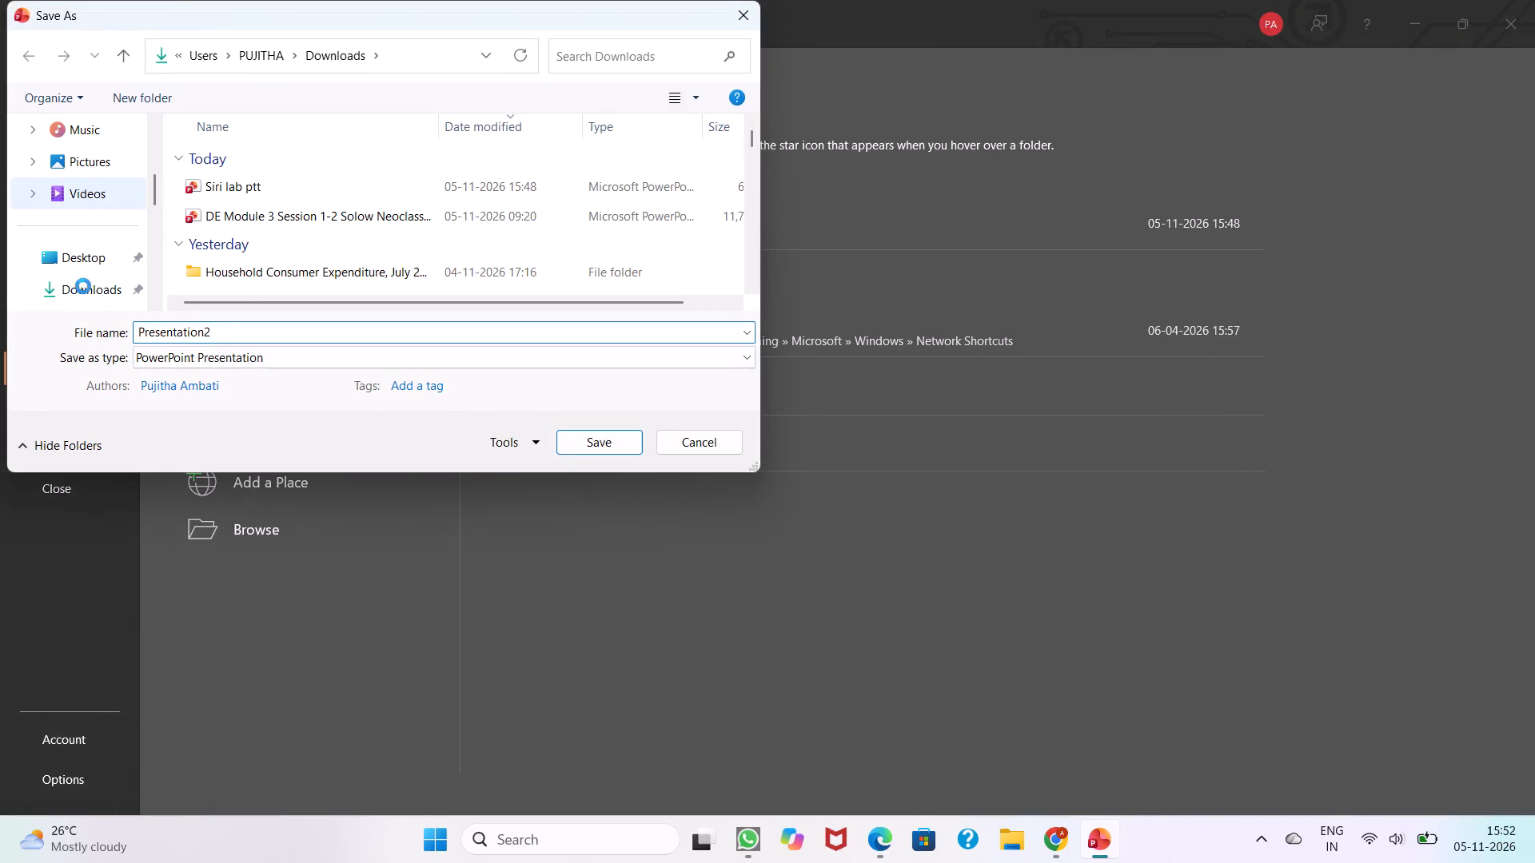
{"action": "left_click", "coordinate": [83, 286]}
{"action": "left_click", "coordinate": [86, 231]}
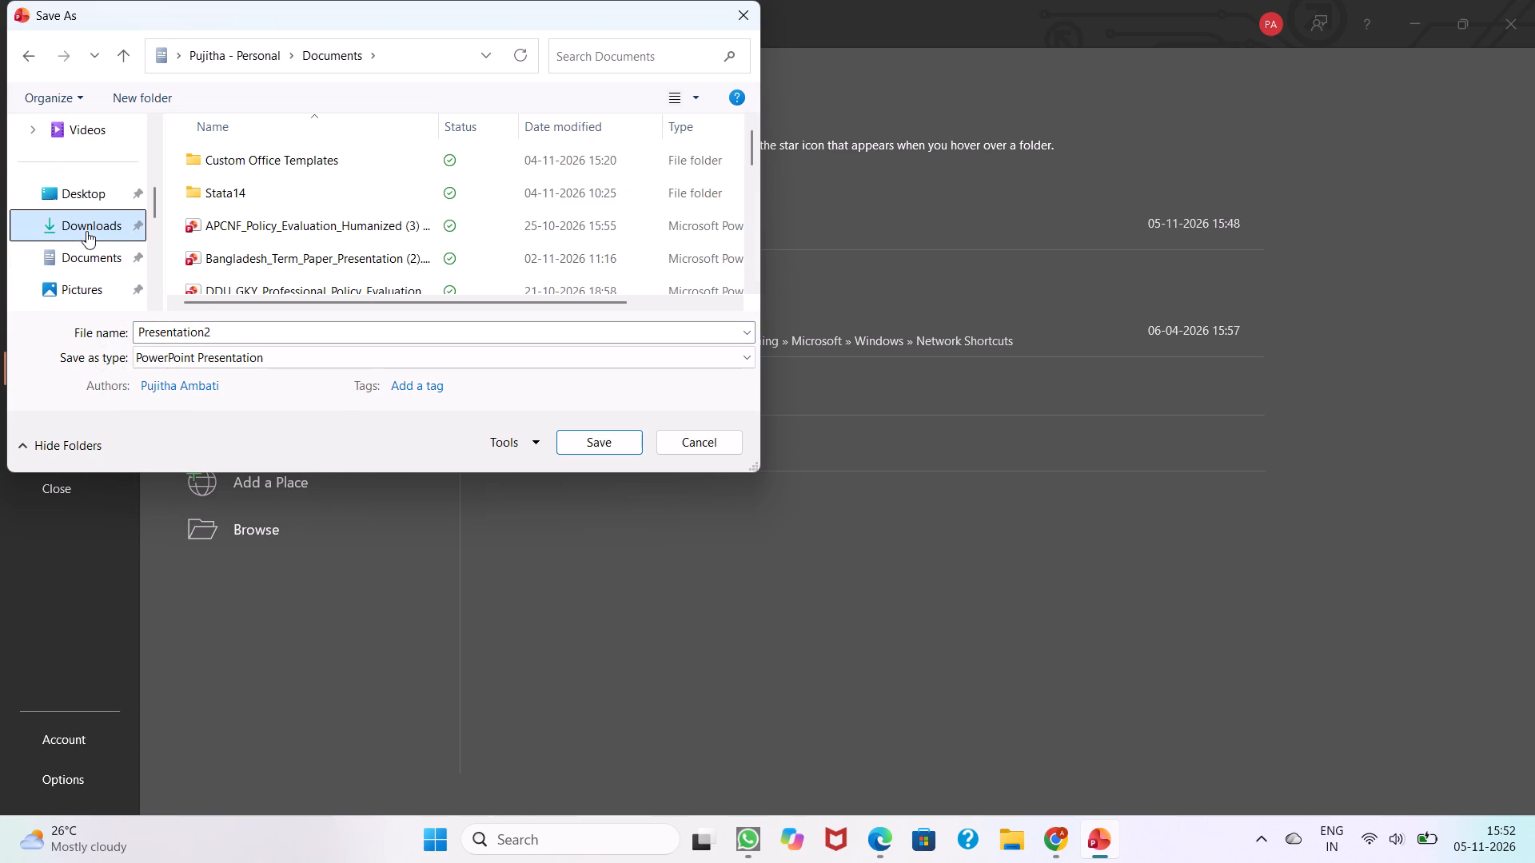
{"action": "left_click", "coordinate": [271, 331]}
{"action": "key", "text": "BackSpace"}
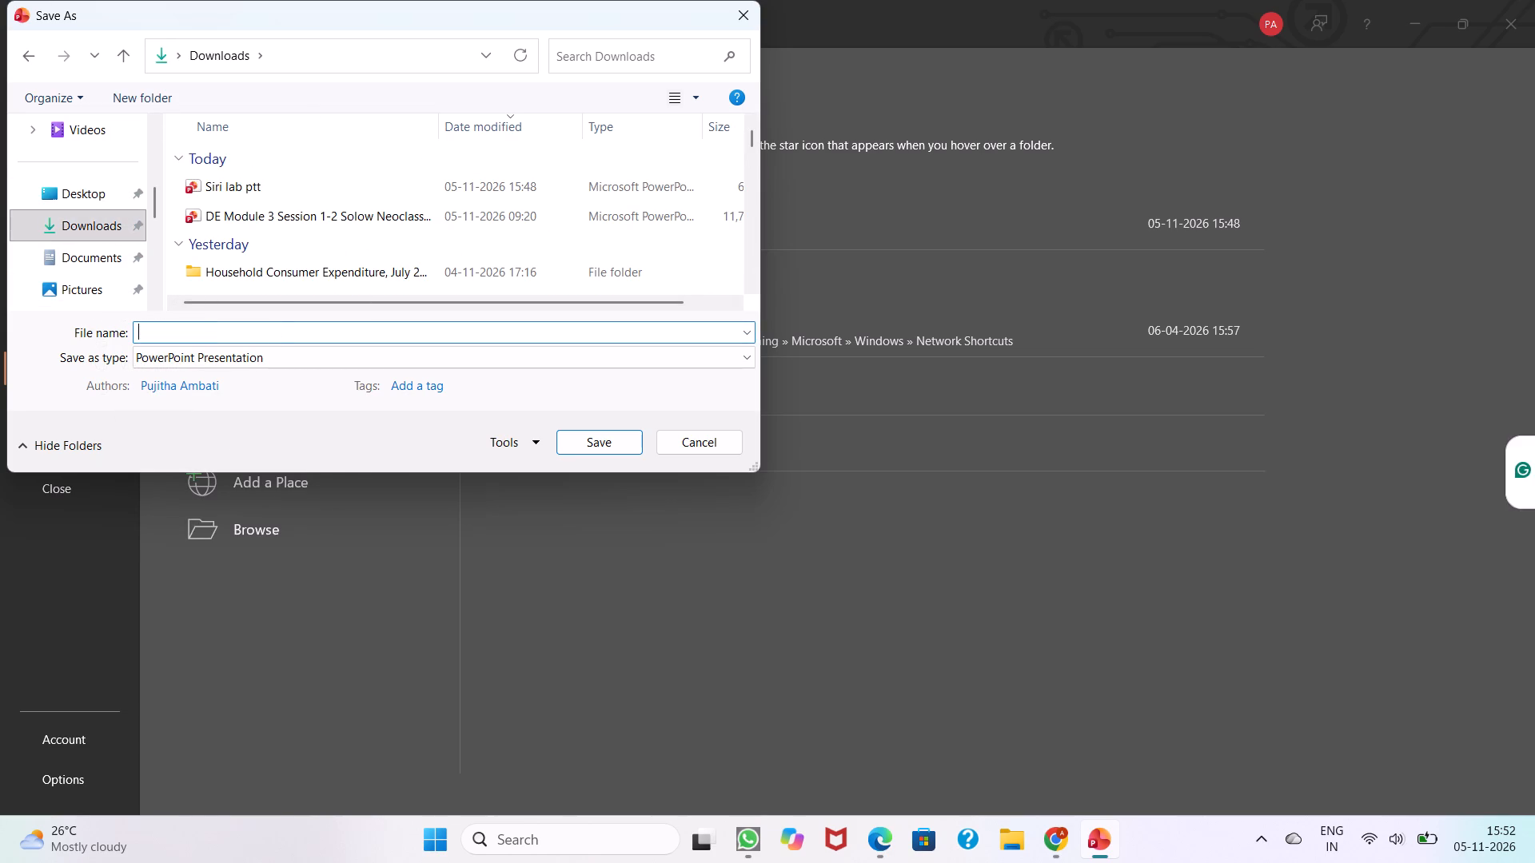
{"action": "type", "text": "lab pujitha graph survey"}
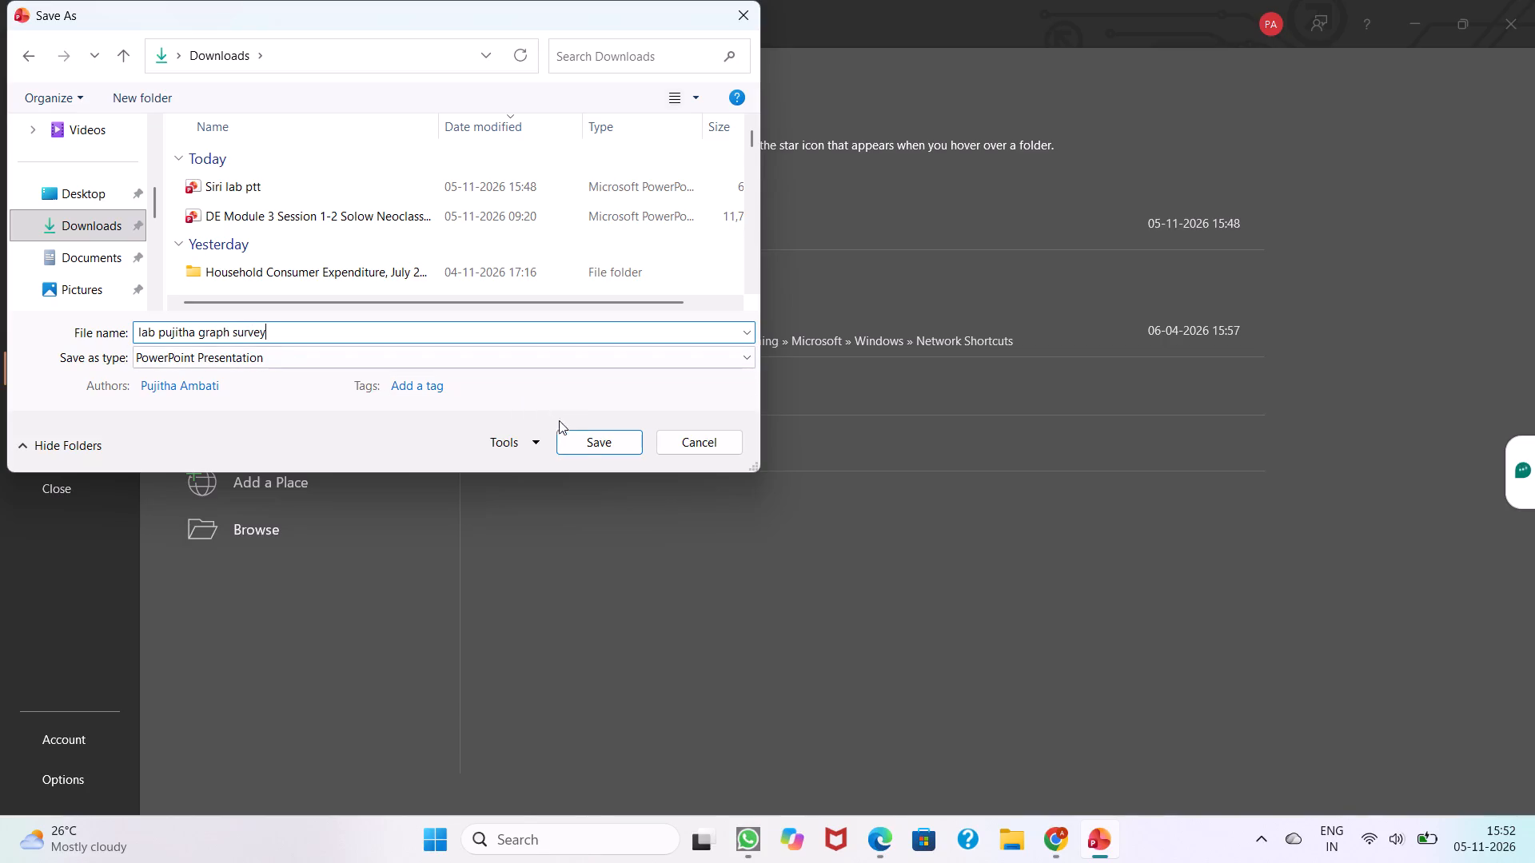
{"action": "left_click", "coordinate": [584, 441]}
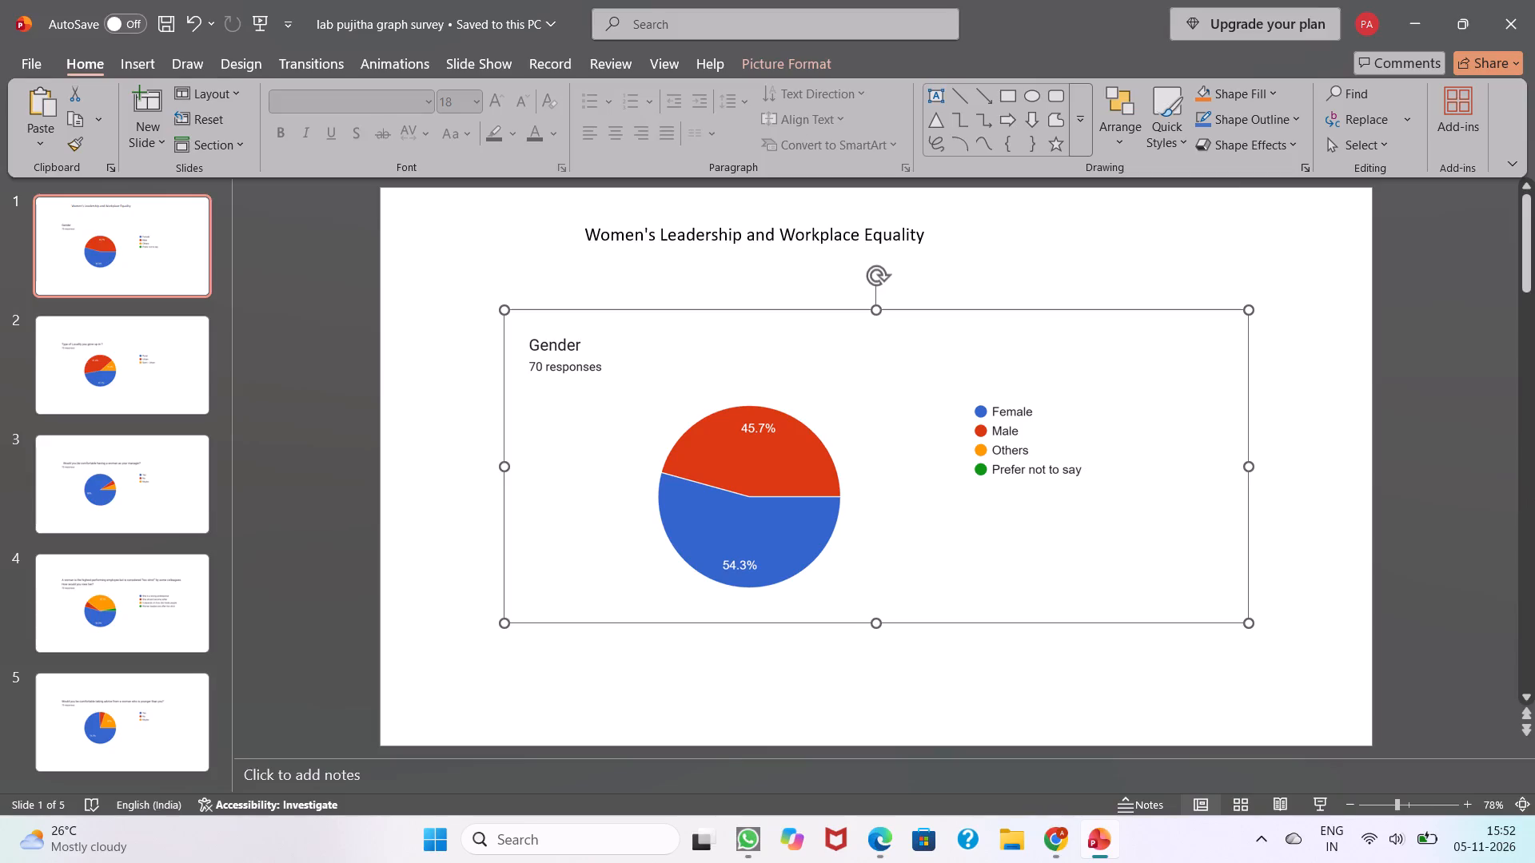
Open the recent "Siri lab ptt" presentation from Downloads at full window size and close the "lab pujitha graph survey" presentation.
{"action": "left_click", "coordinate": [1484, 0]}
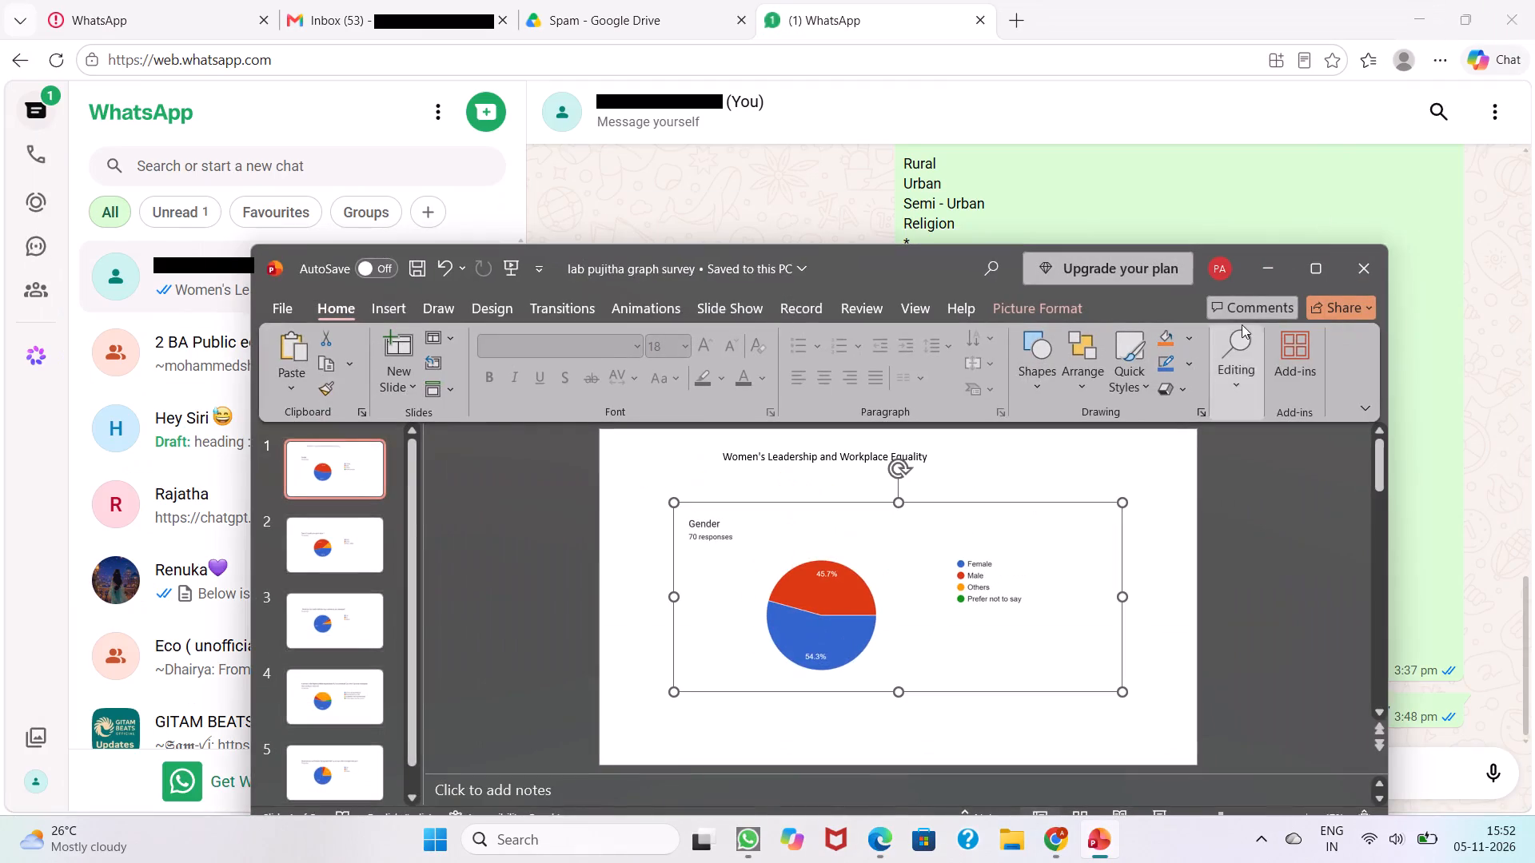
{"action": "left_click", "coordinate": [289, 304]}
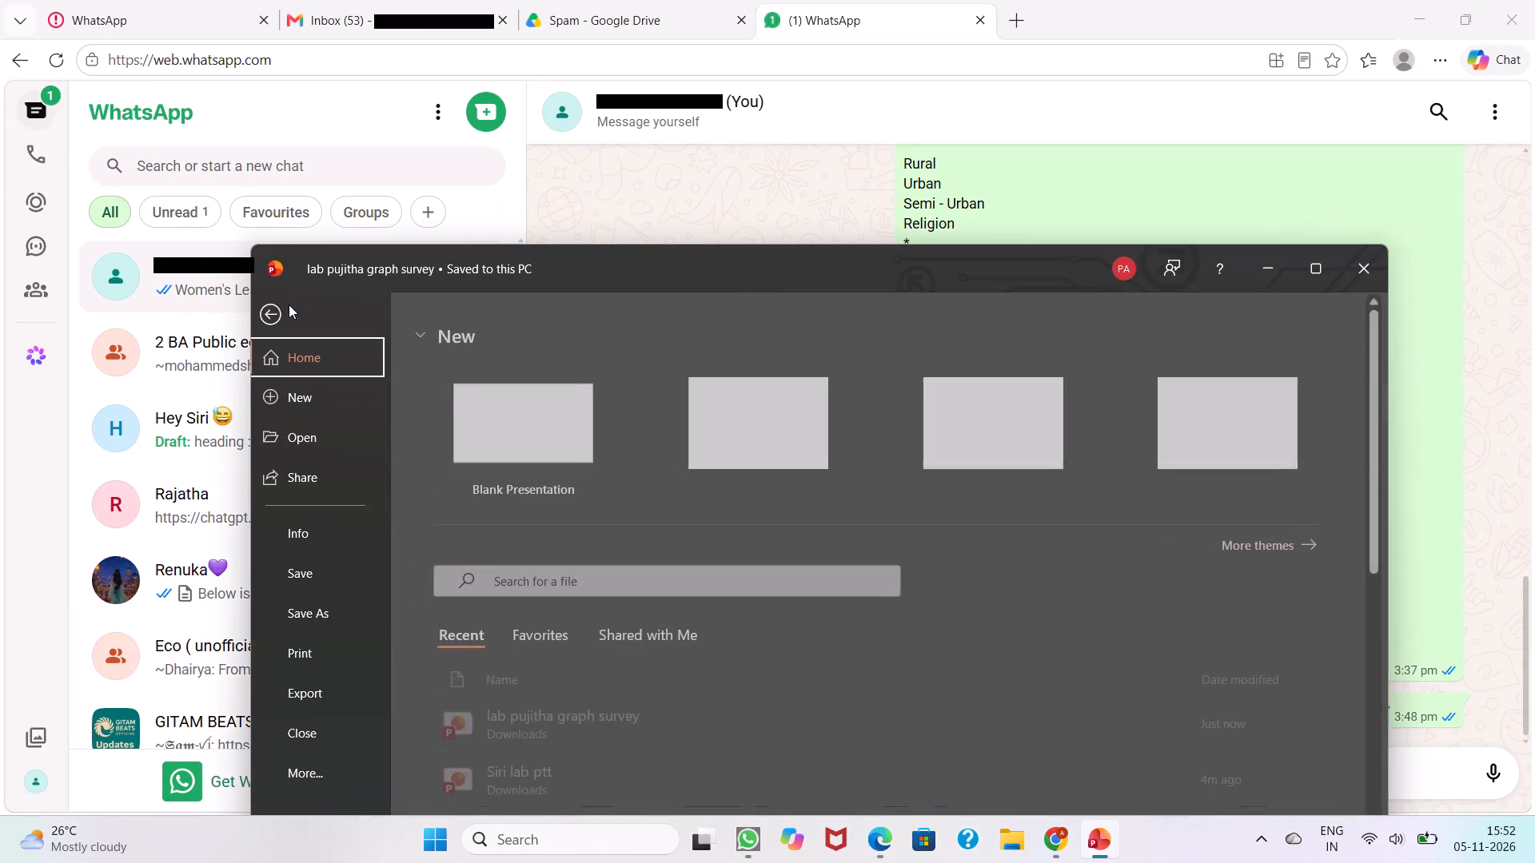
{"action": "left_click", "coordinate": [534, 762]}
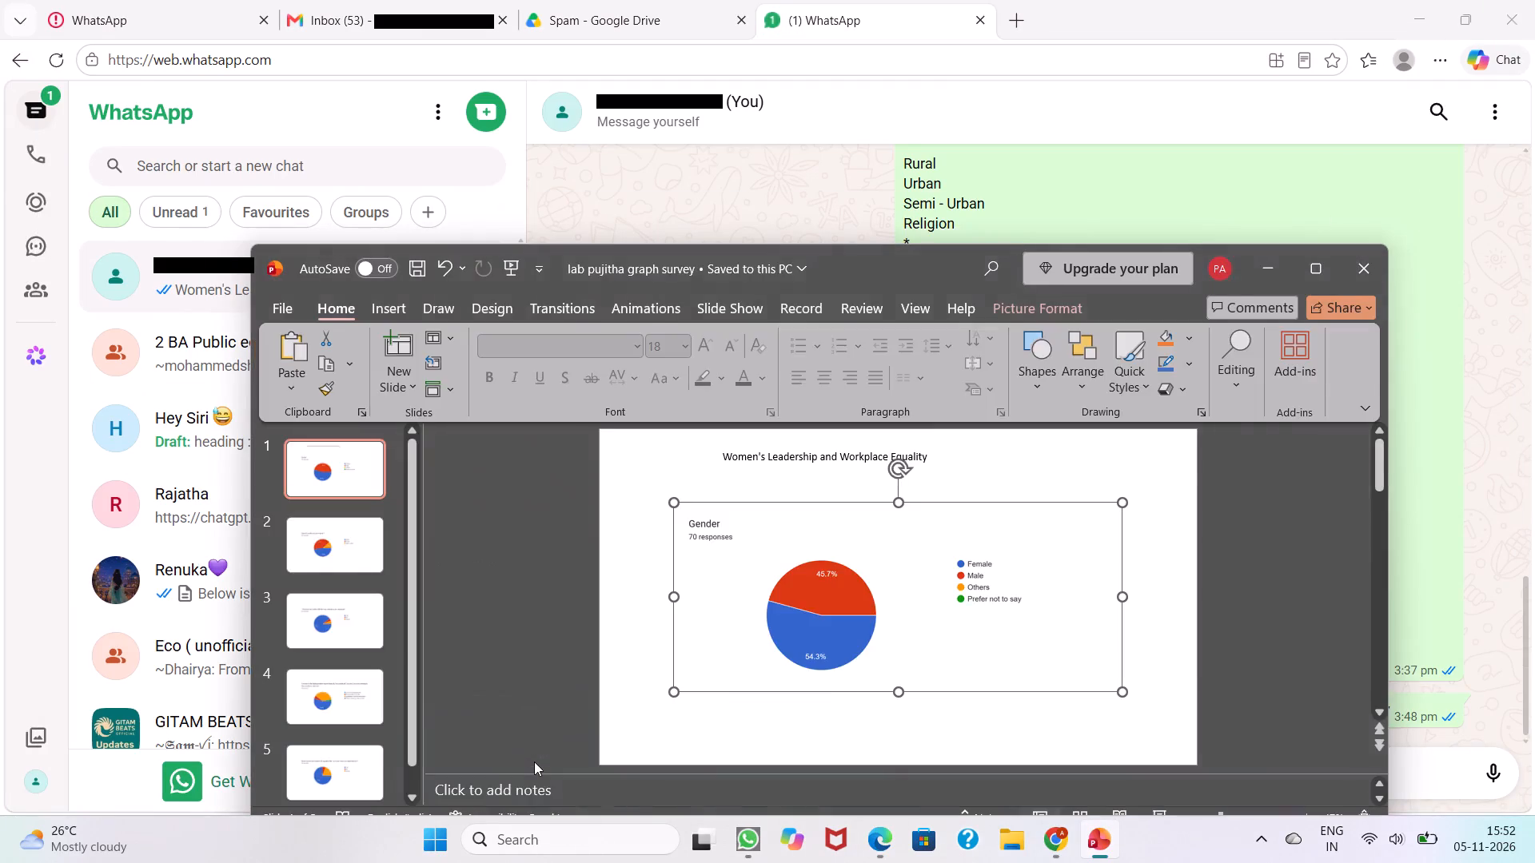
{"action": "left_click", "coordinate": [1358, 257]}
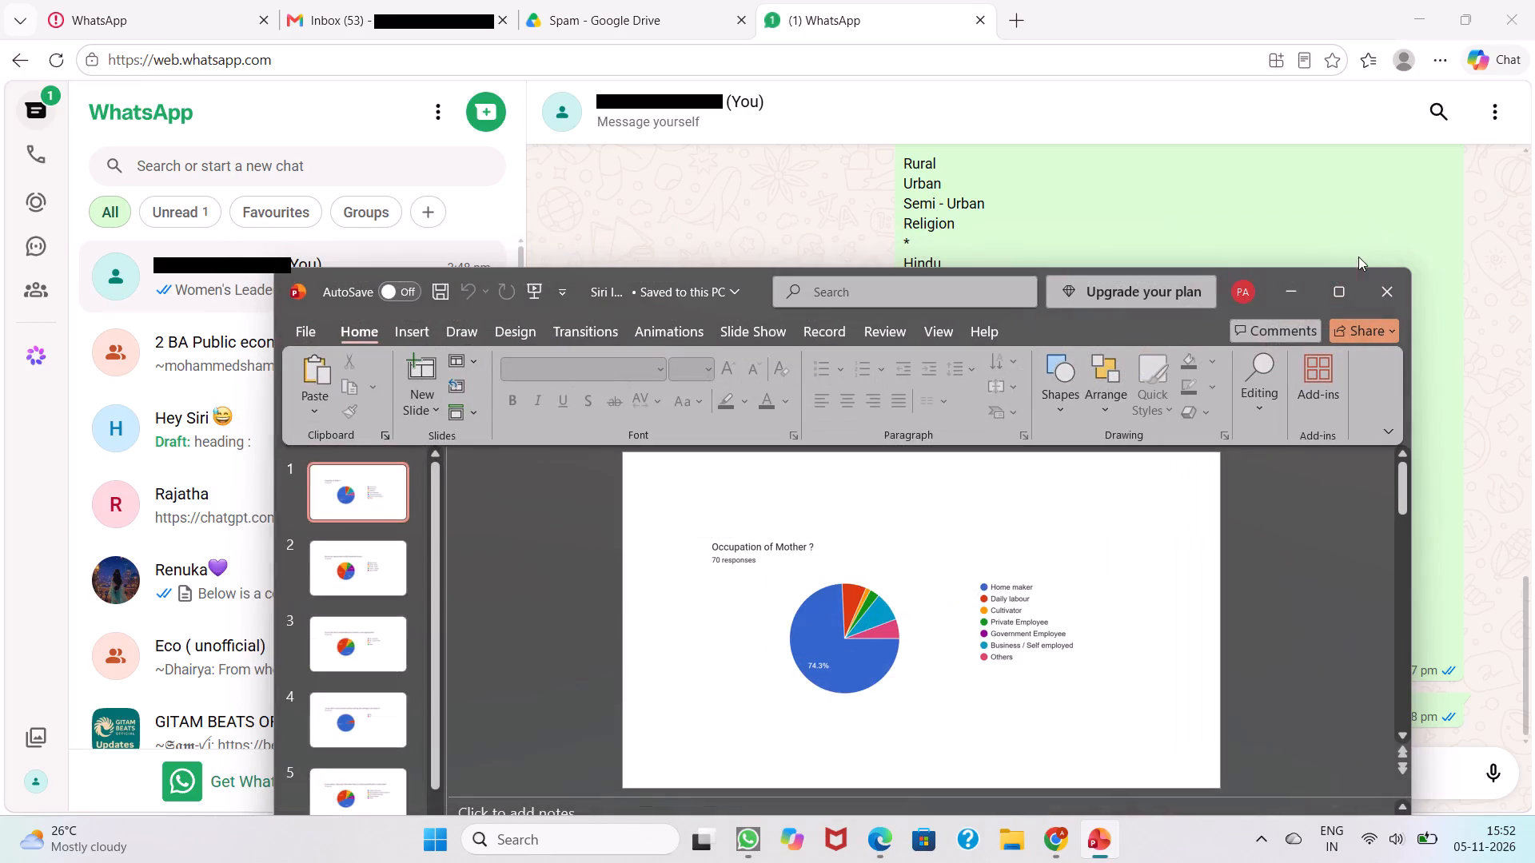
{"action": "left_click", "coordinate": [1355, 291]}
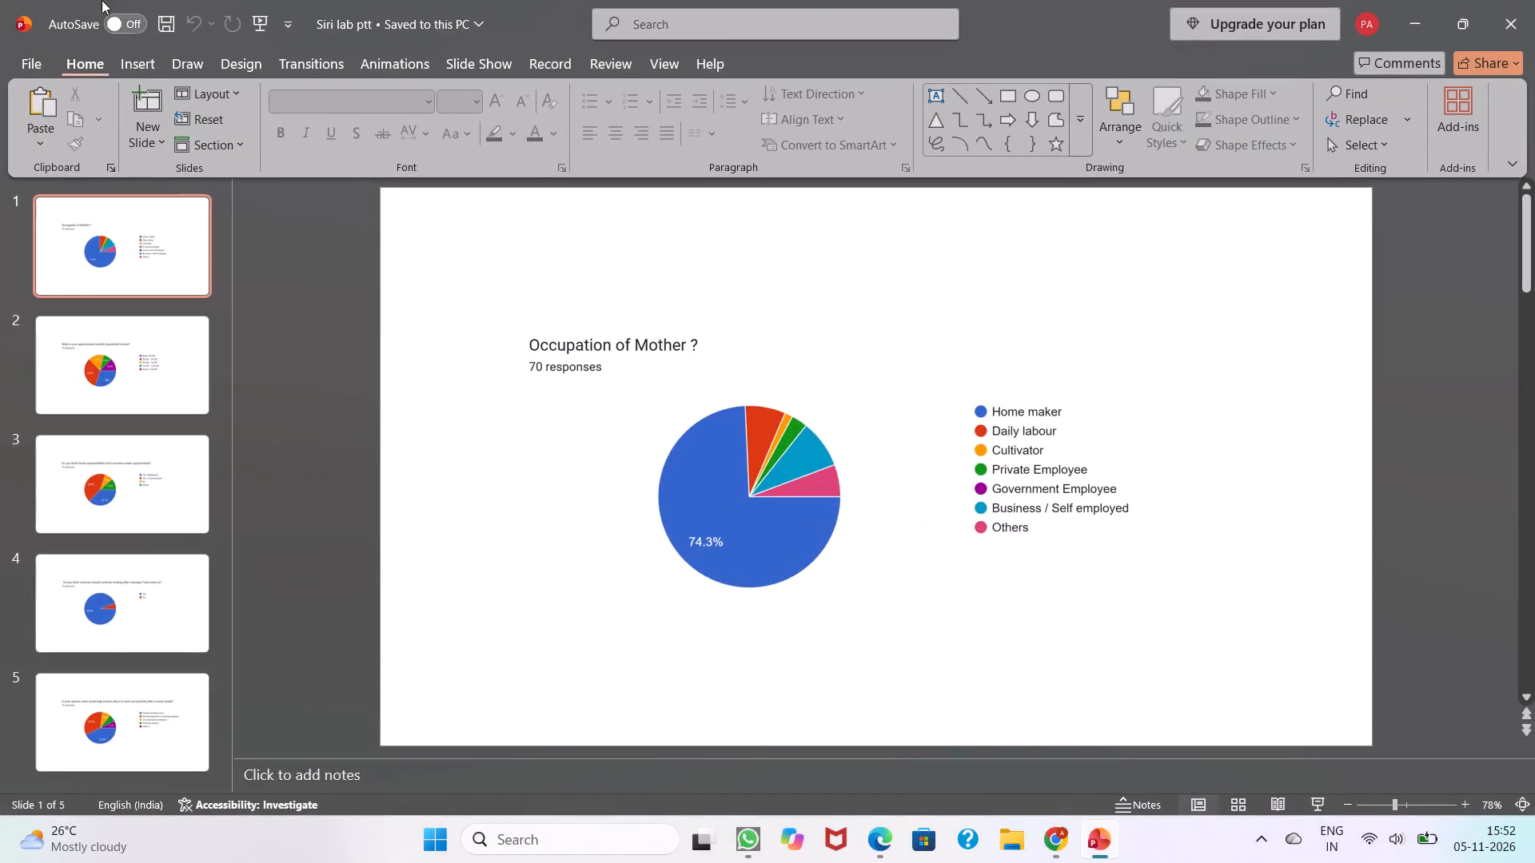
Try to turn on AutoSave for the "Siri lab ptt" presentation.
{"action": "left_click", "coordinate": [119, 19]}
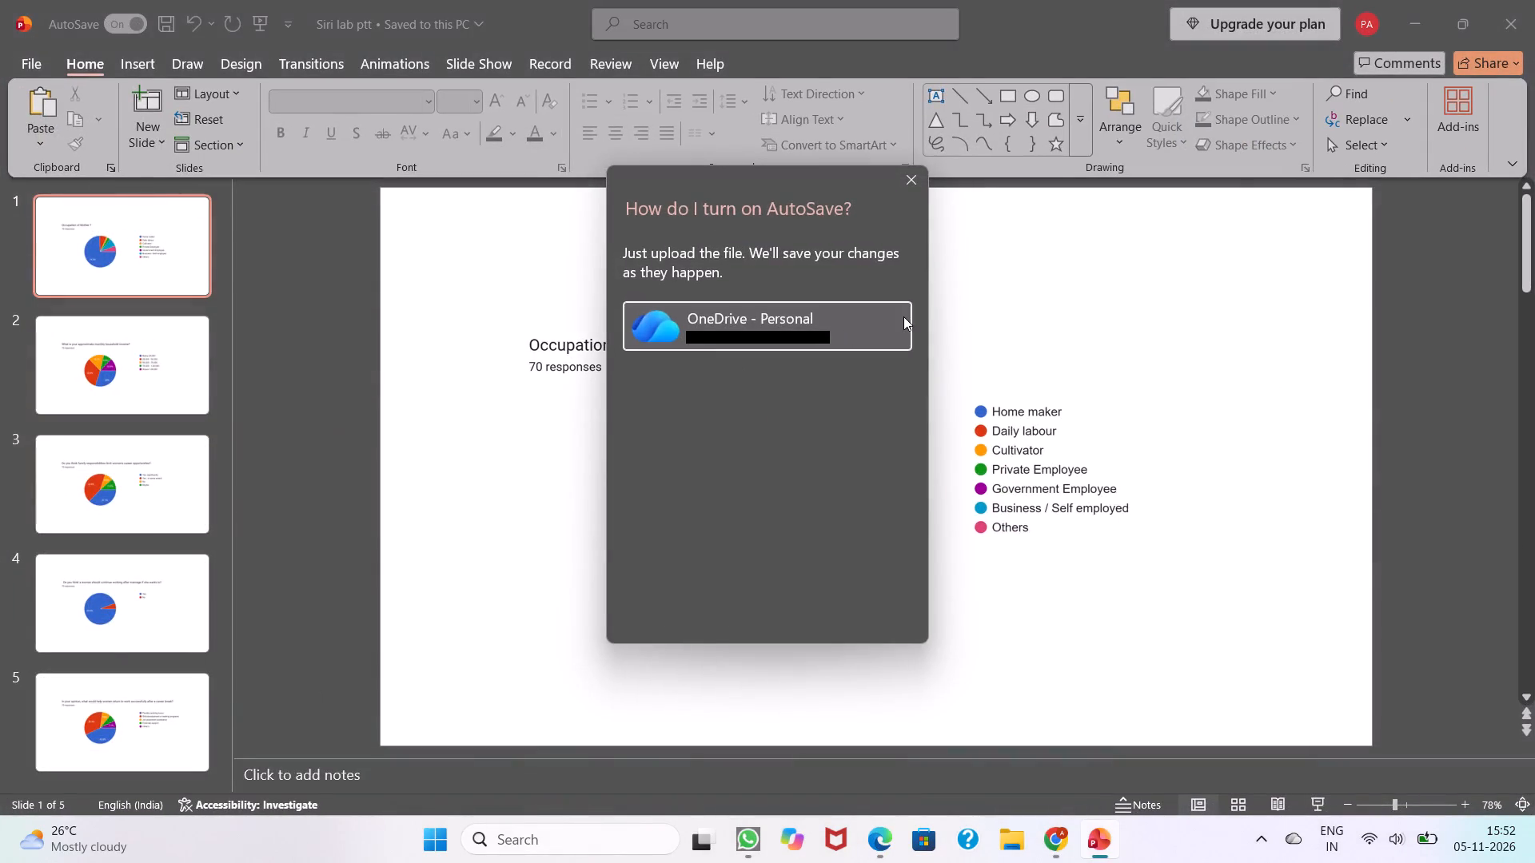
Turn on AutoSave for the "Siri lab ptt" presentation by uploading it to the personal OneDrive.
{"action": "left_click", "coordinate": [909, 169]}
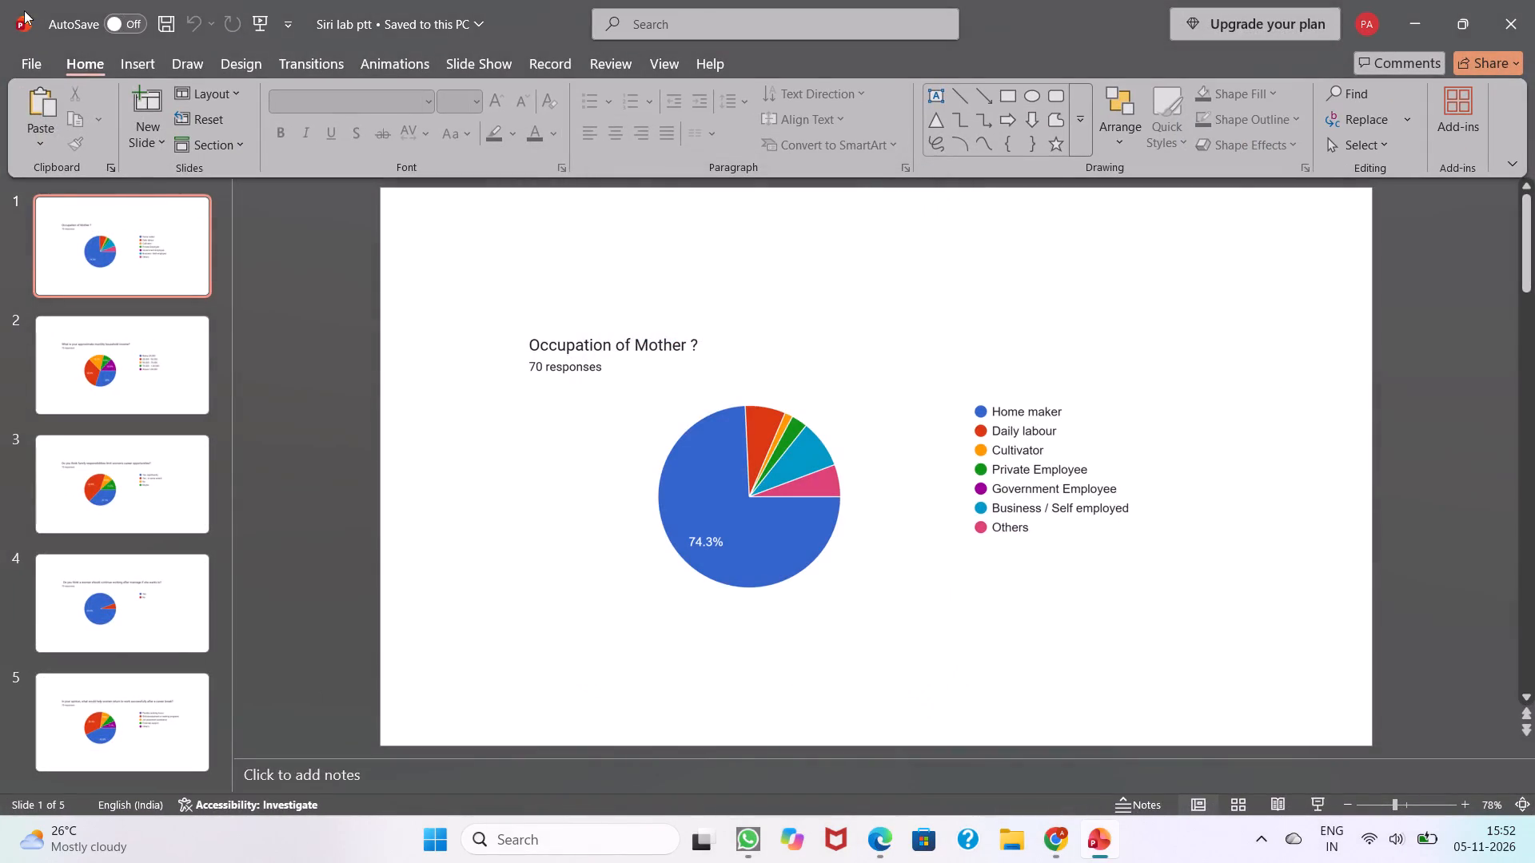
{"action": "left_click", "coordinate": [108, 20]}
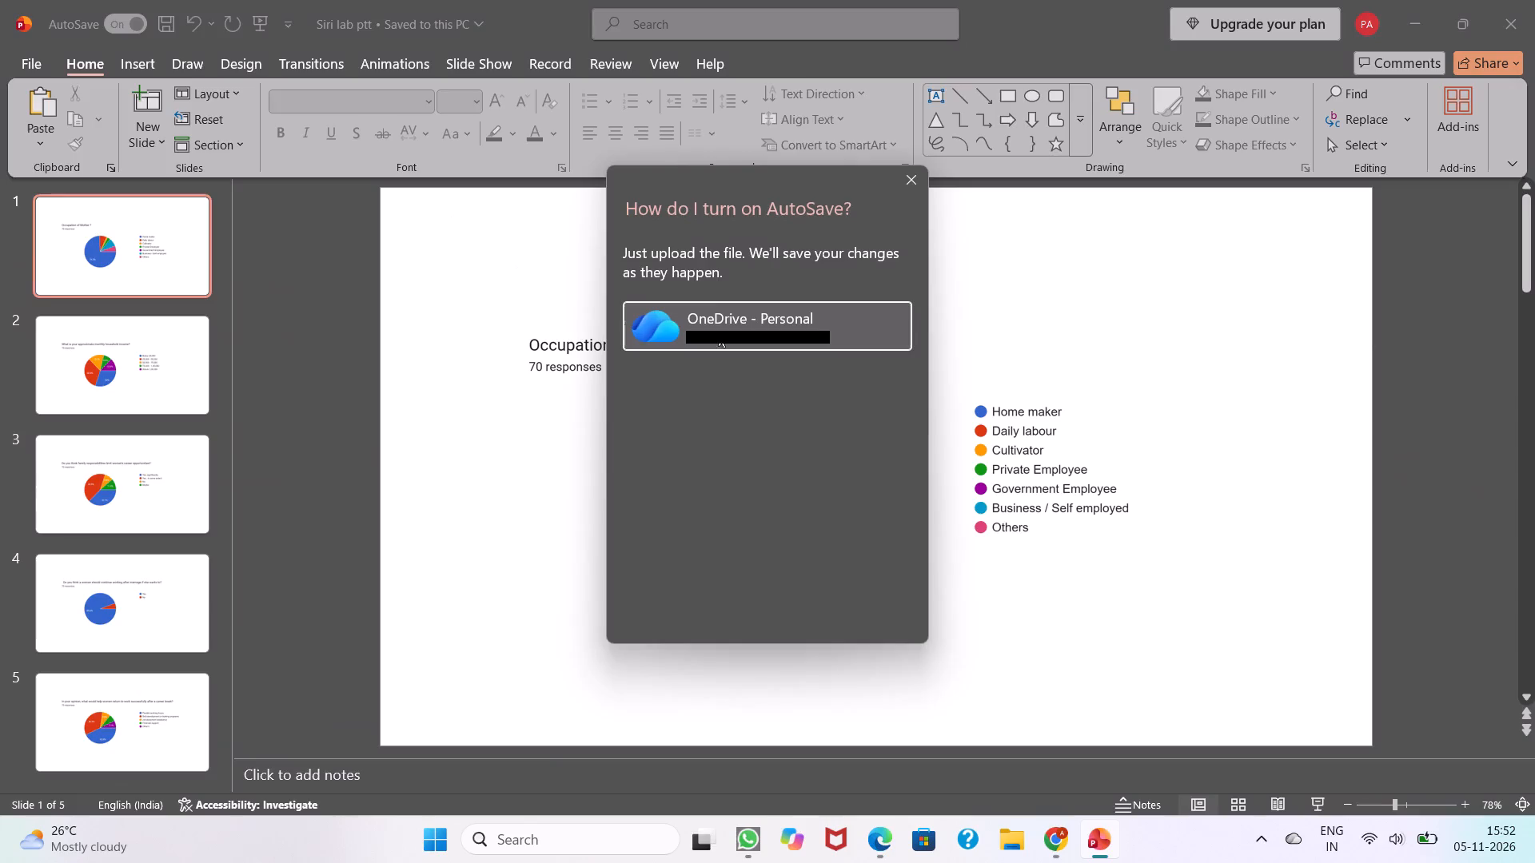
{"action": "left_click", "coordinate": [793, 326]}
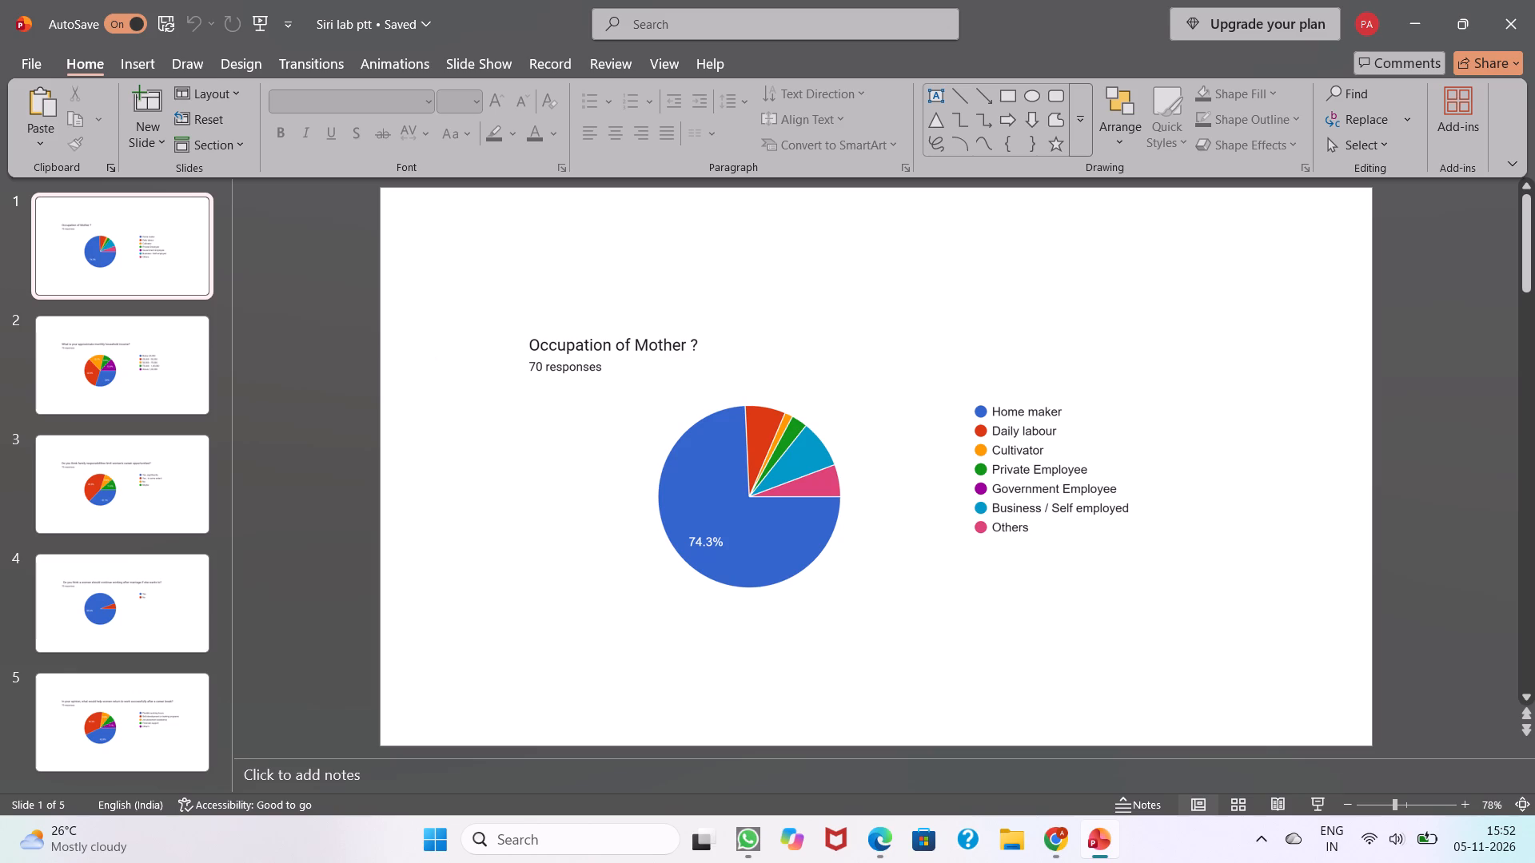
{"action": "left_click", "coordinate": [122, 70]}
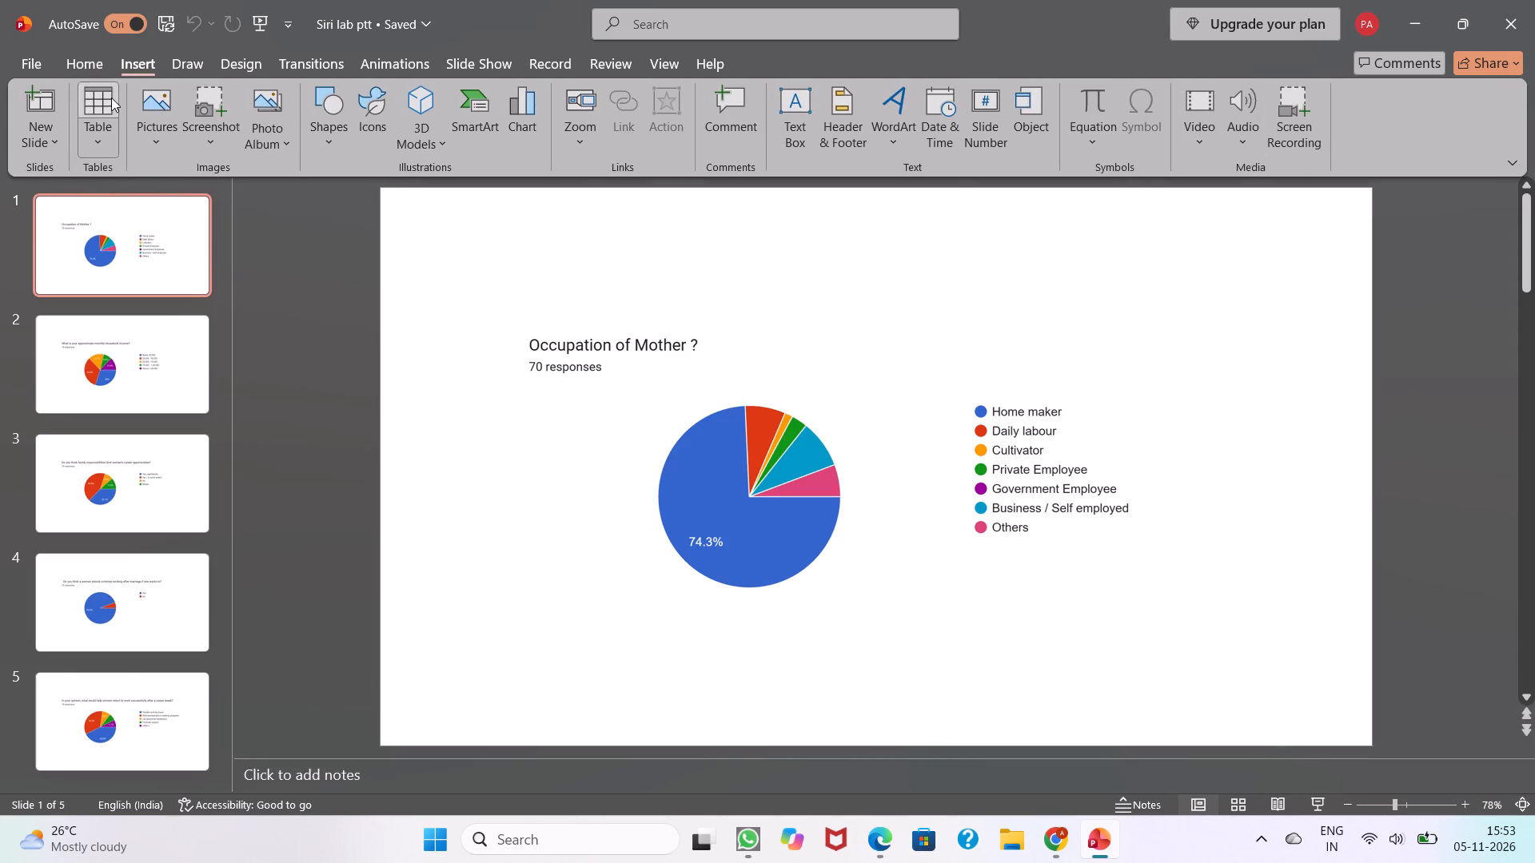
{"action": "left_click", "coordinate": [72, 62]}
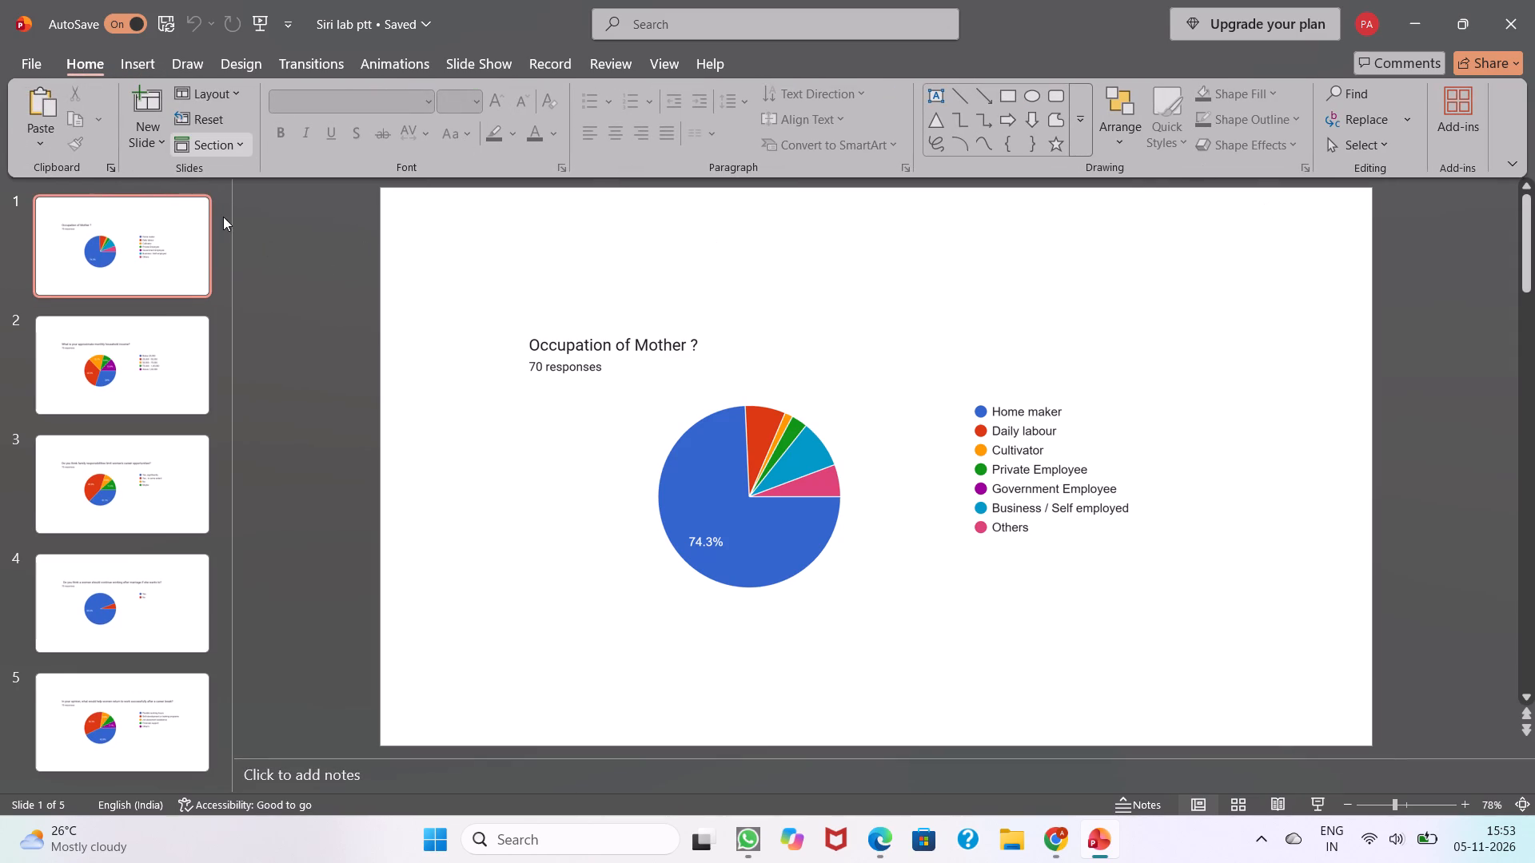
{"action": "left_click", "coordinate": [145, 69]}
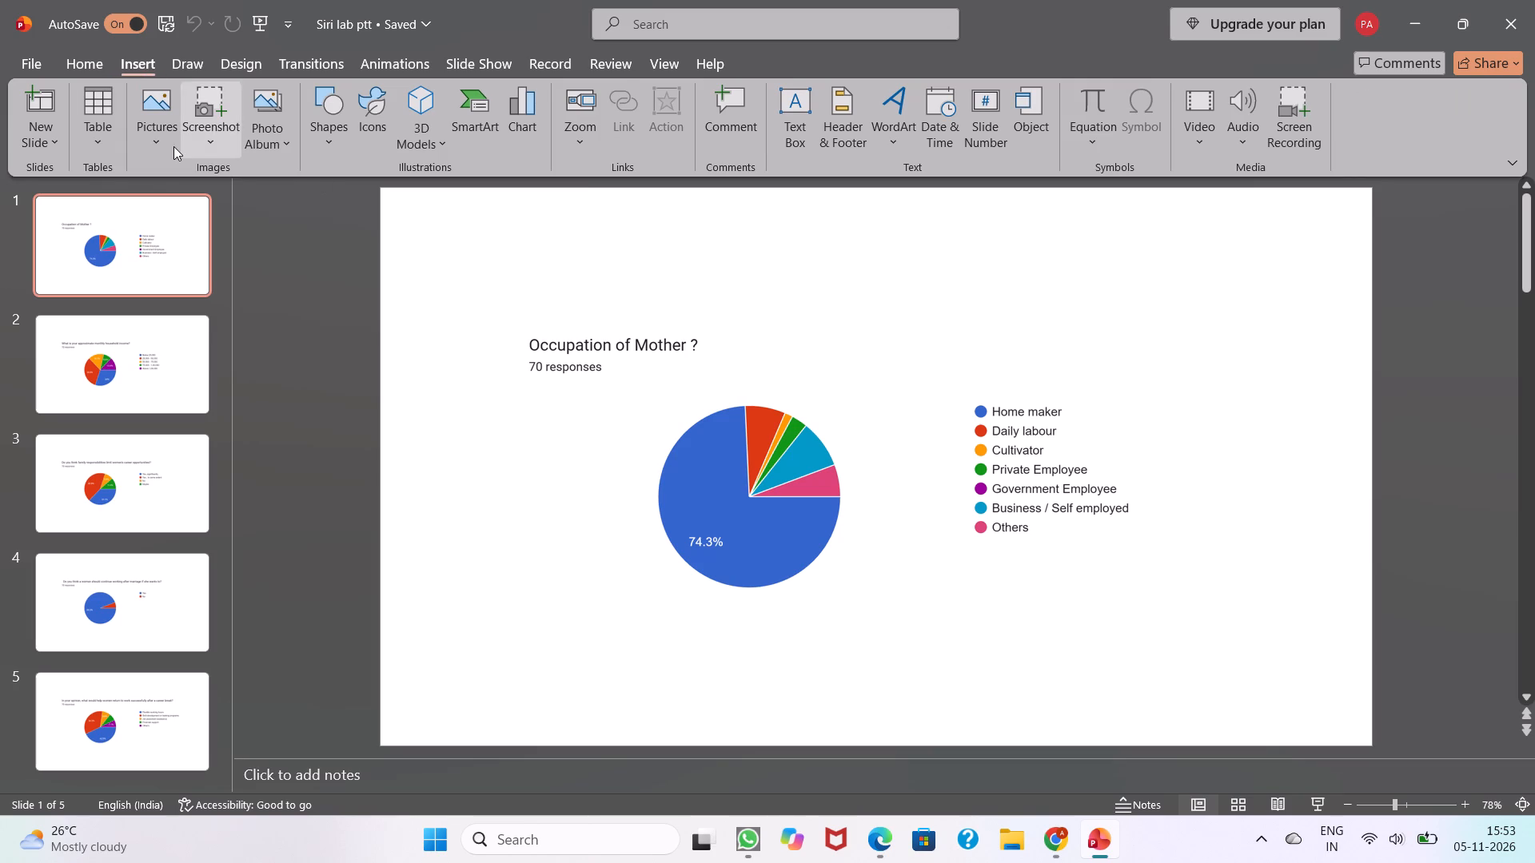
Insert a wide horizontal text box on slide 1 above the "Occupation of Mother ?" heading and place the cursor in it.
{"action": "left_click", "coordinate": [798, 141]}
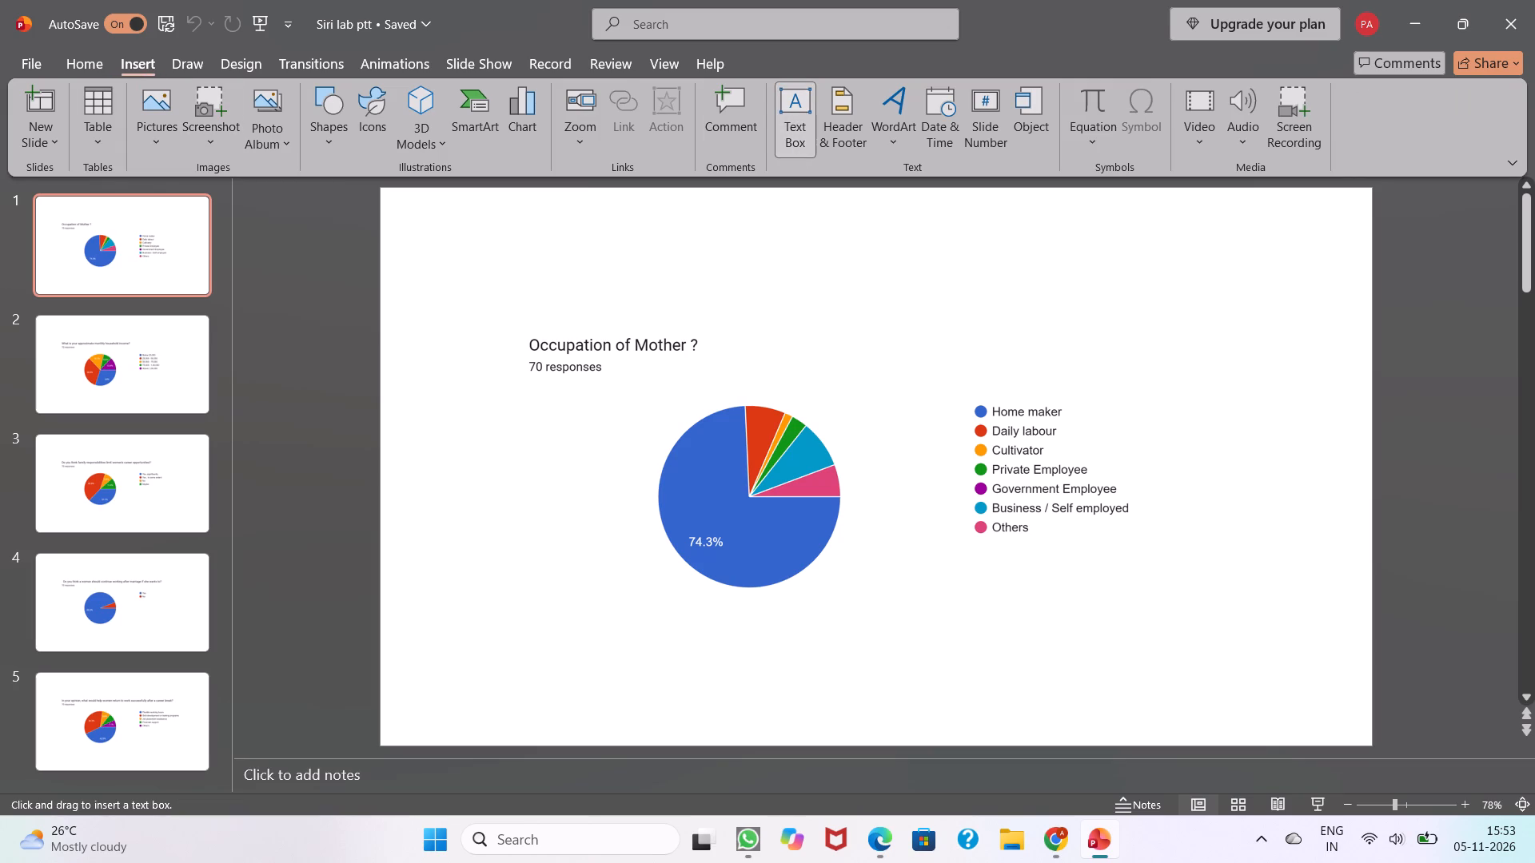
{"action": "left_click_drag", "start_coordinate": [526, 237], "coordinate": [1016, 295]}
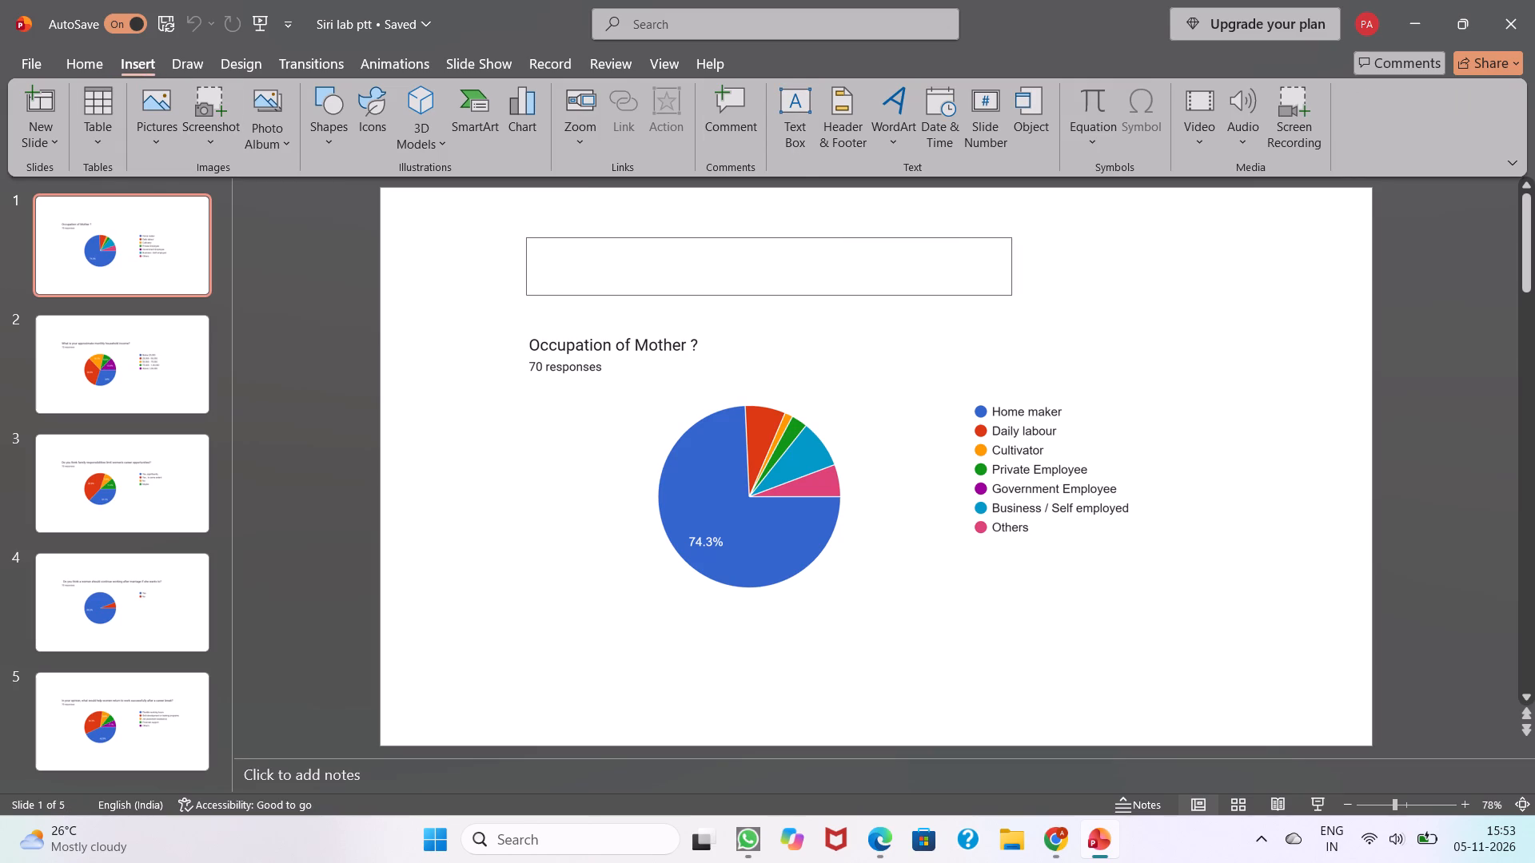
{"action": "left_click_drag", "start_coordinate": [1016, 295], "coordinate": [1164, 287]}
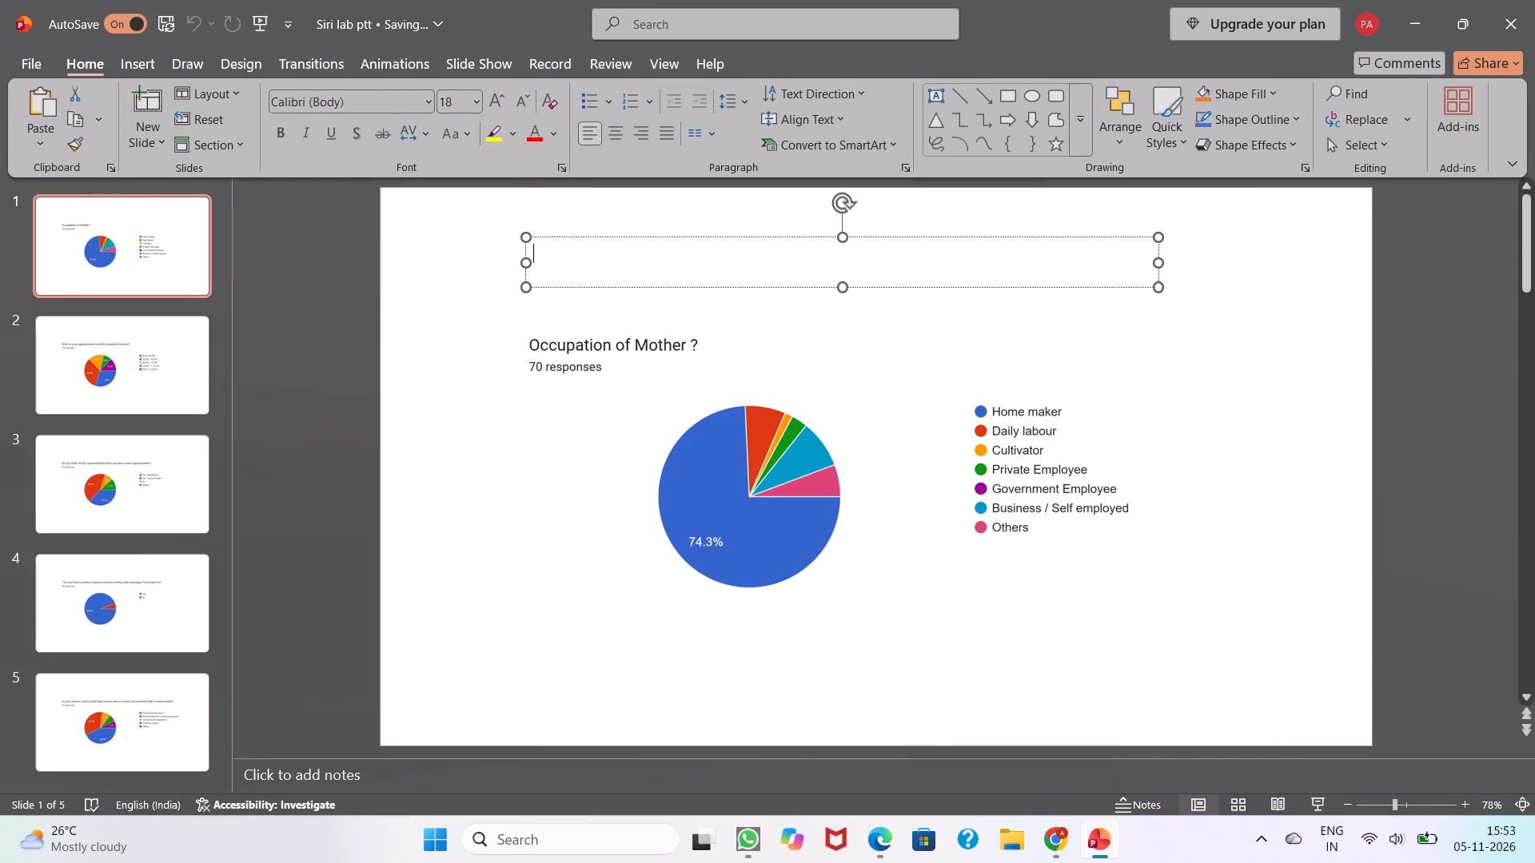
{"action": "left_click", "coordinate": [616, 269]}
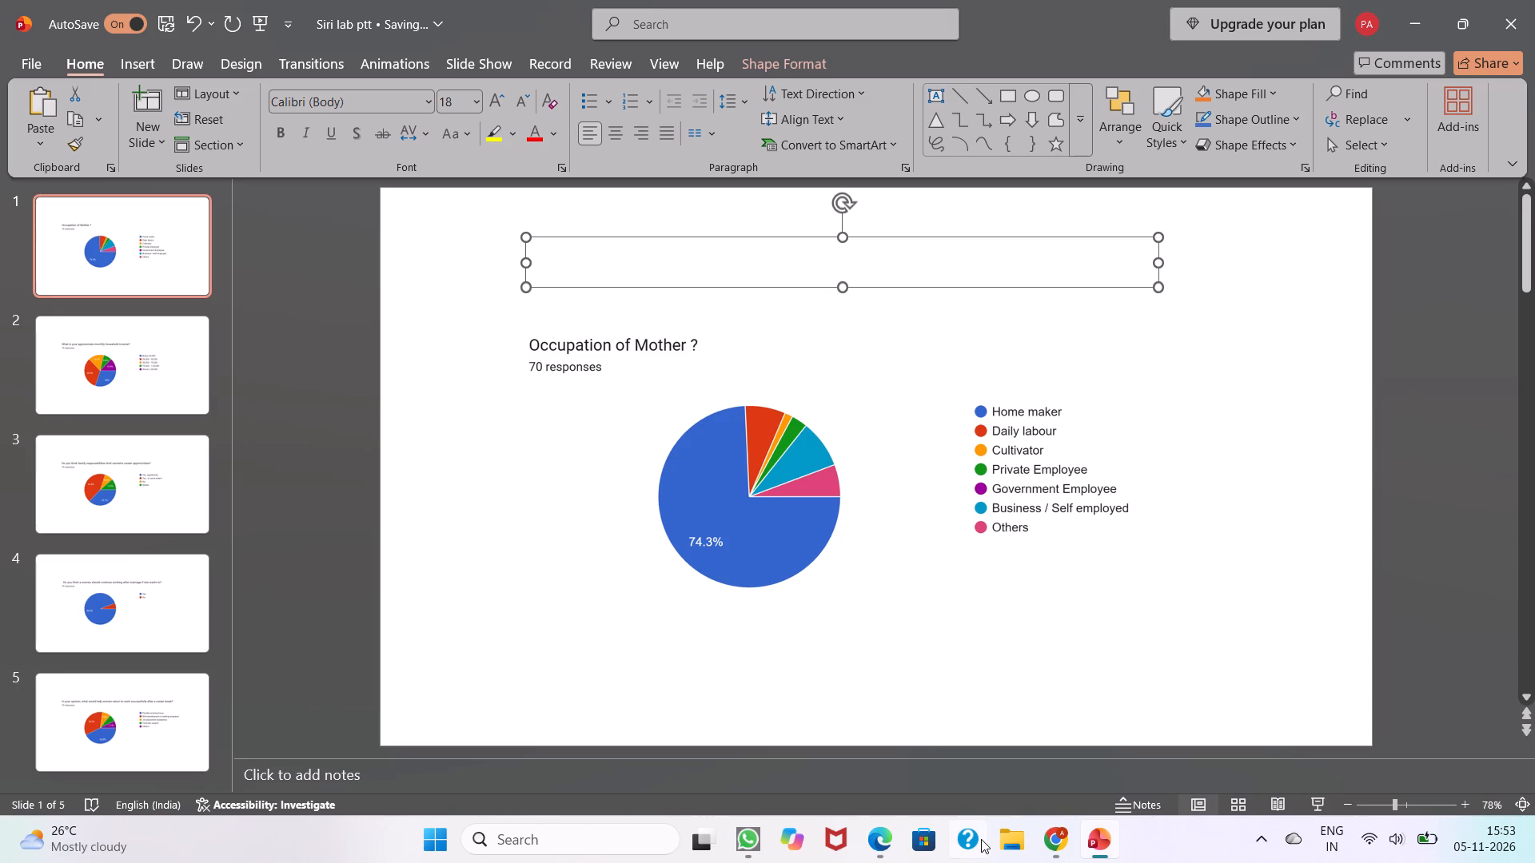
Bring up the open WhatsApp windows to switch from PowerPoint to WhatsApp.
{"action": "left_click", "coordinate": [736, 846]}
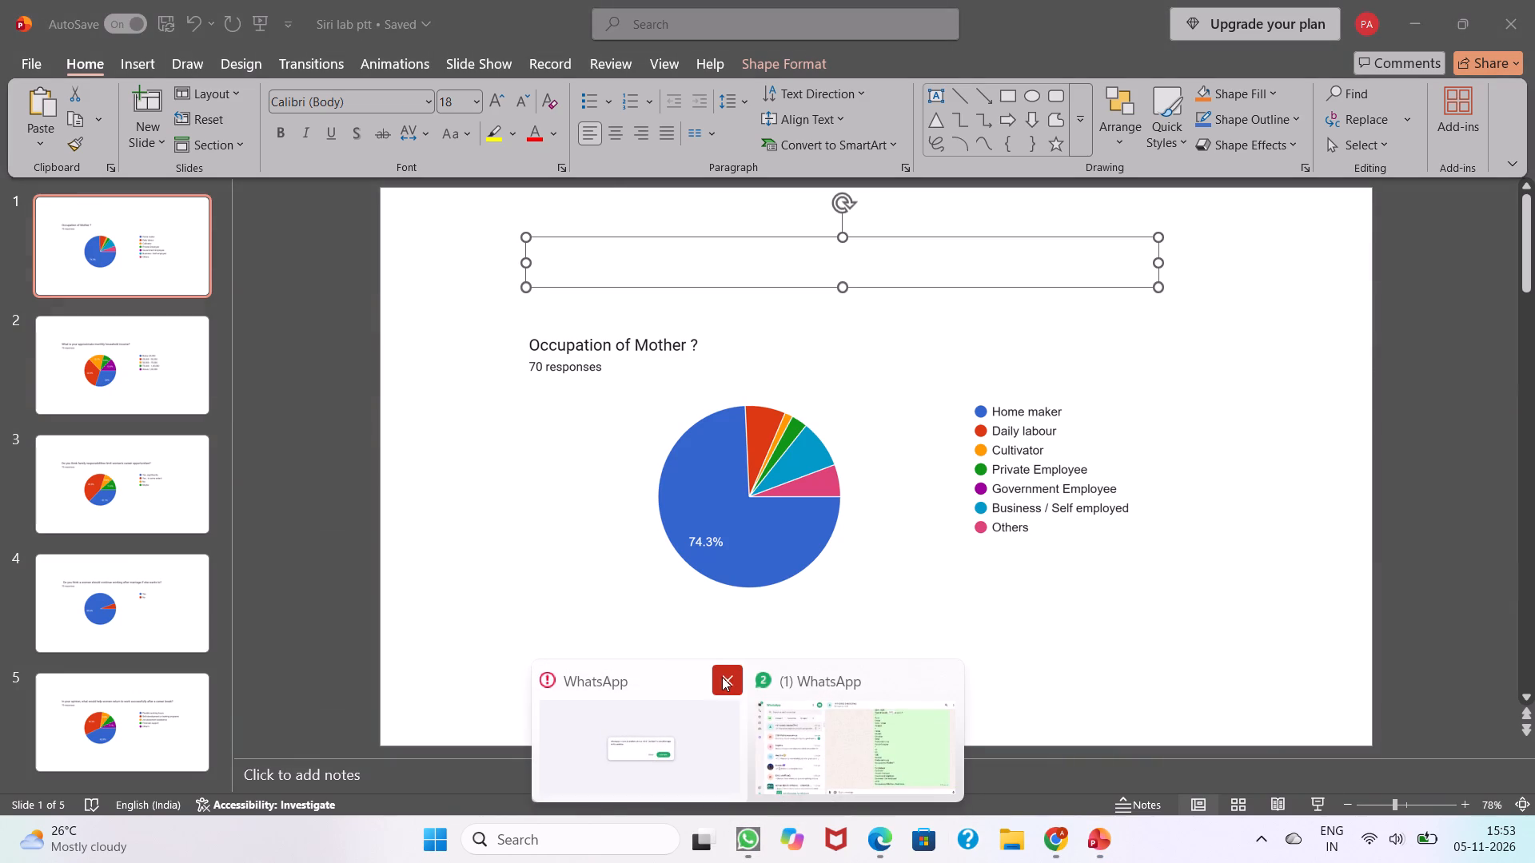
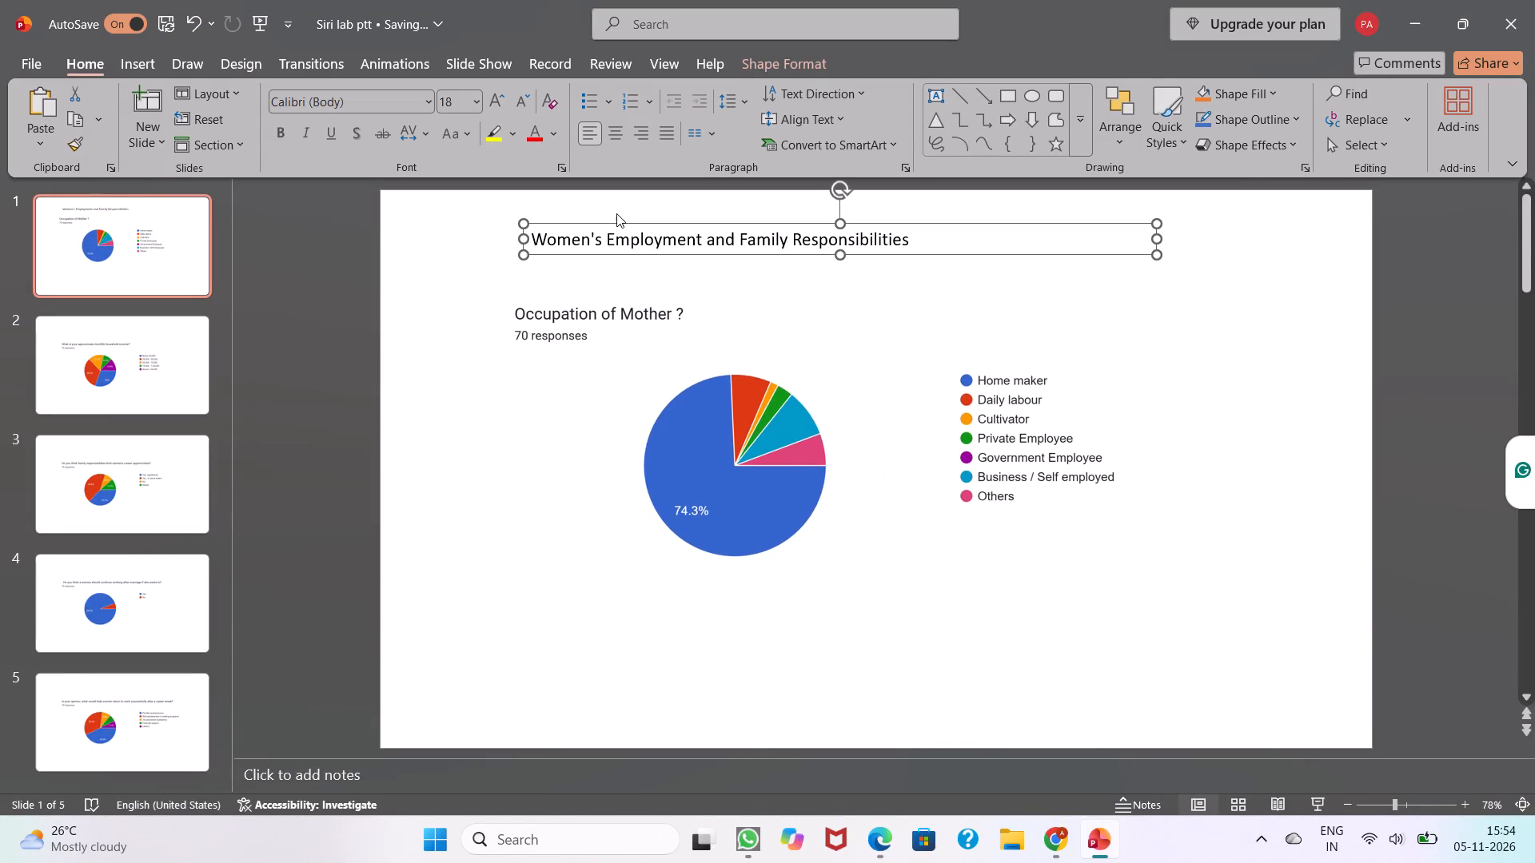
Move the "Occupation of Mother ?" chart picture on slide 1 slightly up and to the left beneath the slide's heading.
{"action": "left_click_drag", "start_coordinate": [586, 416], "coordinate": [563, 403]}
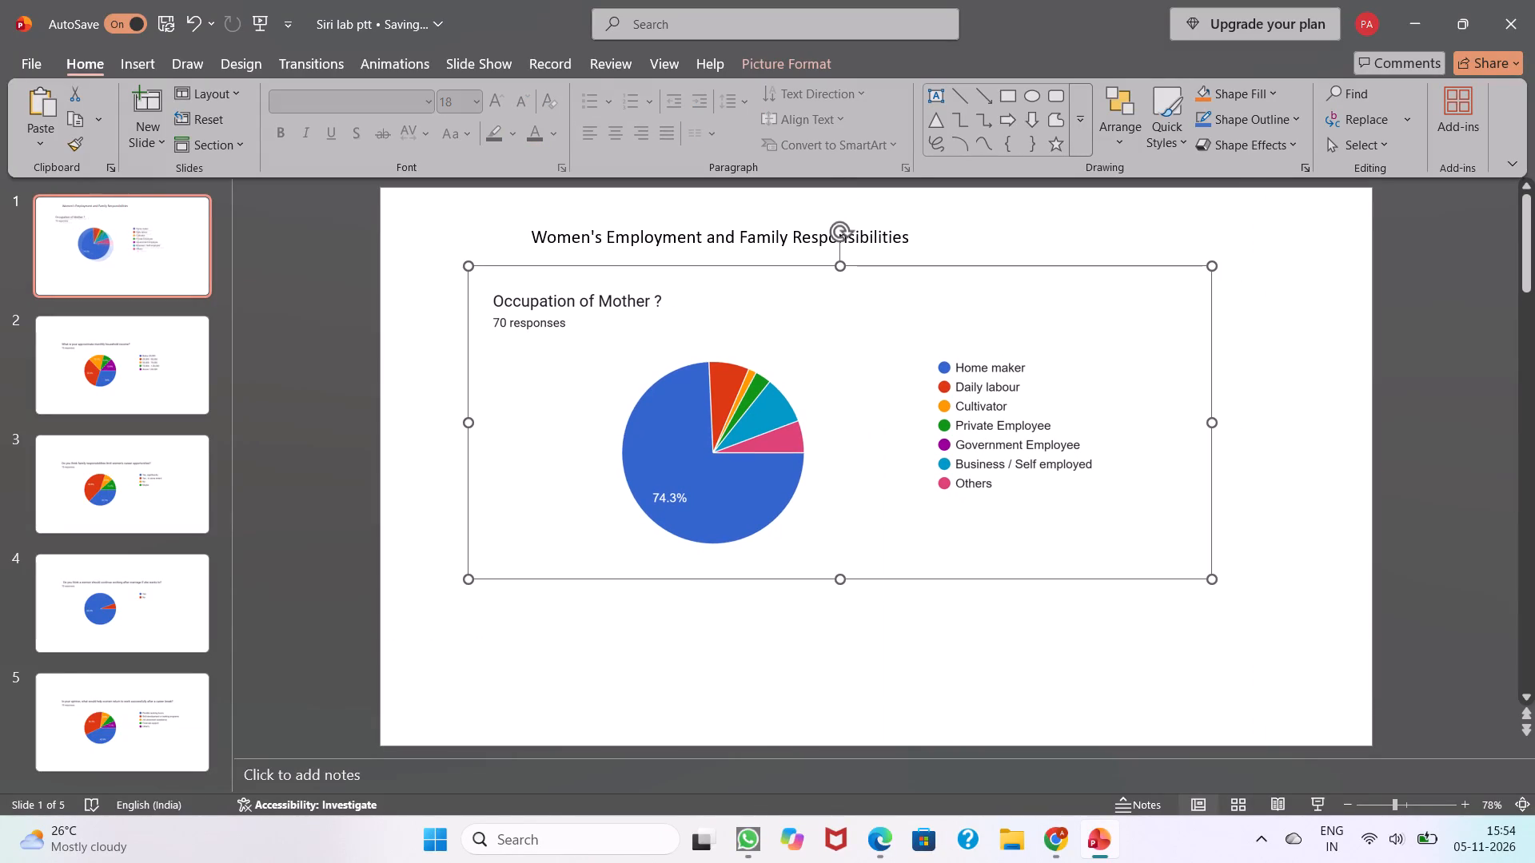
{"action": "left_click", "coordinate": [614, 618]}
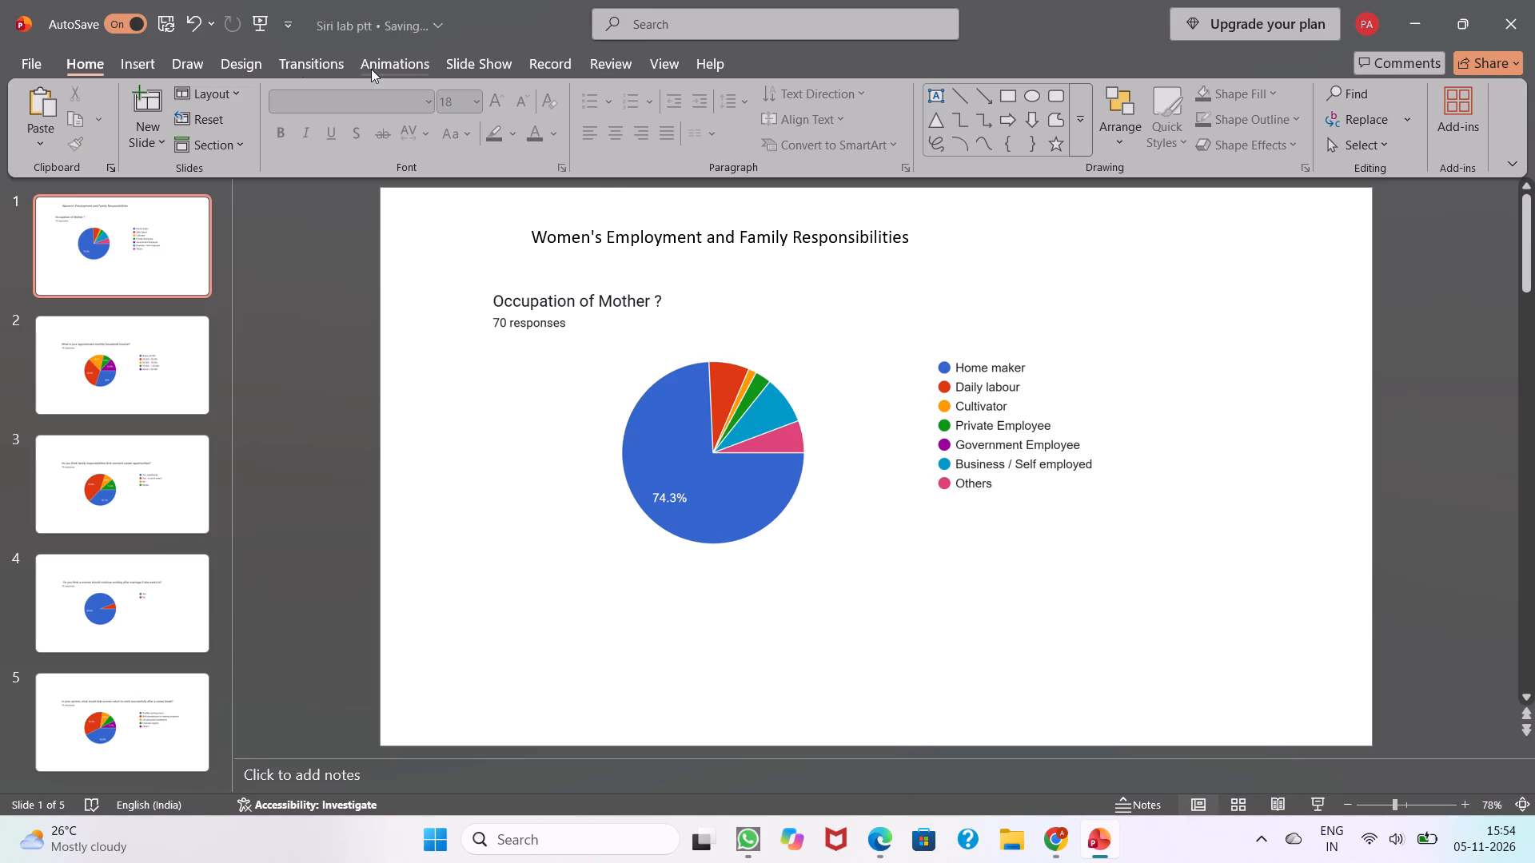
Insert a text box on slide 1 with the "Occupation of Mother ?" chart.
{"action": "left_click", "coordinate": [146, 71]}
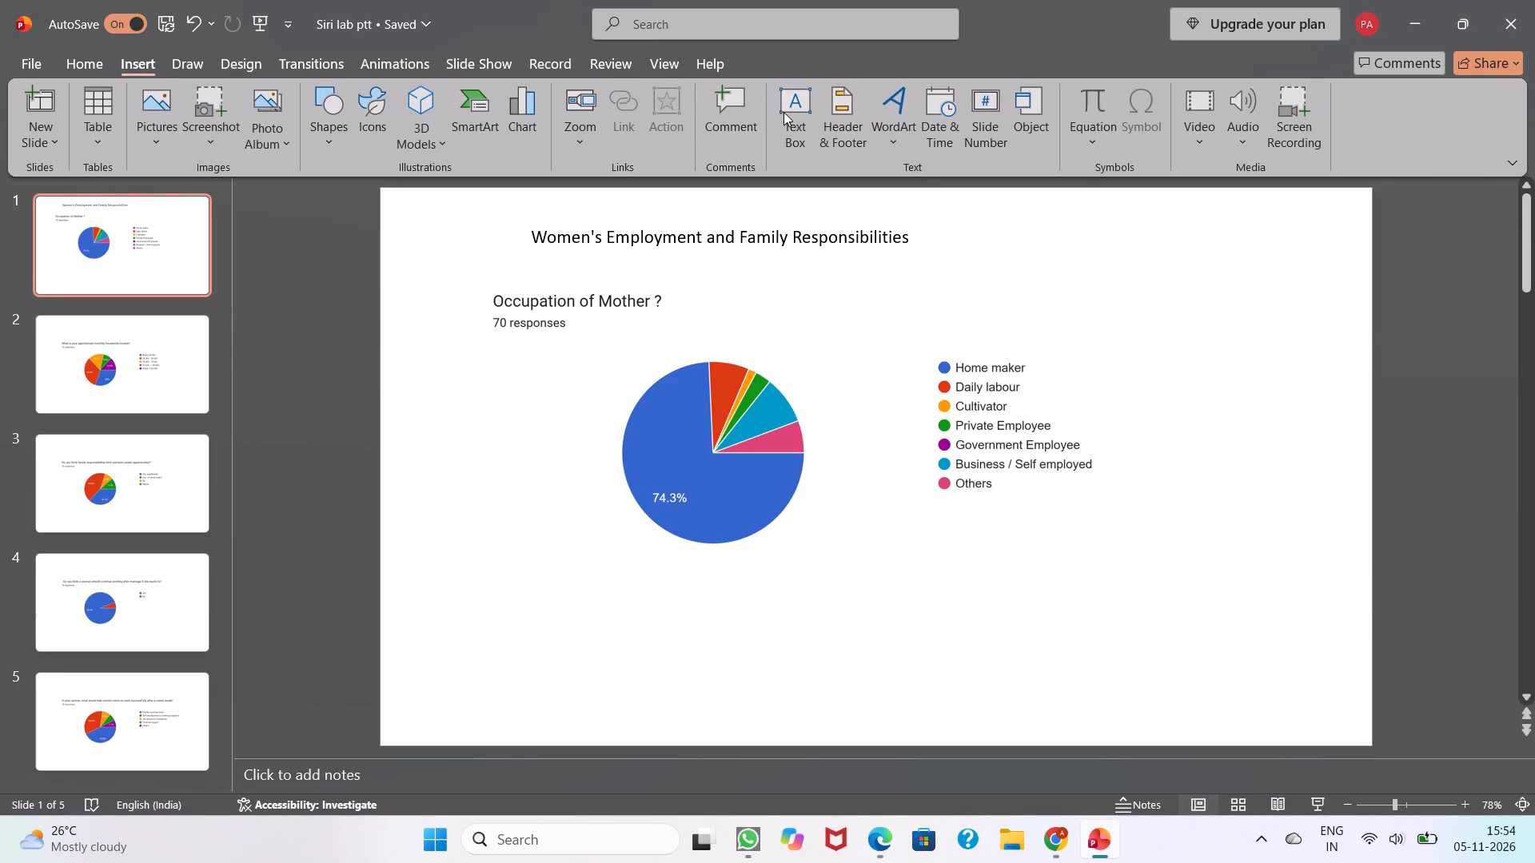
Draw a wide, empty text box below the Occupation of Mother pie chart on slide 1, spanning the chart and its legend.
{"action": "left_click", "coordinate": [785, 112]}
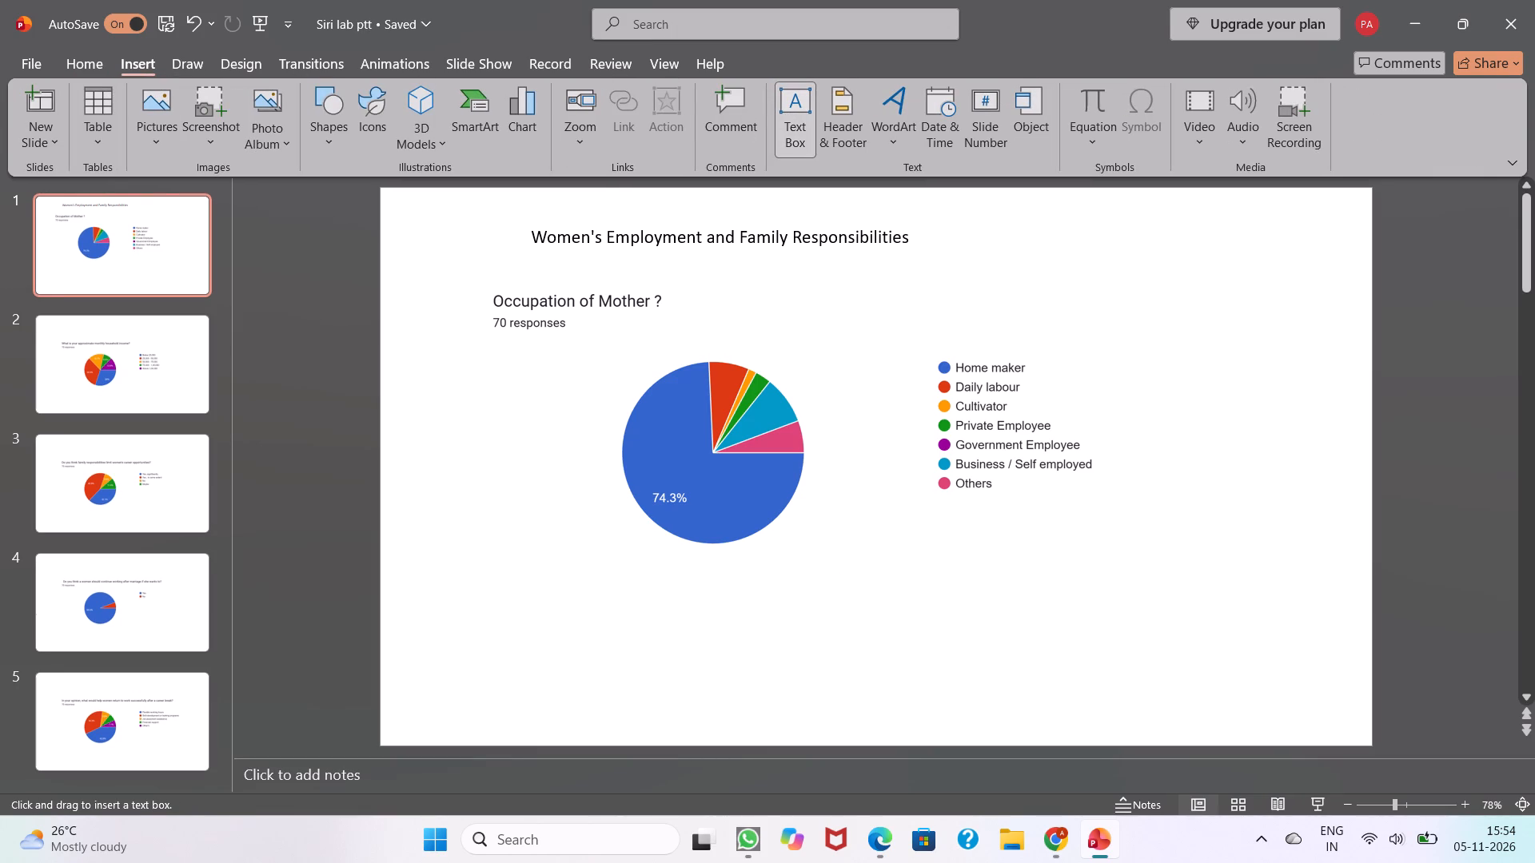
{"action": "left_click_drag", "start_coordinate": [481, 581], "coordinate": [1182, 706]}
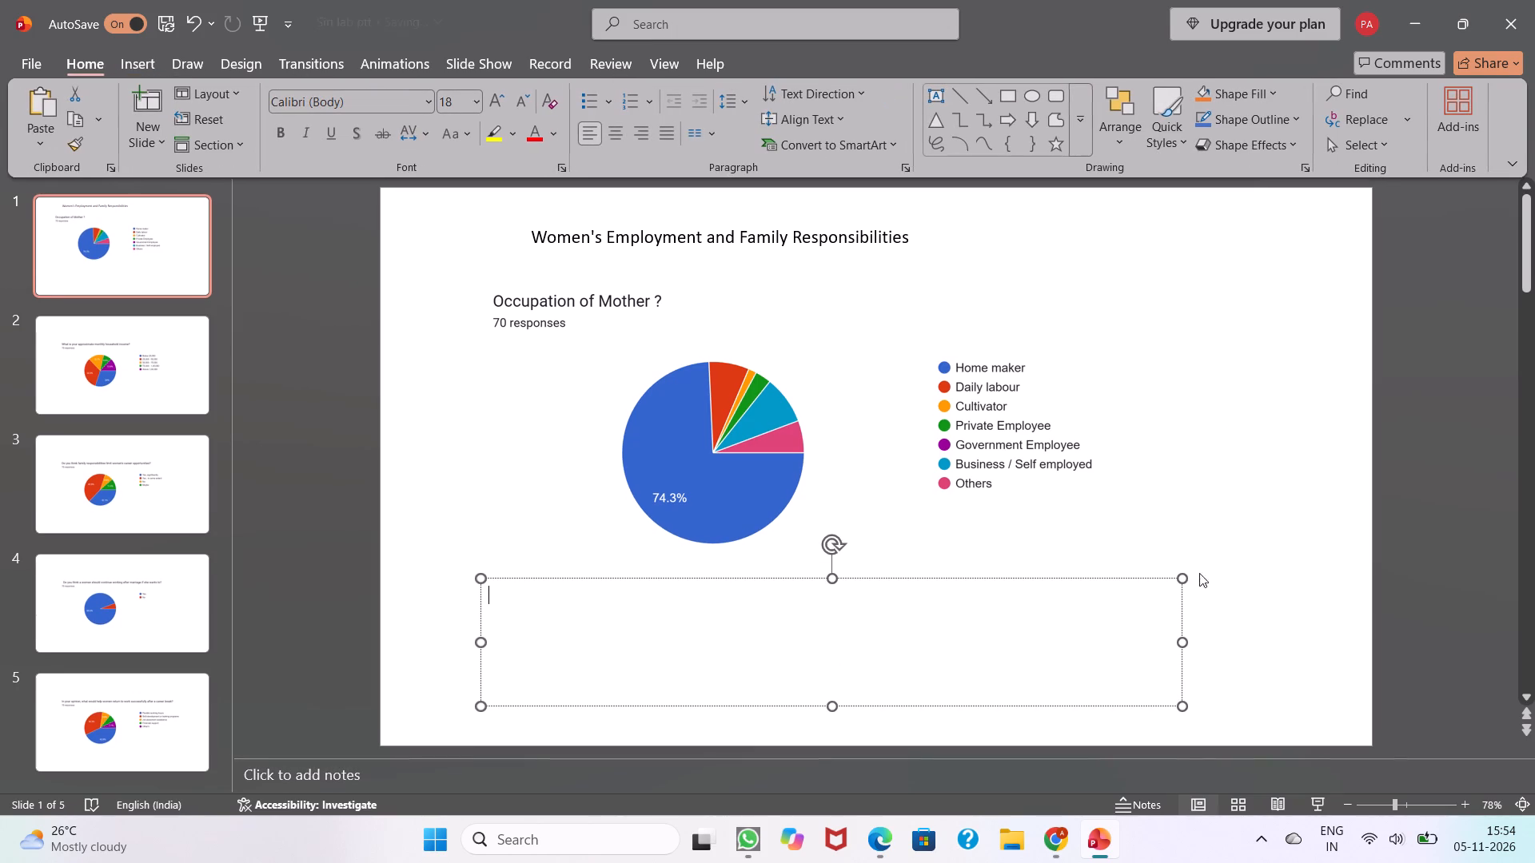
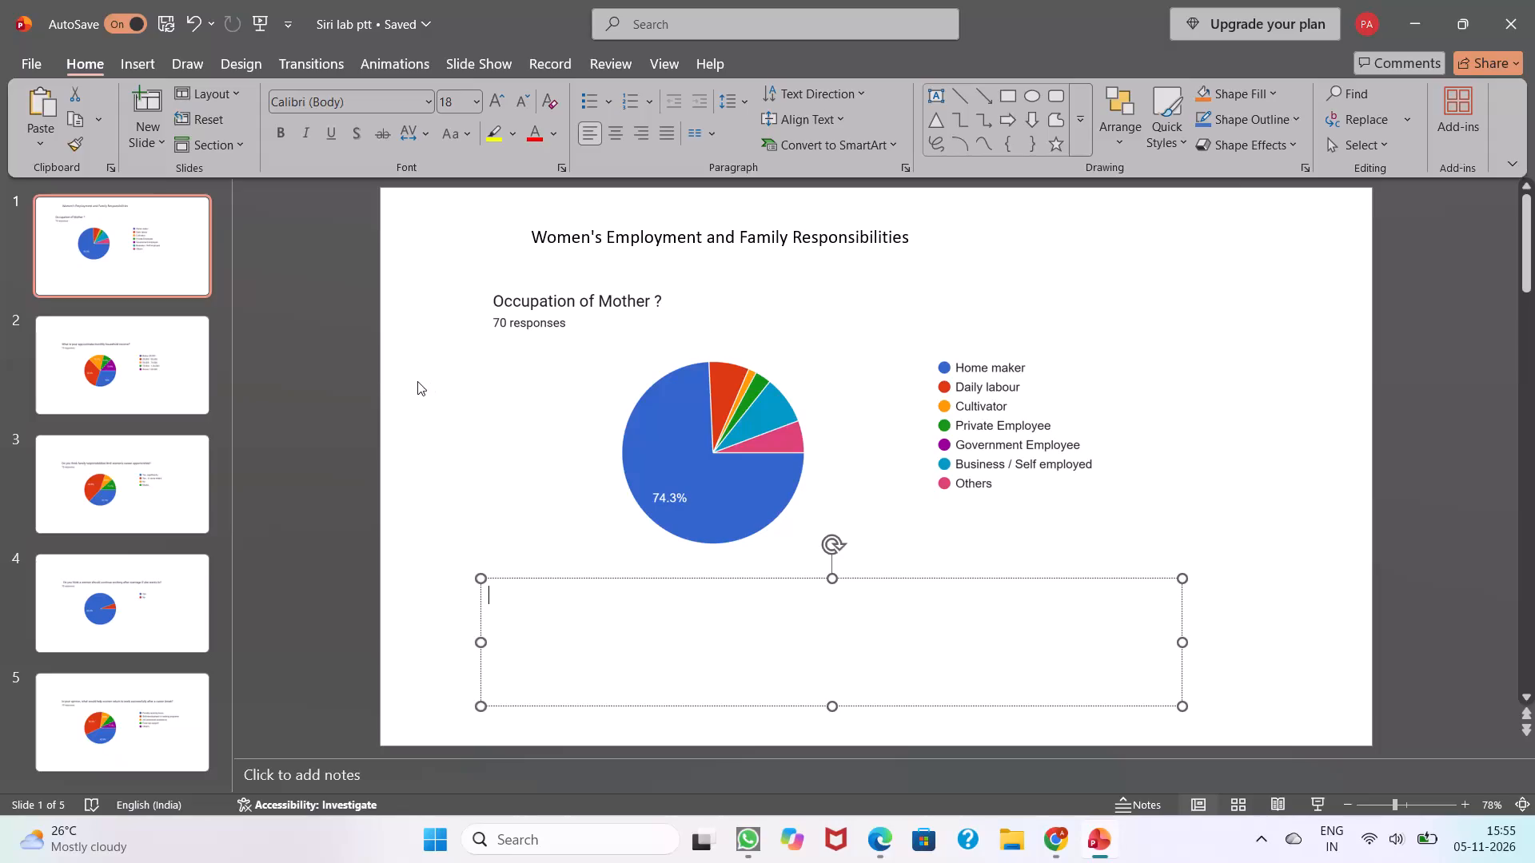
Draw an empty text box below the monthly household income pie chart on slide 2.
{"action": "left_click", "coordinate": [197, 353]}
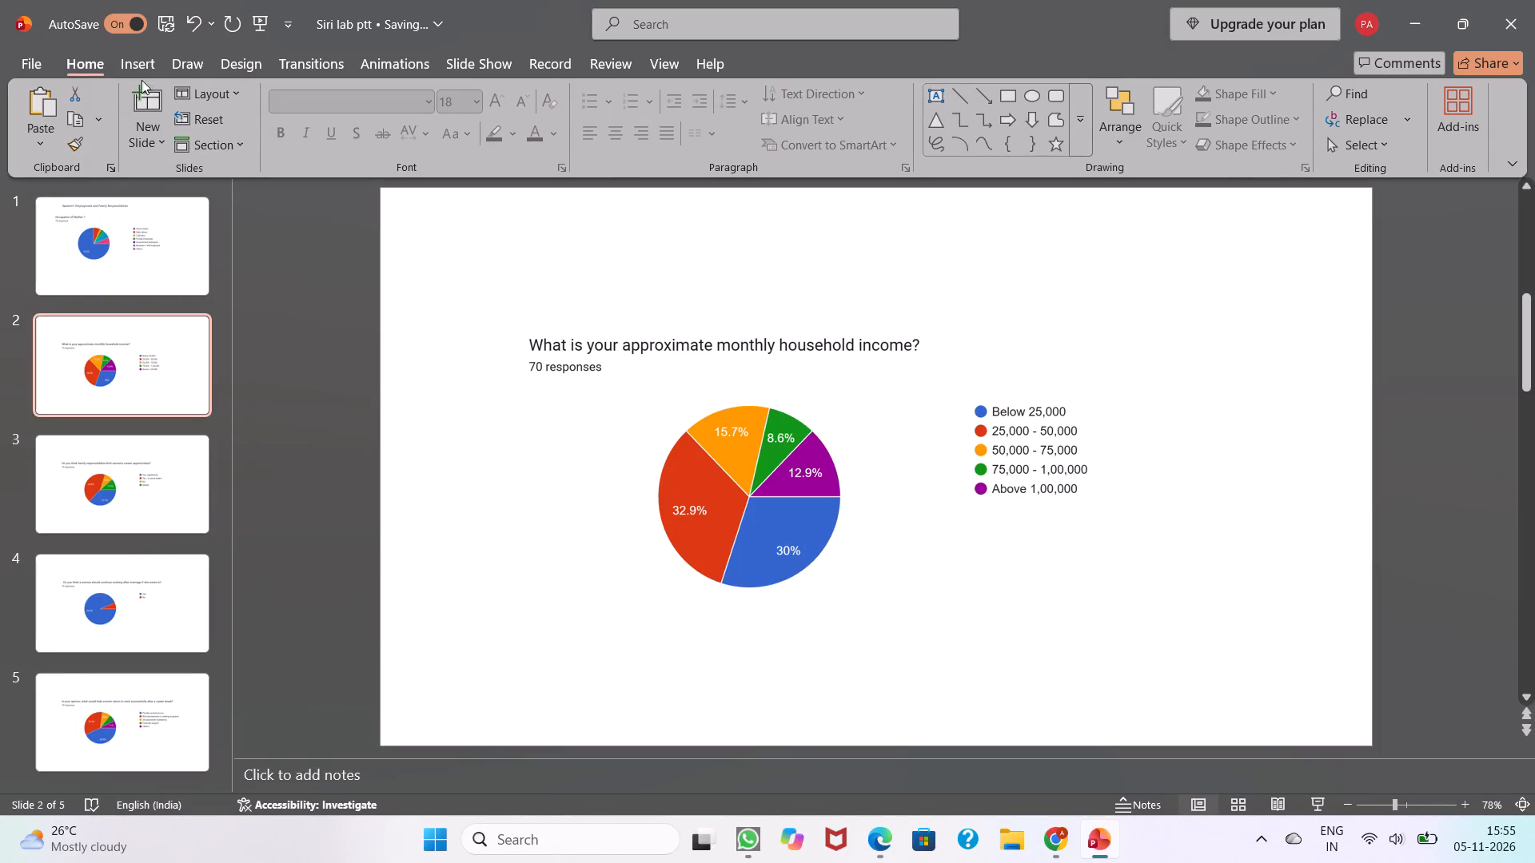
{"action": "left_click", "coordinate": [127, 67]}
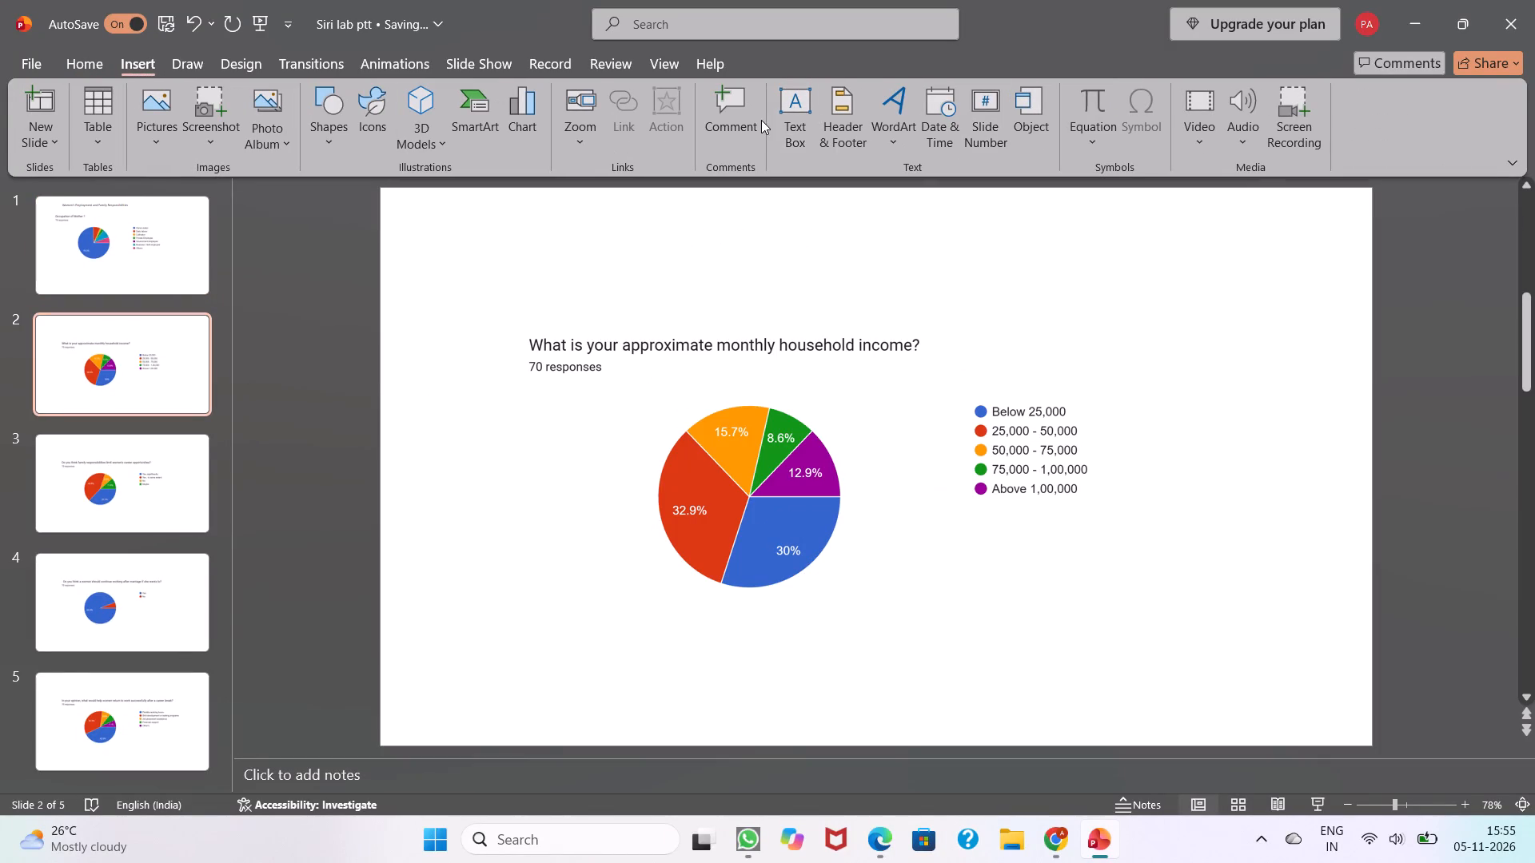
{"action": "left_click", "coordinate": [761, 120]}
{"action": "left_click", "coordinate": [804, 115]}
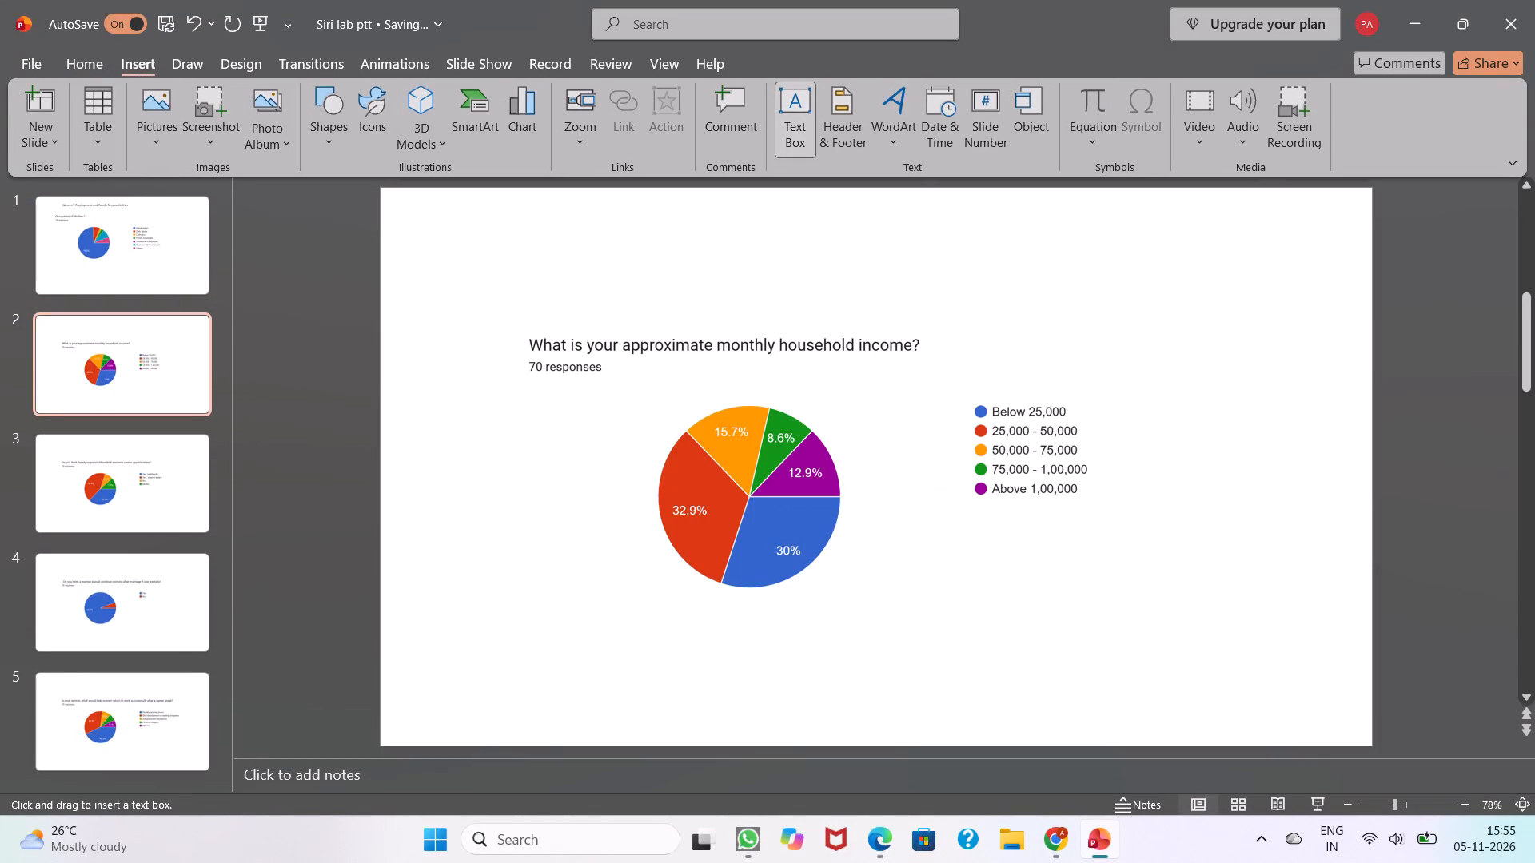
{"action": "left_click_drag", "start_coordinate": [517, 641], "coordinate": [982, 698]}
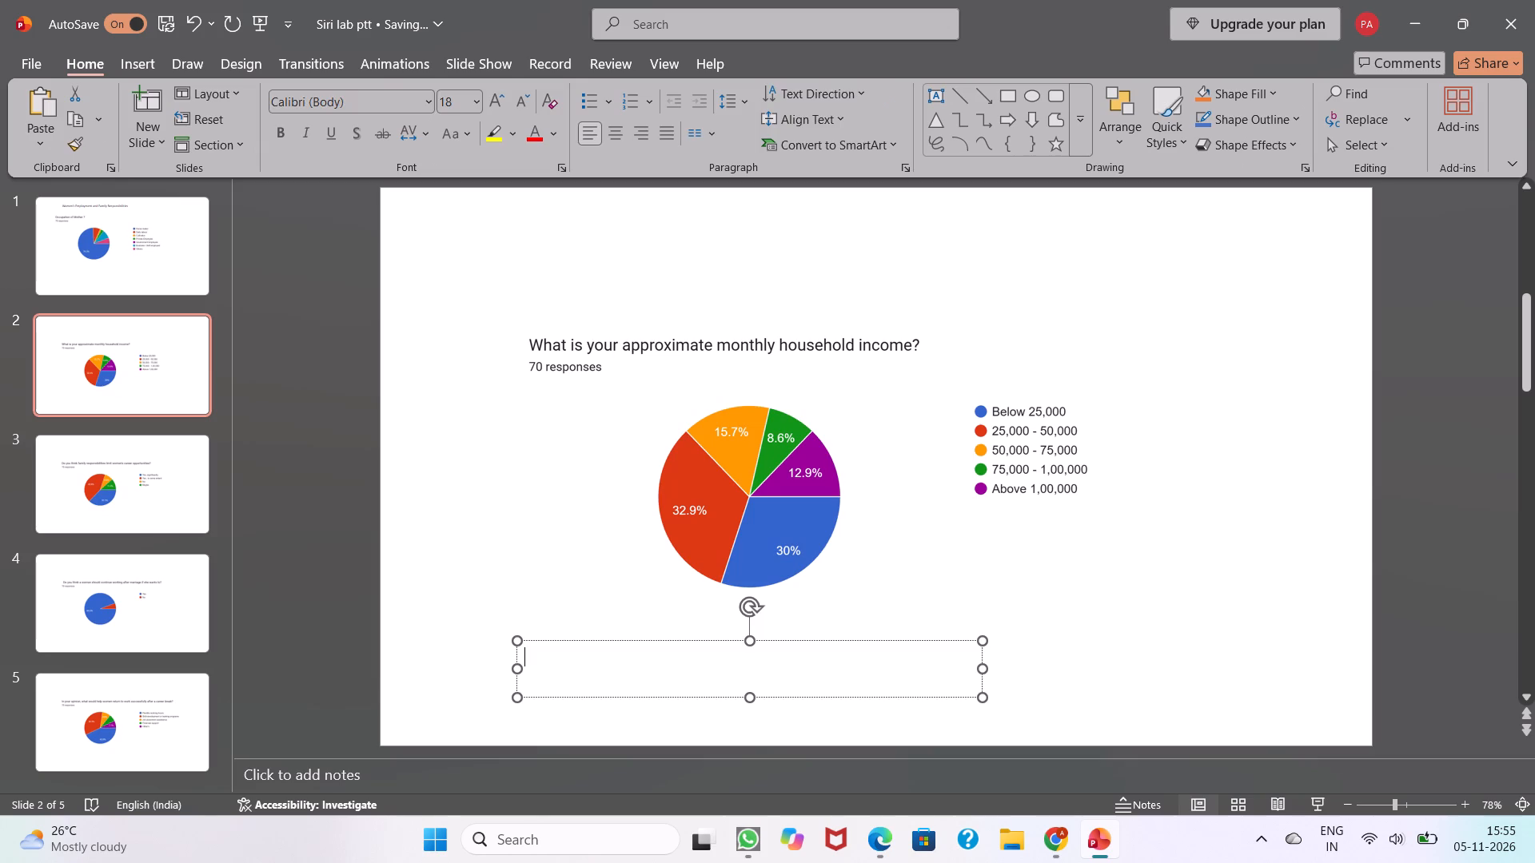
Move the household income chart picture up on slide 2 to free space beneath it.
{"action": "left_click_drag", "start_coordinate": [728, 451], "coordinate": [698, 353]}
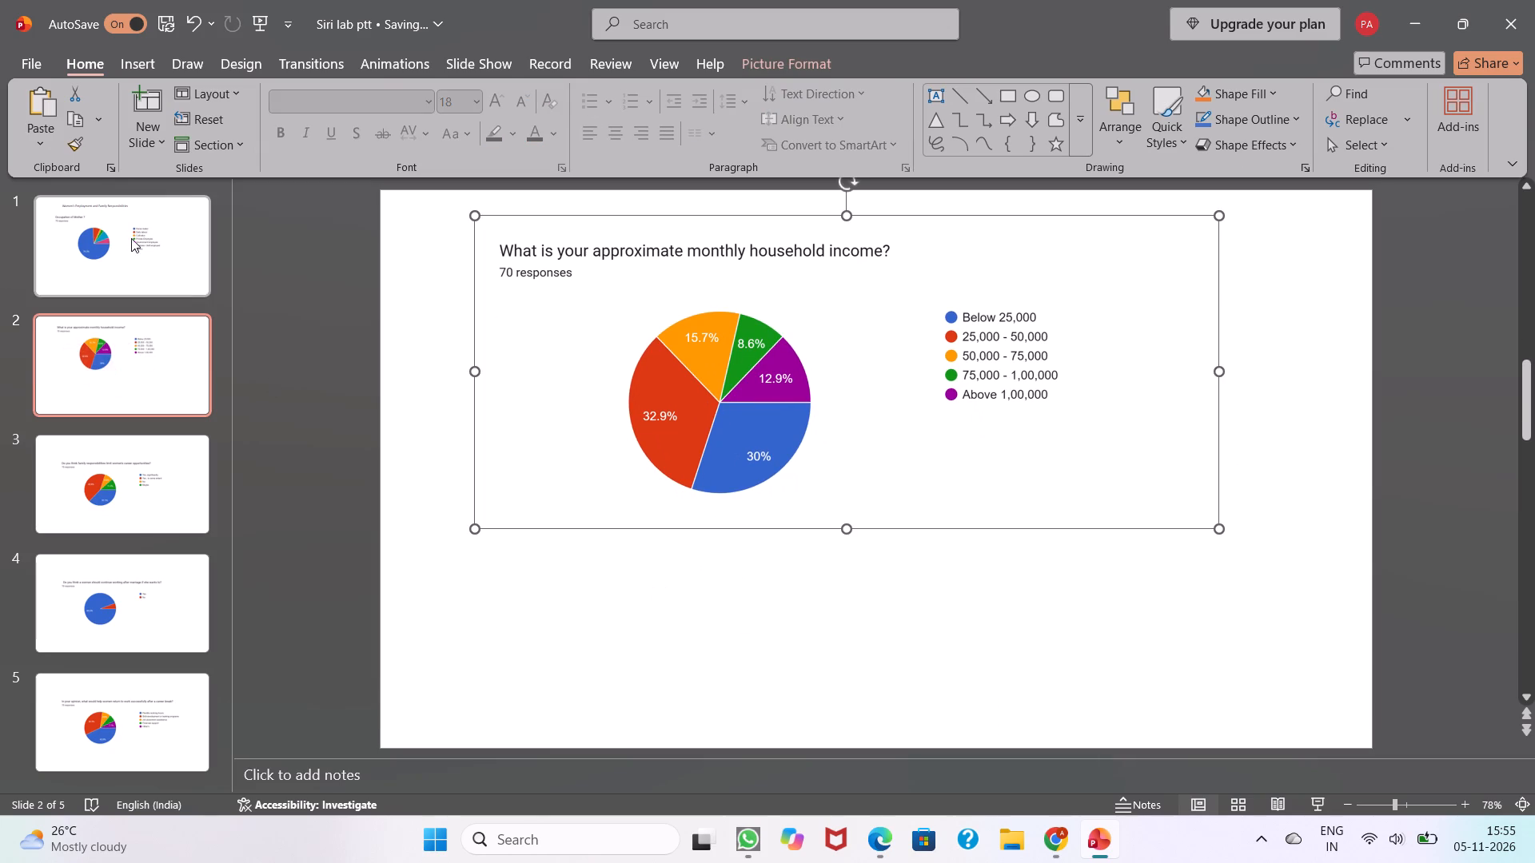
Insert a new empty text box on slide 1 and place it, widened, in the blank area below the Occupation of Mother pie chart.
{"action": "left_click", "coordinate": [128, 234]}
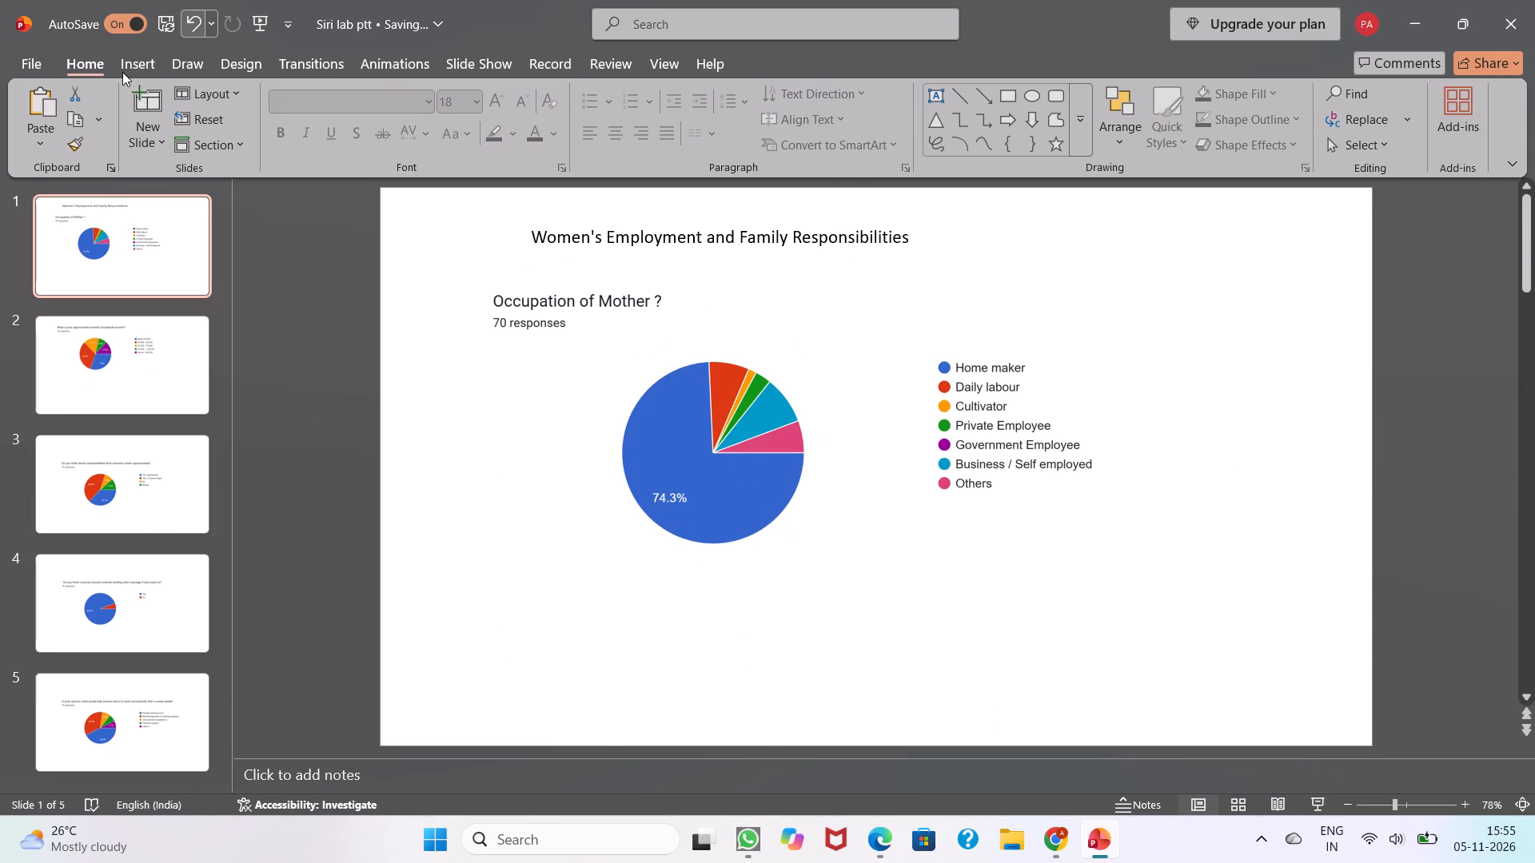
{"action": "left_click", "coordinate": [128, 68]}
{"action": "left_click", "coordinate": [804, 105]}
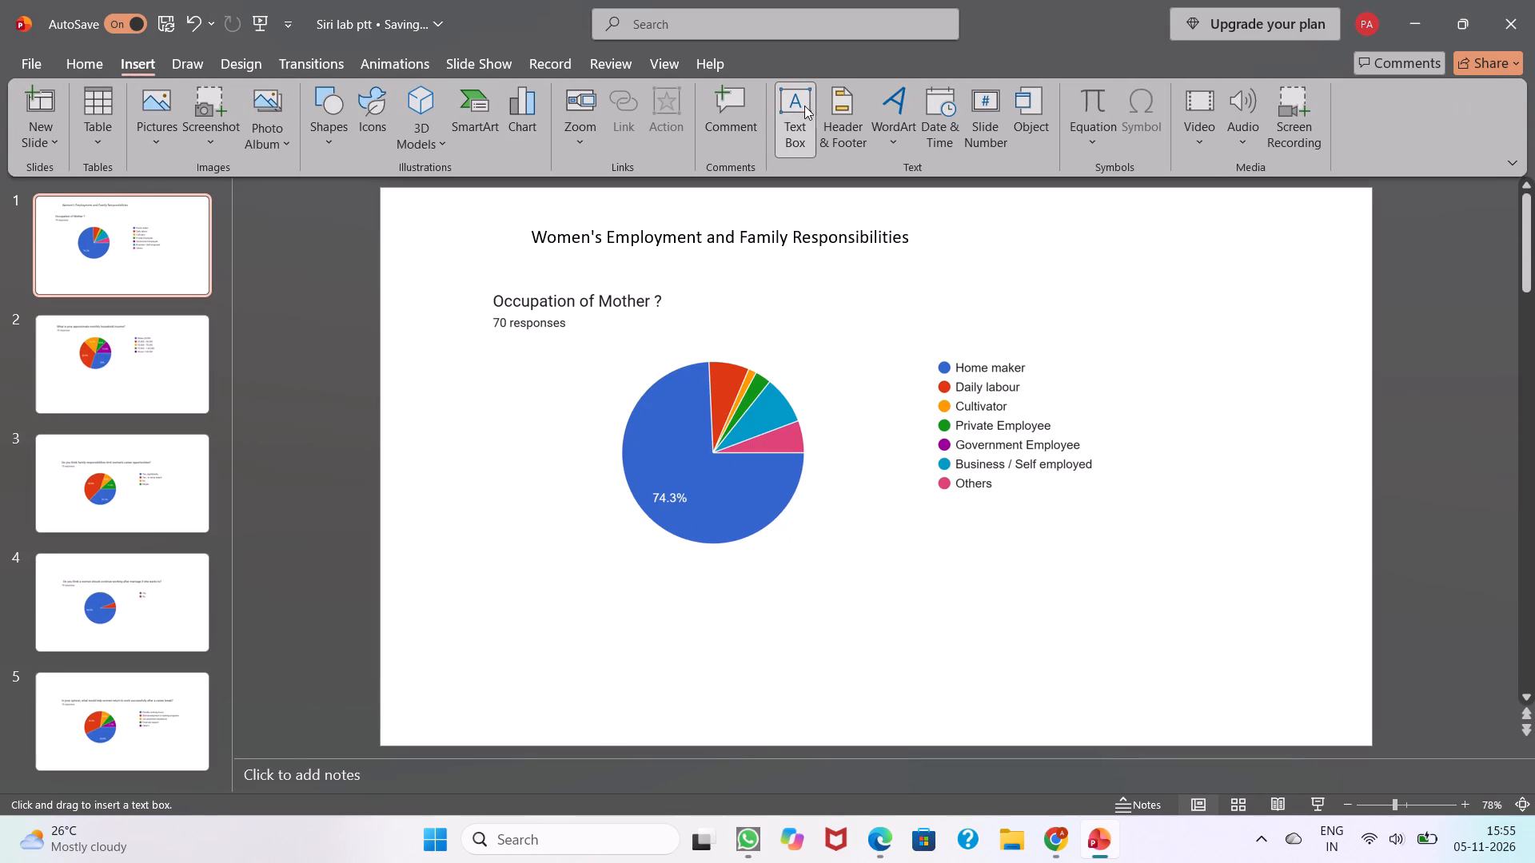
{"action": "left_click", "coordinate": [546, 558]}
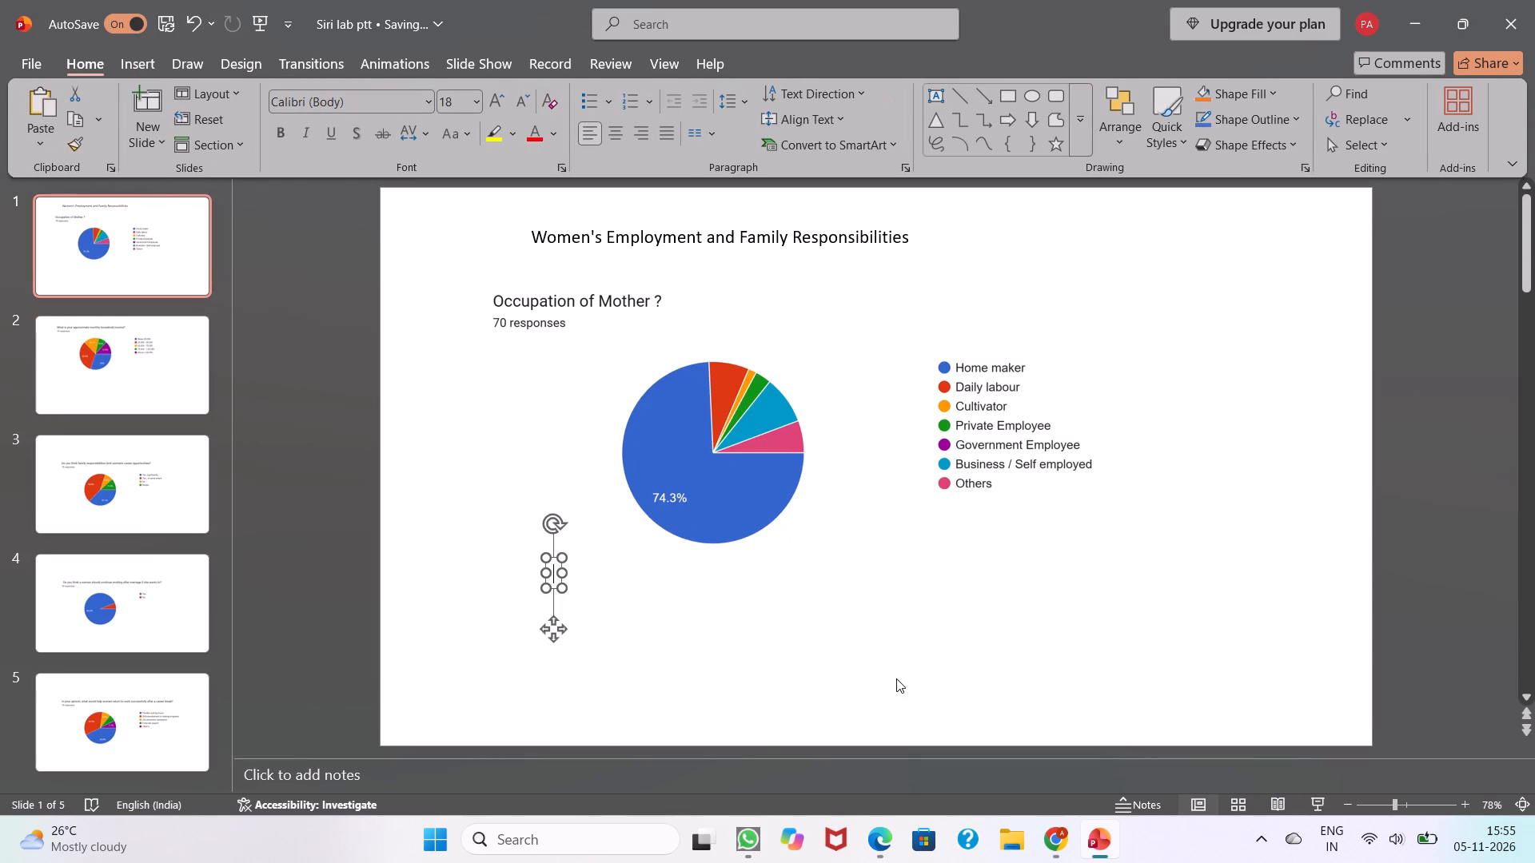
{"action": "left_click", "coordinate": [555, 628]}
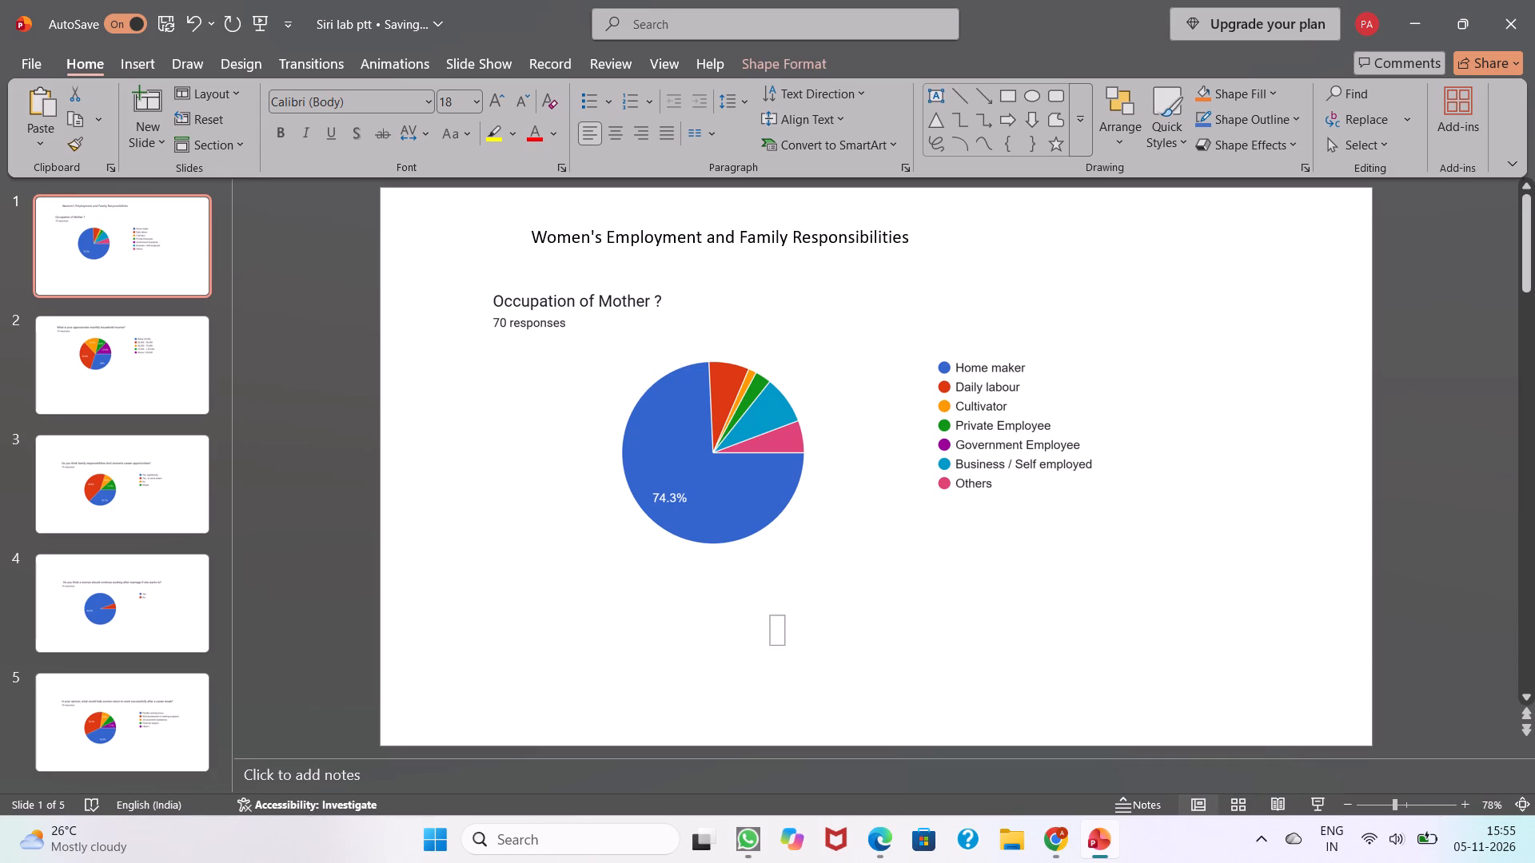
{"action": "left_click_drag", "start_coordinate": [572, 567], "coordinate": [897, 710]}
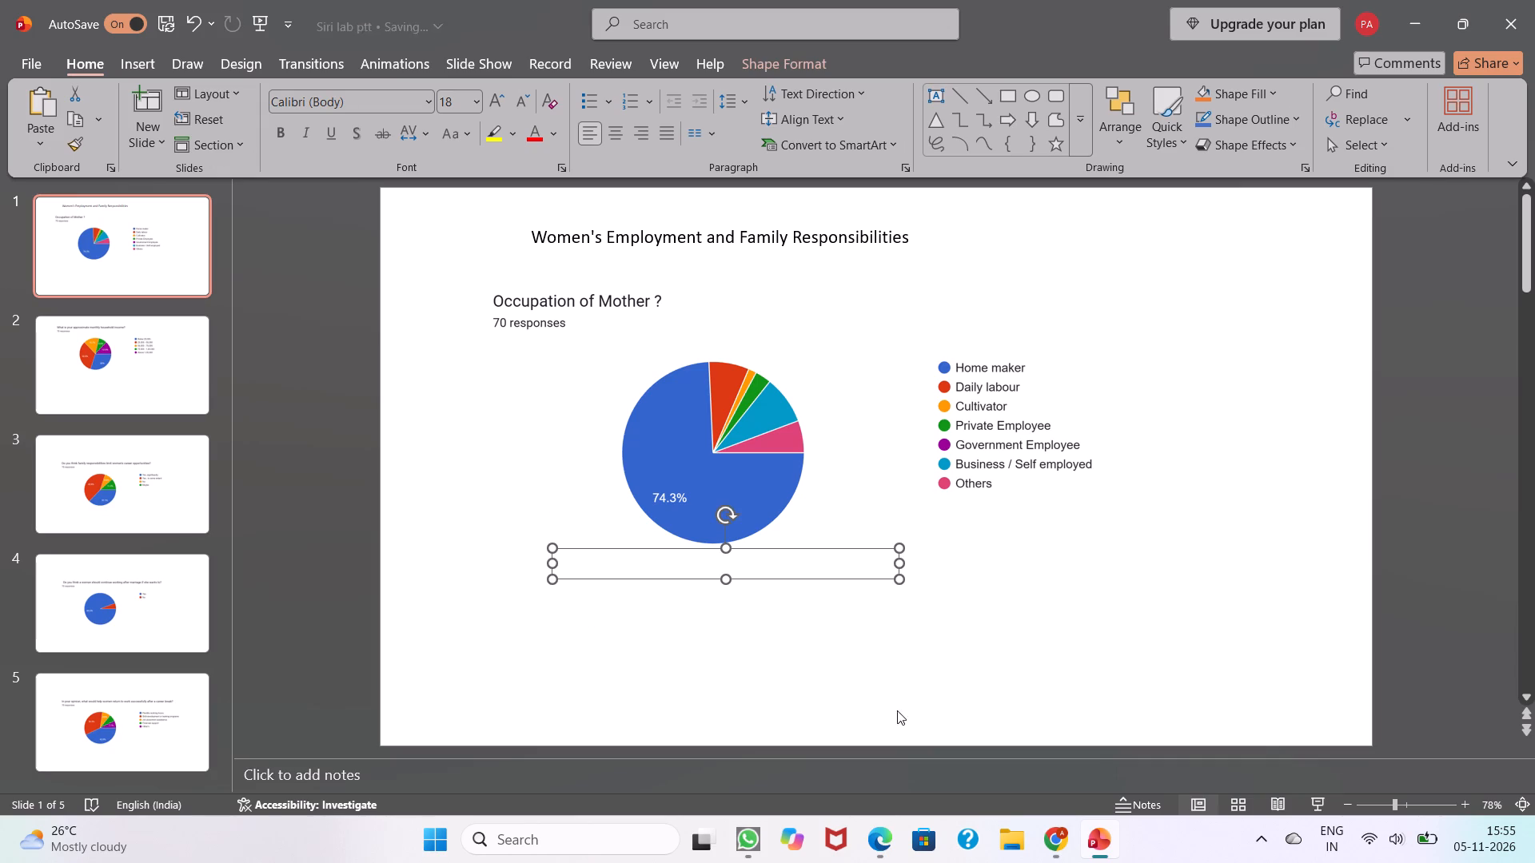
{"action": "left_click_drag", "start_coordinate": [725, 584], "coordinate": [732, 662]}
{"action": "left_click_drag", "start_coordinate": [732, 570], "coordinate": [753, 646]}
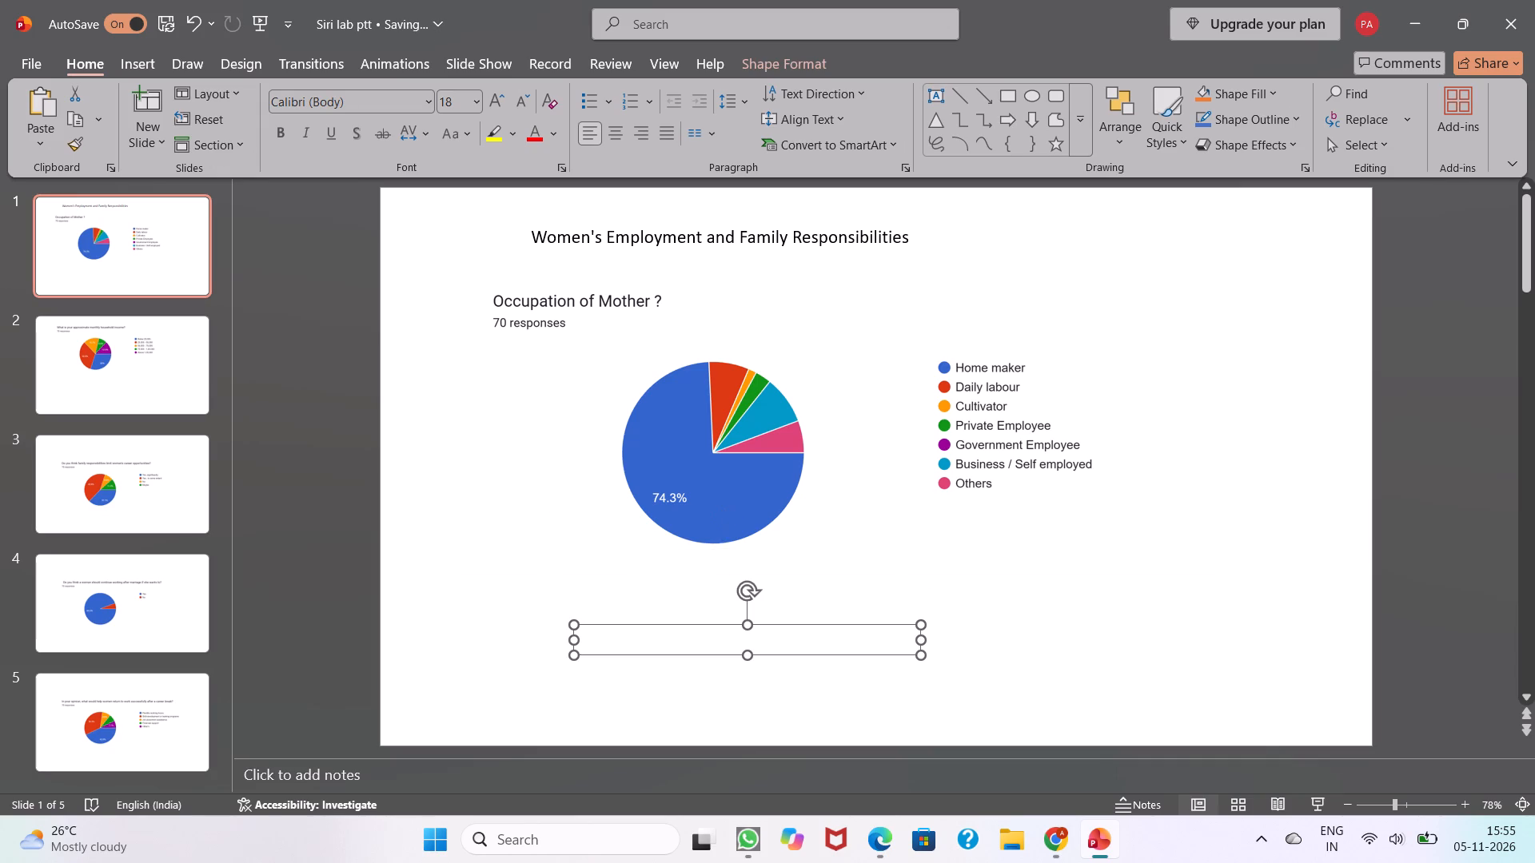
Enlarge slide 1's empty text box into a tall, wide frame just below the pie chart, spanning the chart and its legend.
{"action": "left_click_drag", "start_coordinate": [922, 625], "coordinate": [995, 561]}
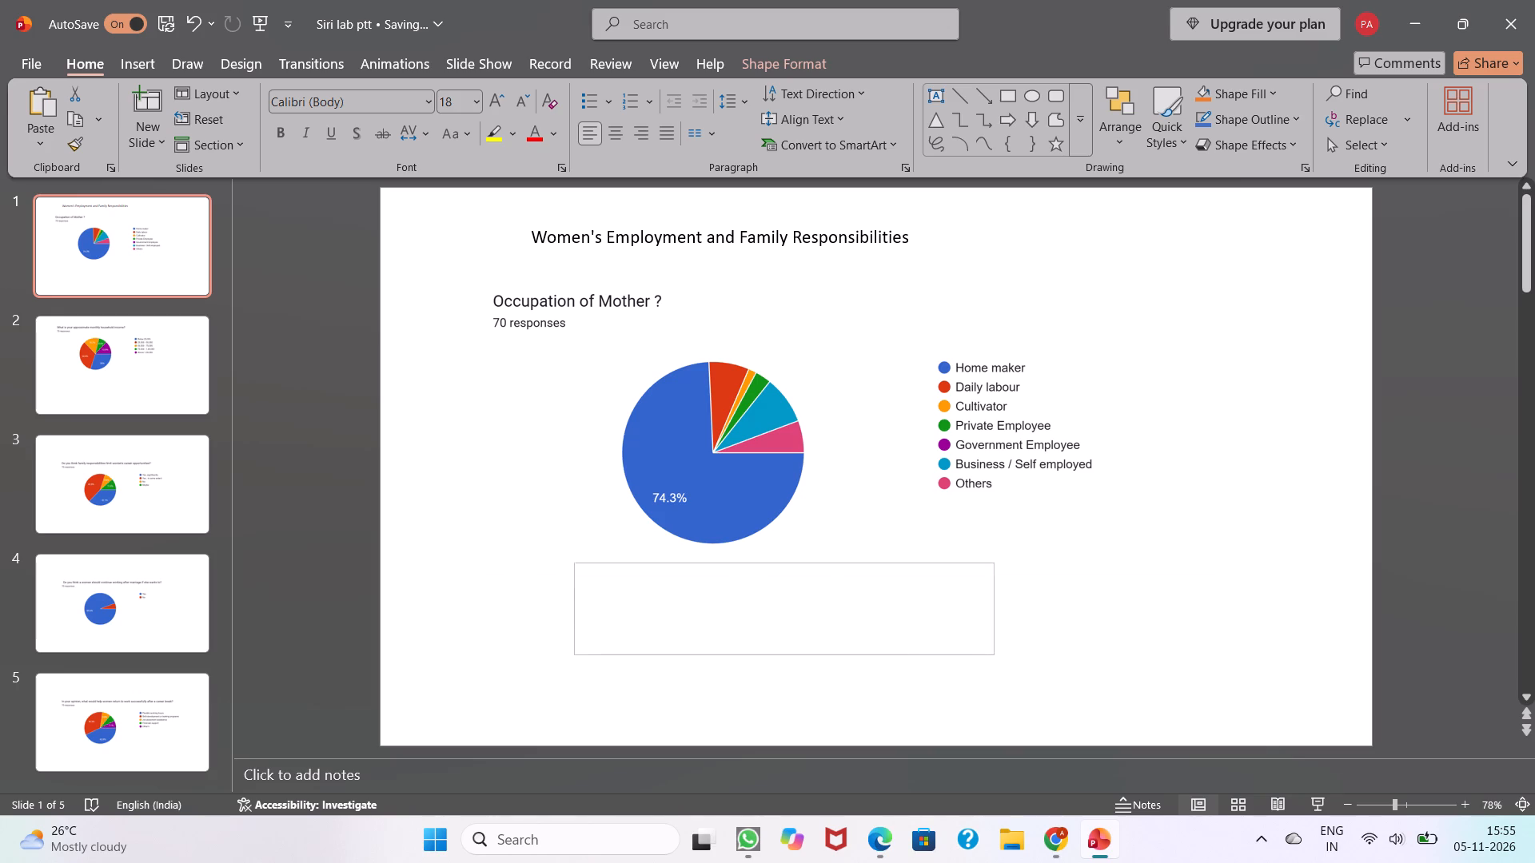
{"action": "left_click_drag", "start_coordinate": [995, 561], "coordinate": [1017, 551]}
{"action": "left_click_drag", "start_coordinate": [795, 656], "coordinate": [795, 701]}
{"action": "left_click_drag", "start_coordinate": [795, 618], "coordinate": [784, 649]}
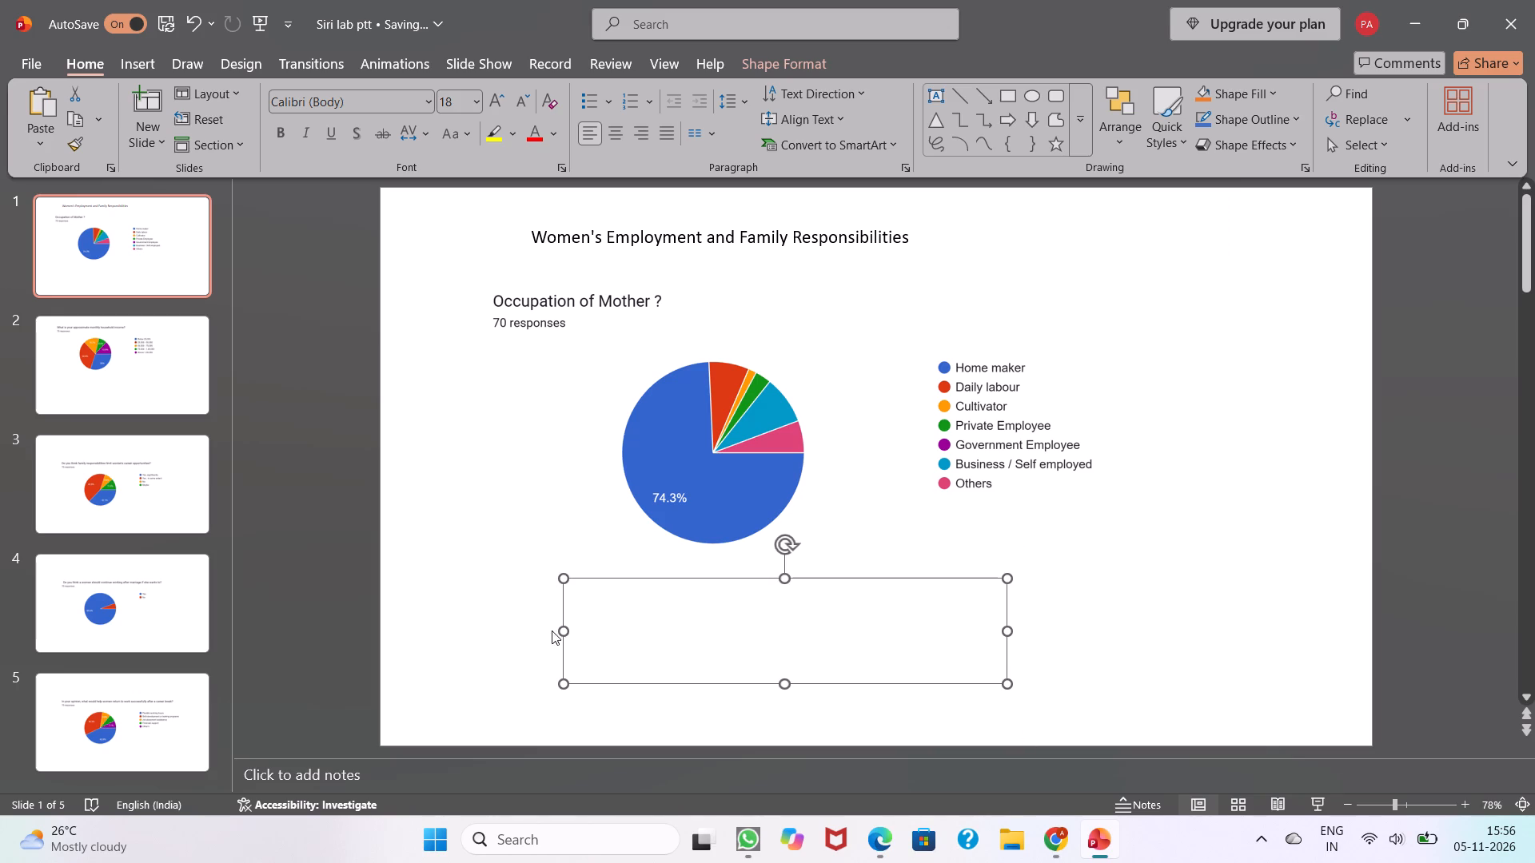
{"action": "left_click_drag", "start_coordinate": [561, 630], "coordinate": [520, 630]}
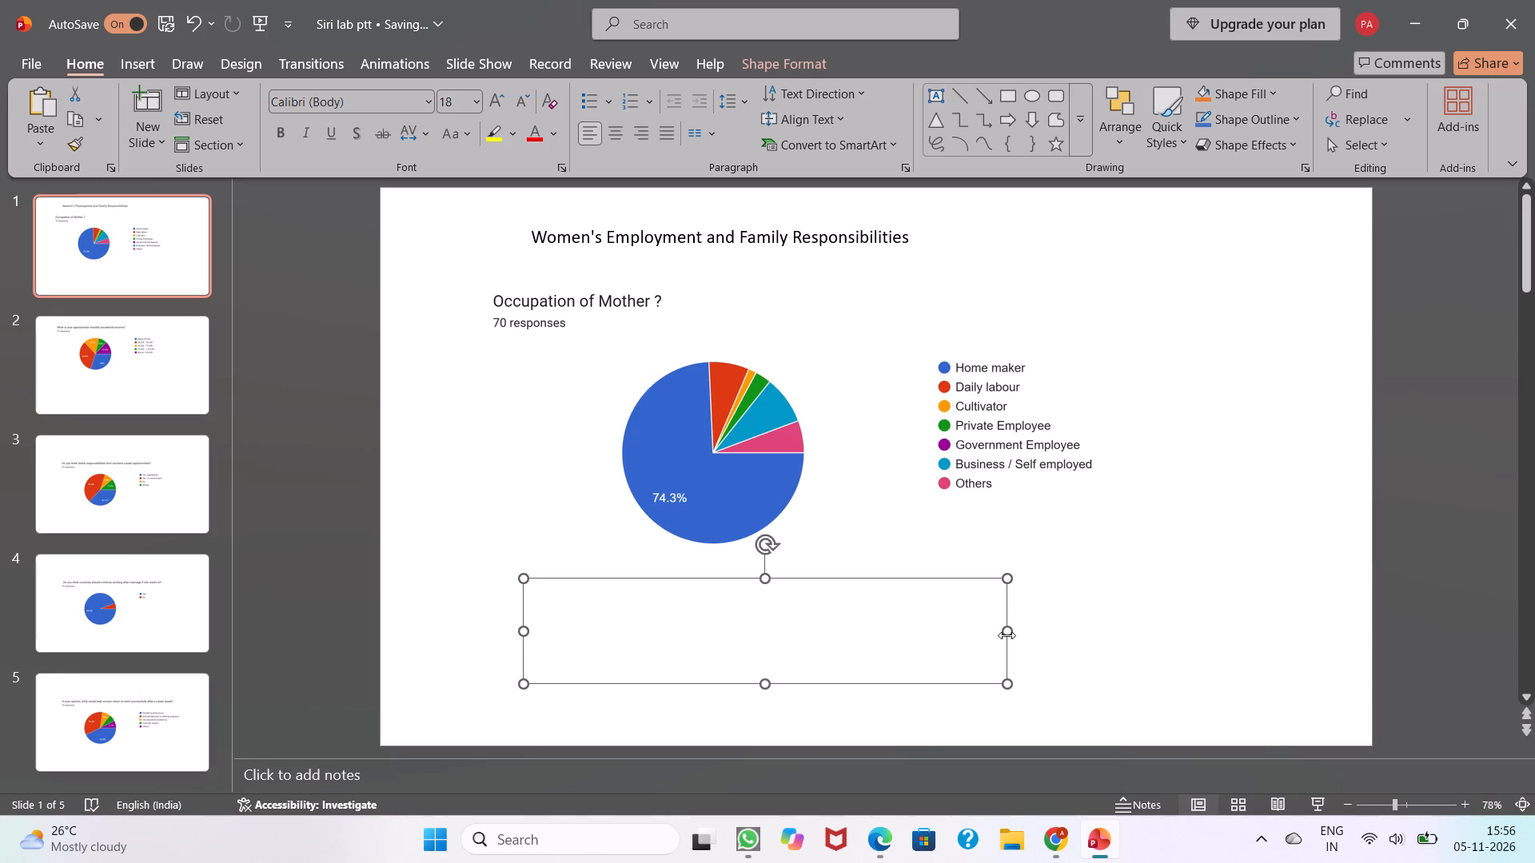
{"action": "left_click_drag", "start_coordinate": [1007, 635], "coordinate": [1109, 630]}
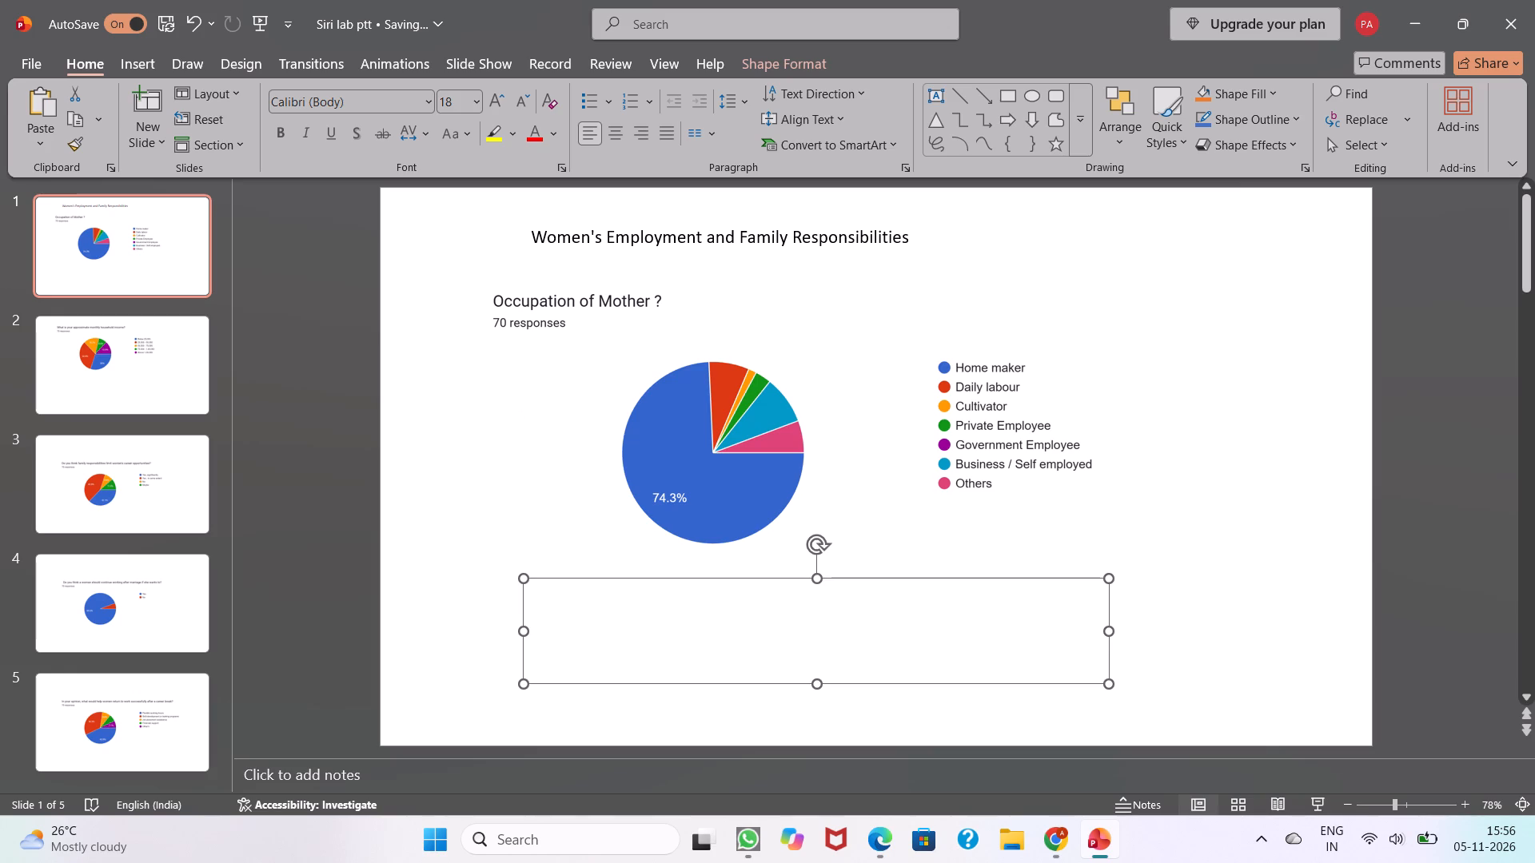
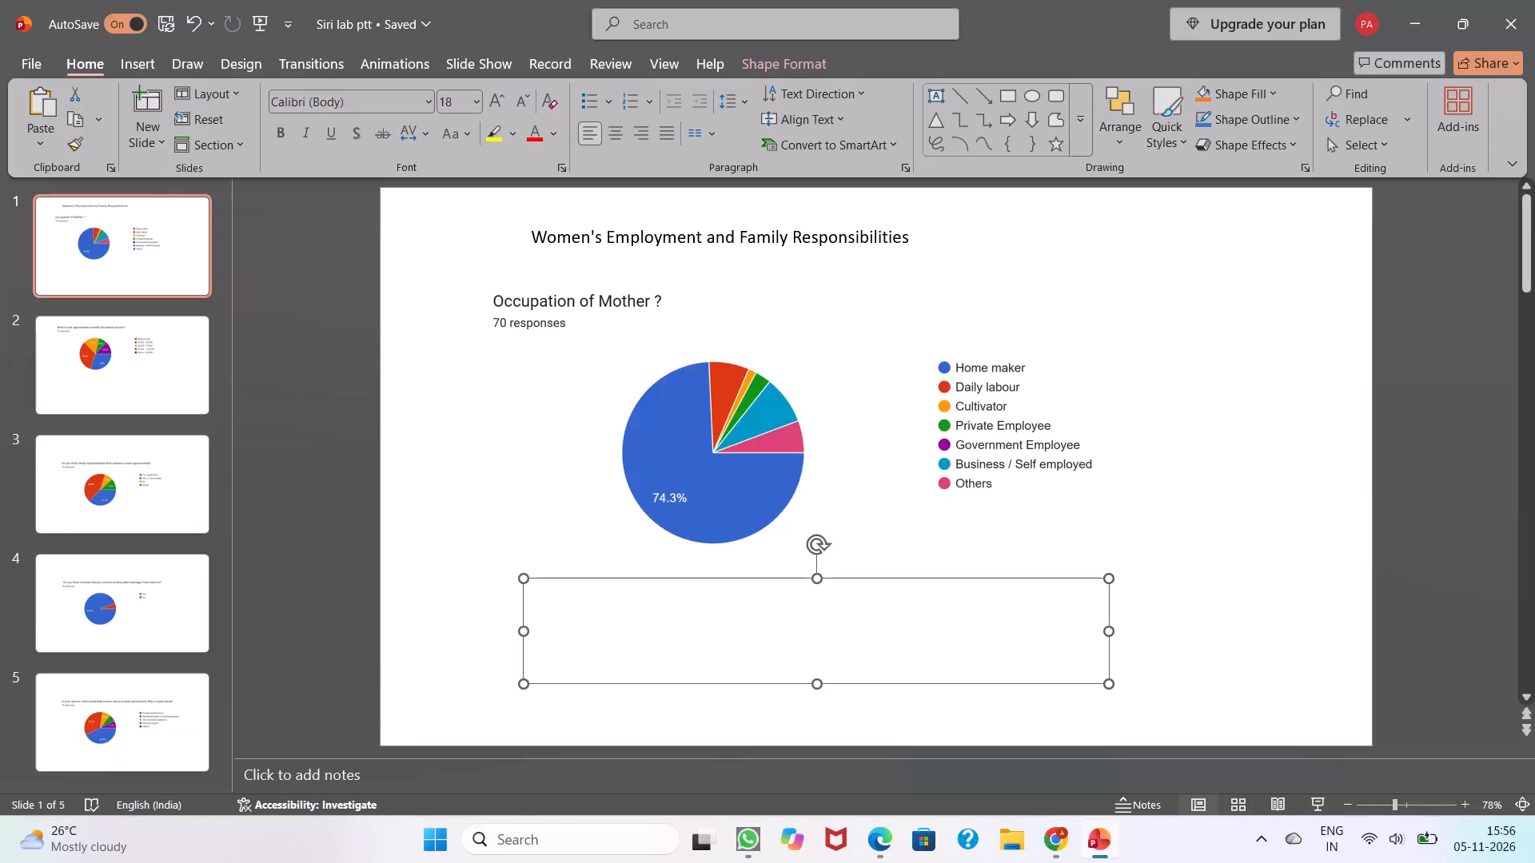
Move the Occupation of Mother chart picture up and slightly left on slide 1, just beneath the title.
{"action": "left_click_drag", "start_coordinate": [708, 464], "coordinate": [630, 435]}
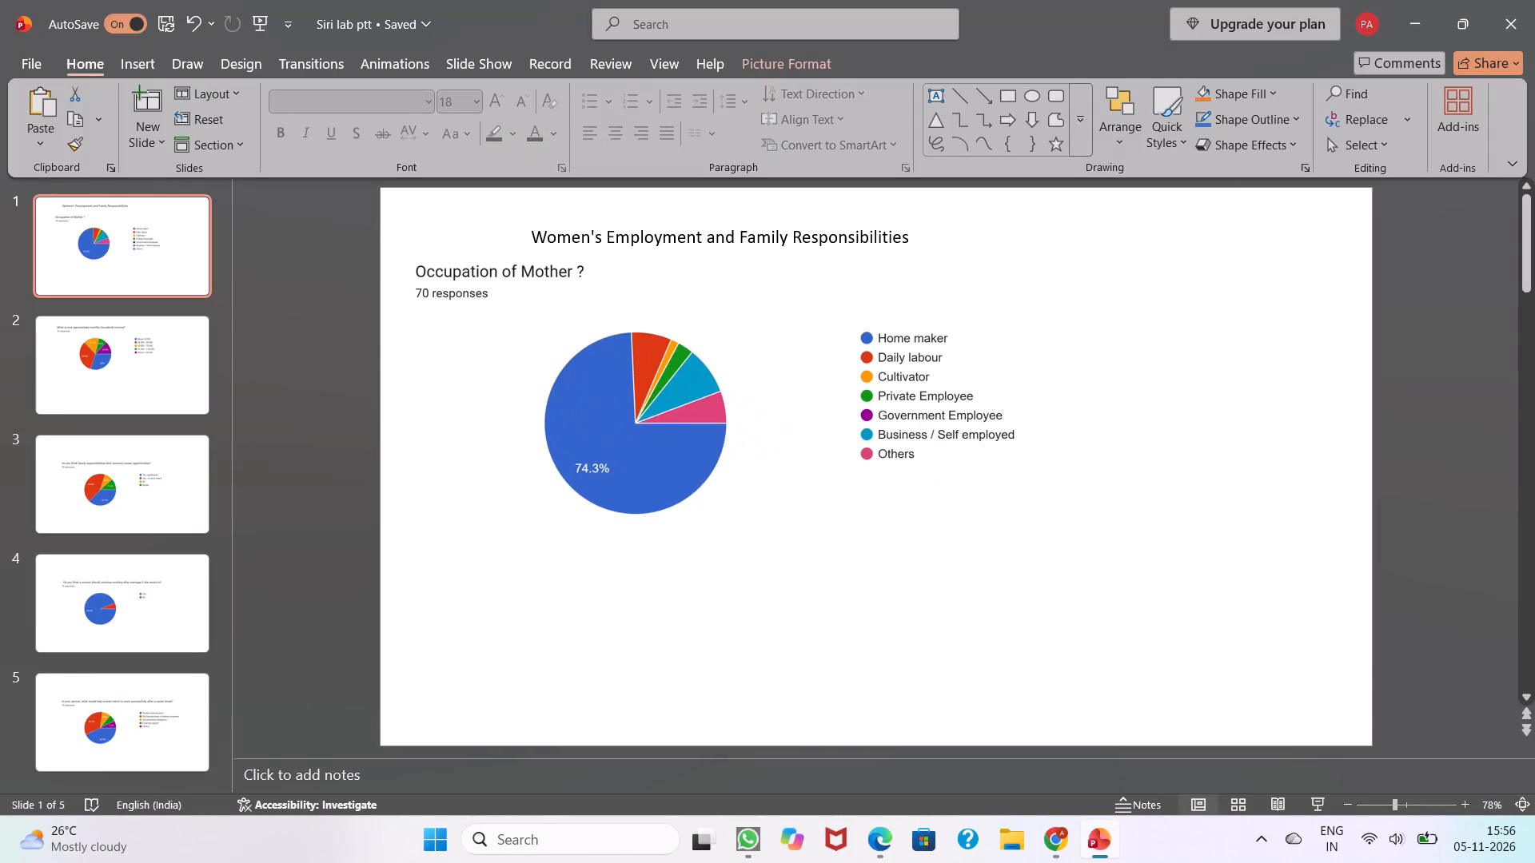
{"action": "left_click_drag", "start_coordinate": [630, 435], "coordinate": [664, 430]}
Move the title "Women's Employment and Family Responsibilities" slightly up and left on slide 1, away from the chart heading.
{"action": "left_click", "coordinate": [709, 228]}
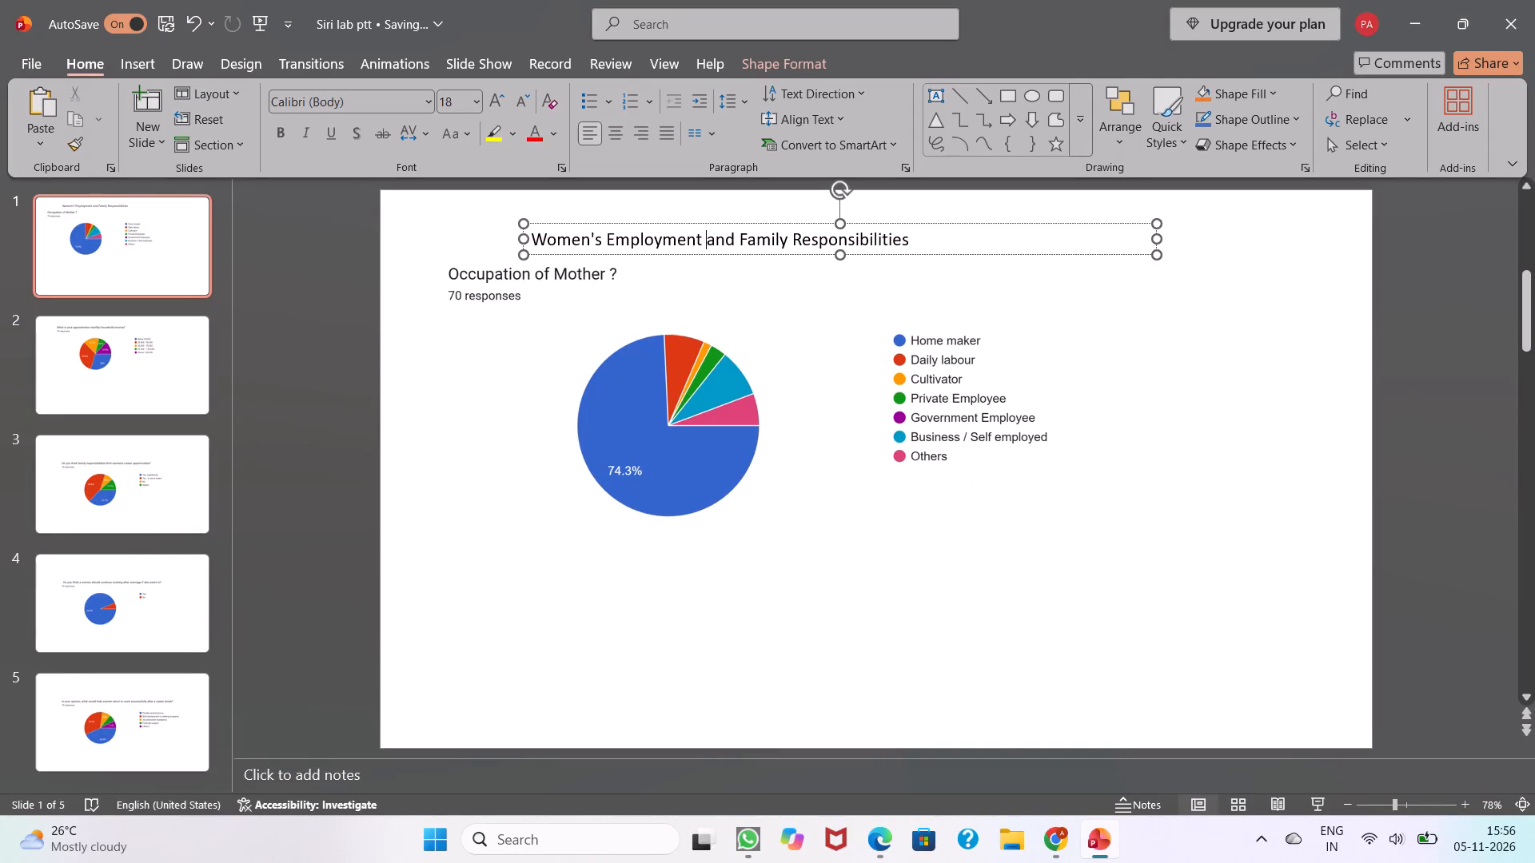
{"action": "left_click_drag", "start_coordinate": [689, 221], "coordinate": [639, 209]}
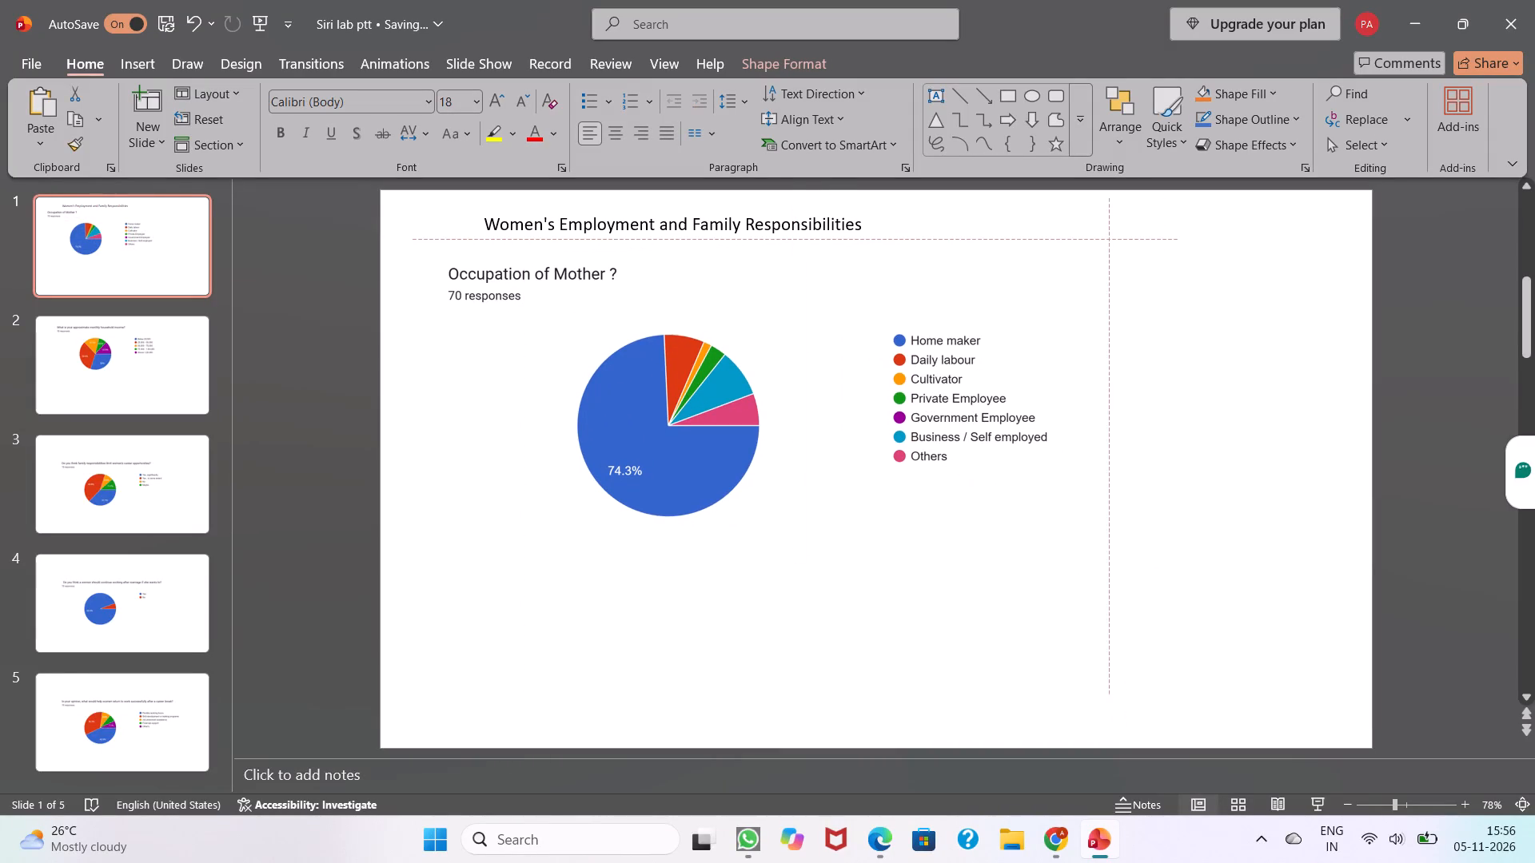
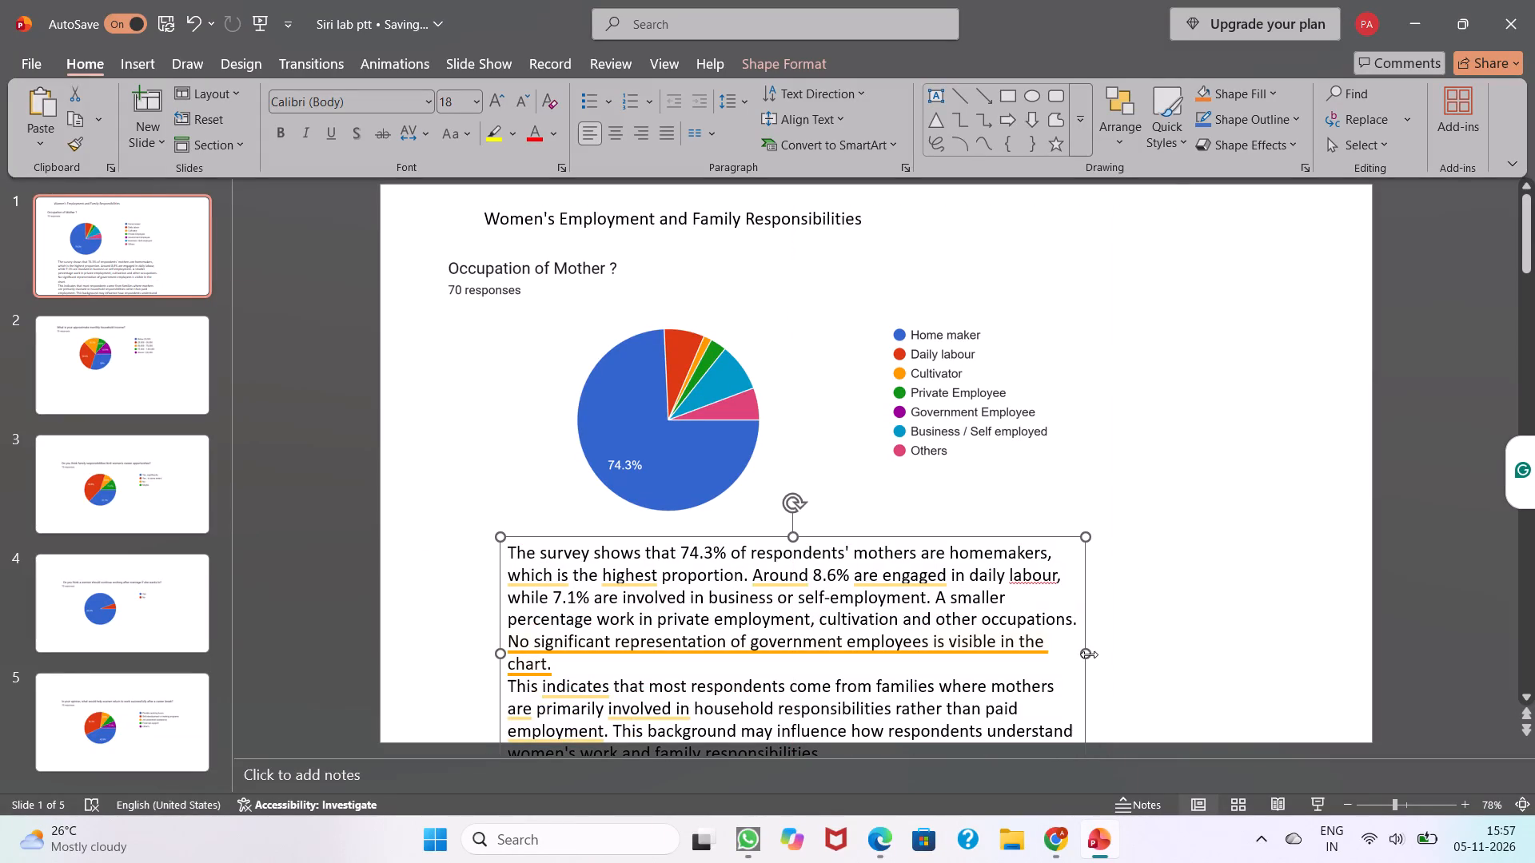
Widen the survey description text box on slide 1 on both sides so all its text fits within the slide beneath the chart.
{"action": "left_click_drag", "start_coordinate": [1090, 655], "coordinate": [1275, 598]}
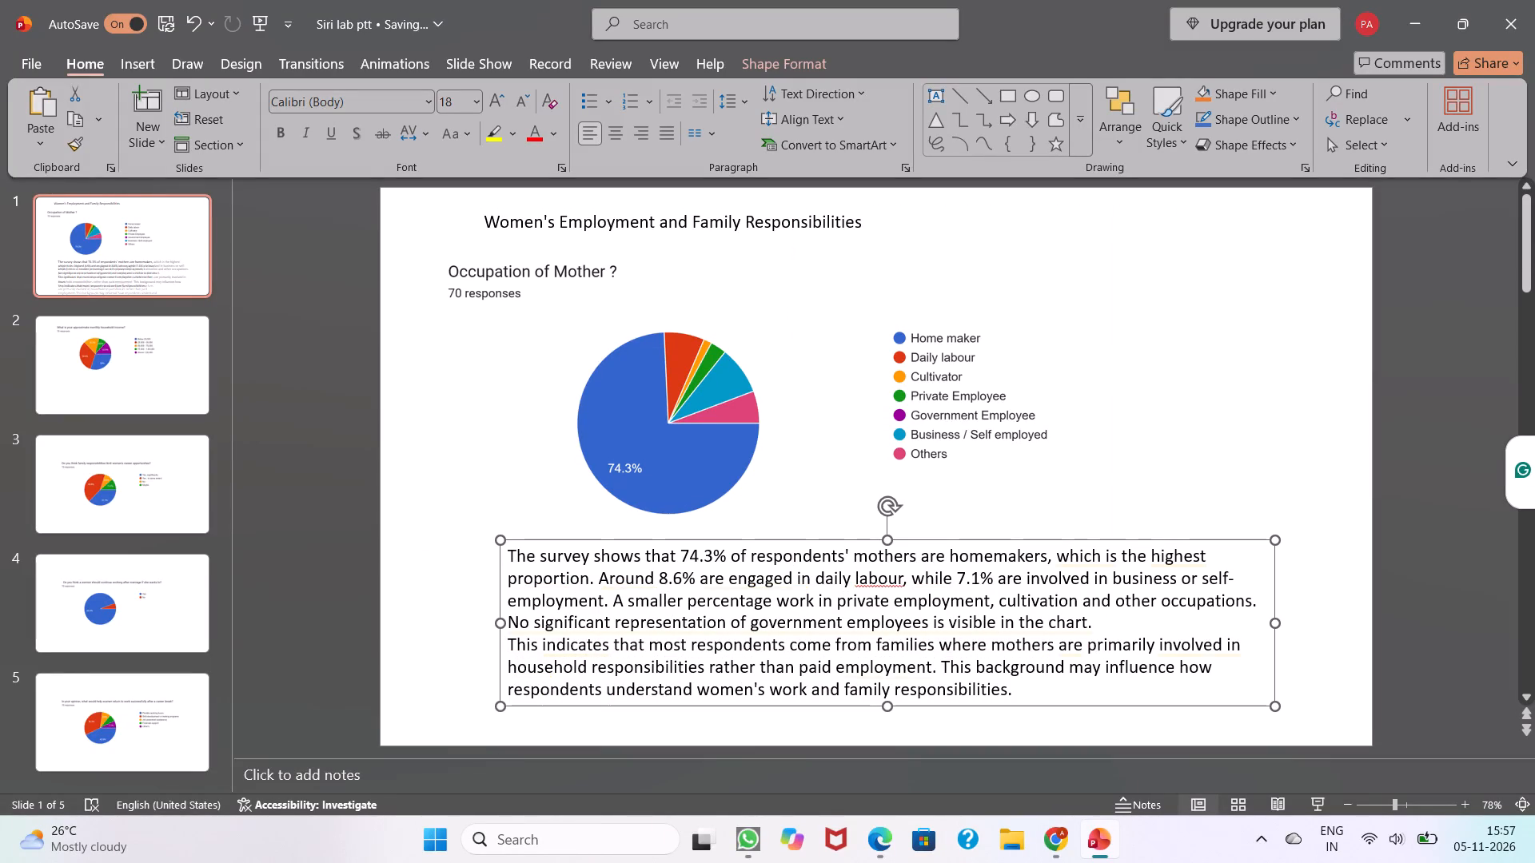
{"action": "left_click_drag", "start_coordinate": [498, 623], "coordinate": [464, 629]}
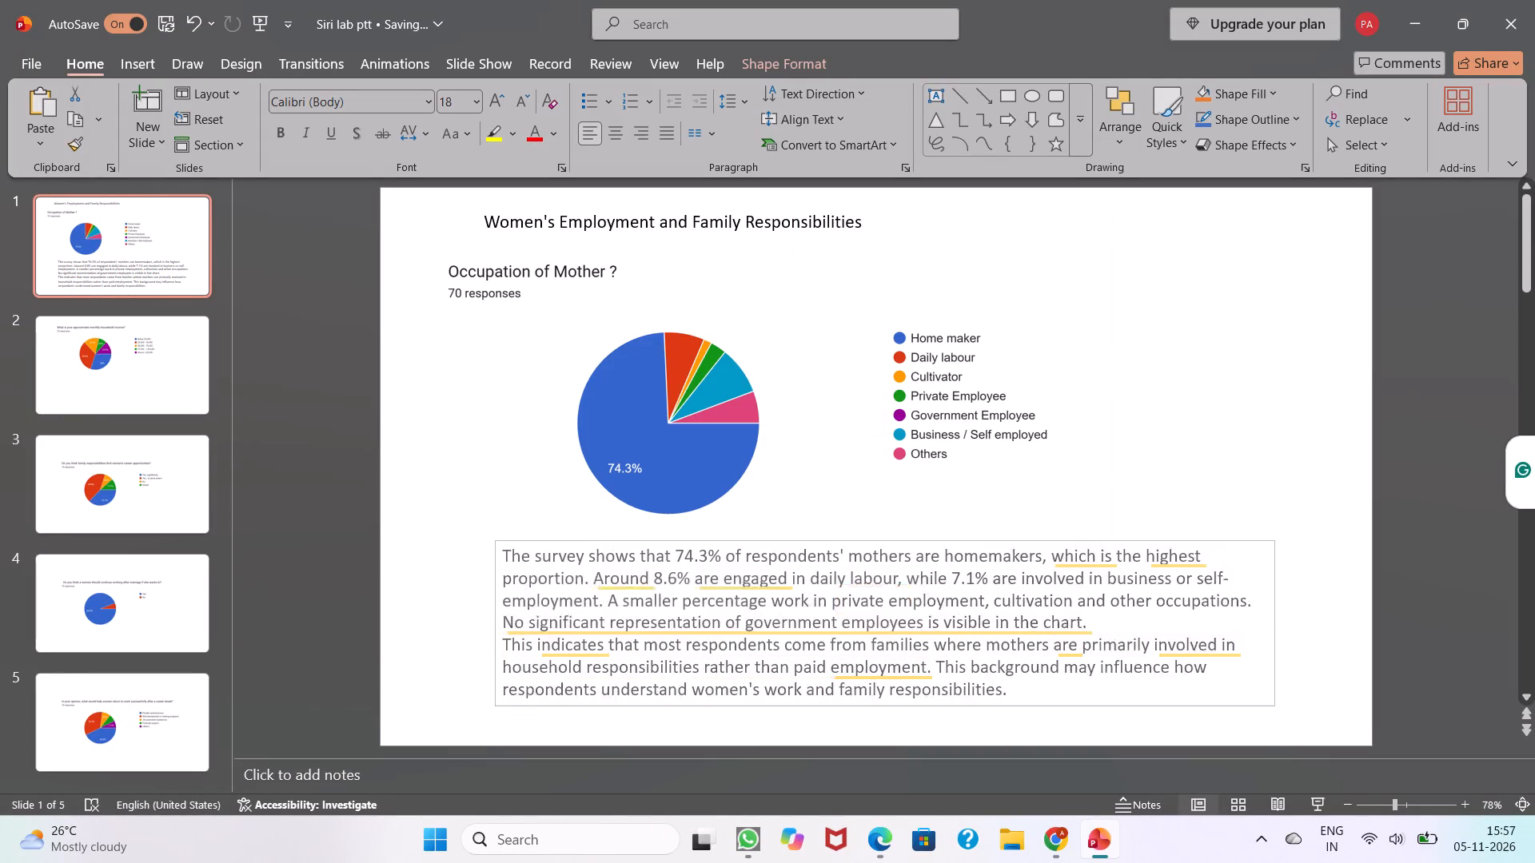
{"action": "left_click_drag", "start_coordinate": [464, 629], "coordinate": [425, 631]}
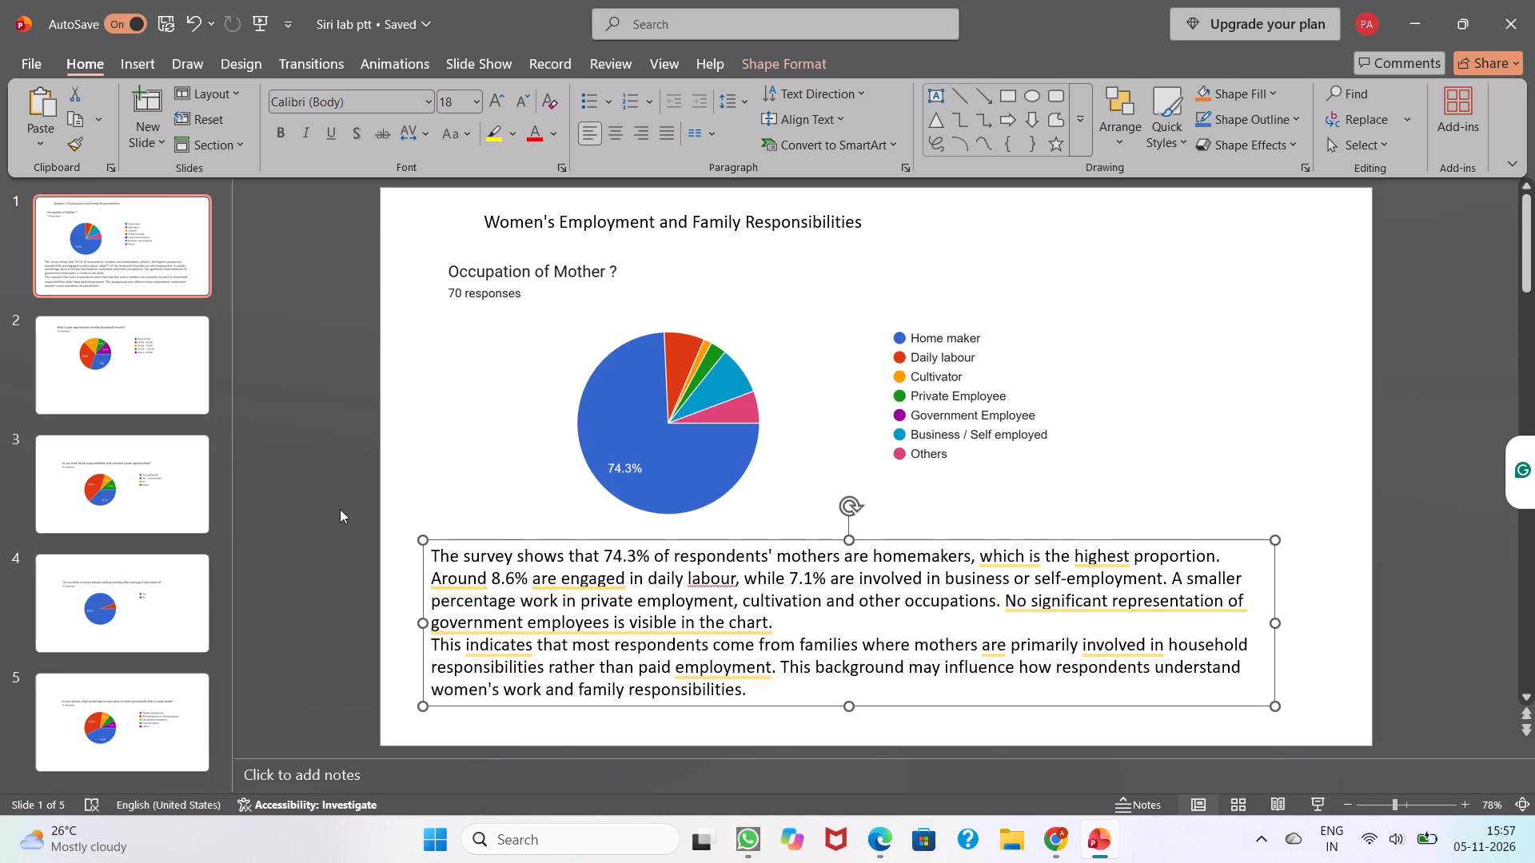
Move the monthly household income chart picture on slide 2 slightly to the left.
{"action": "left_click", "coordinate": [143, 362]}
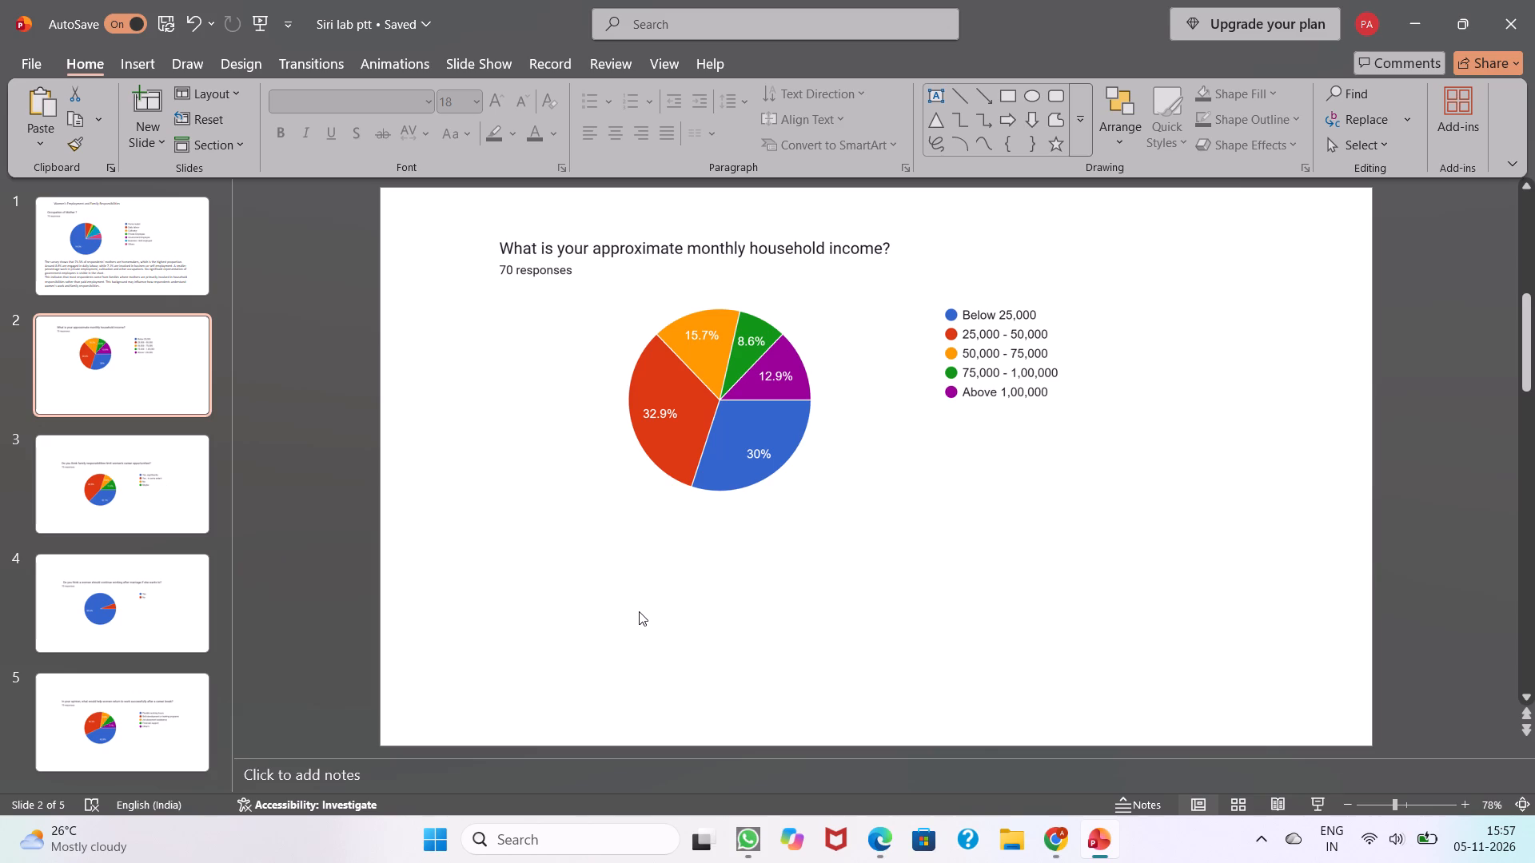
{"action": "left_click", "coordinate": [700, 579]}
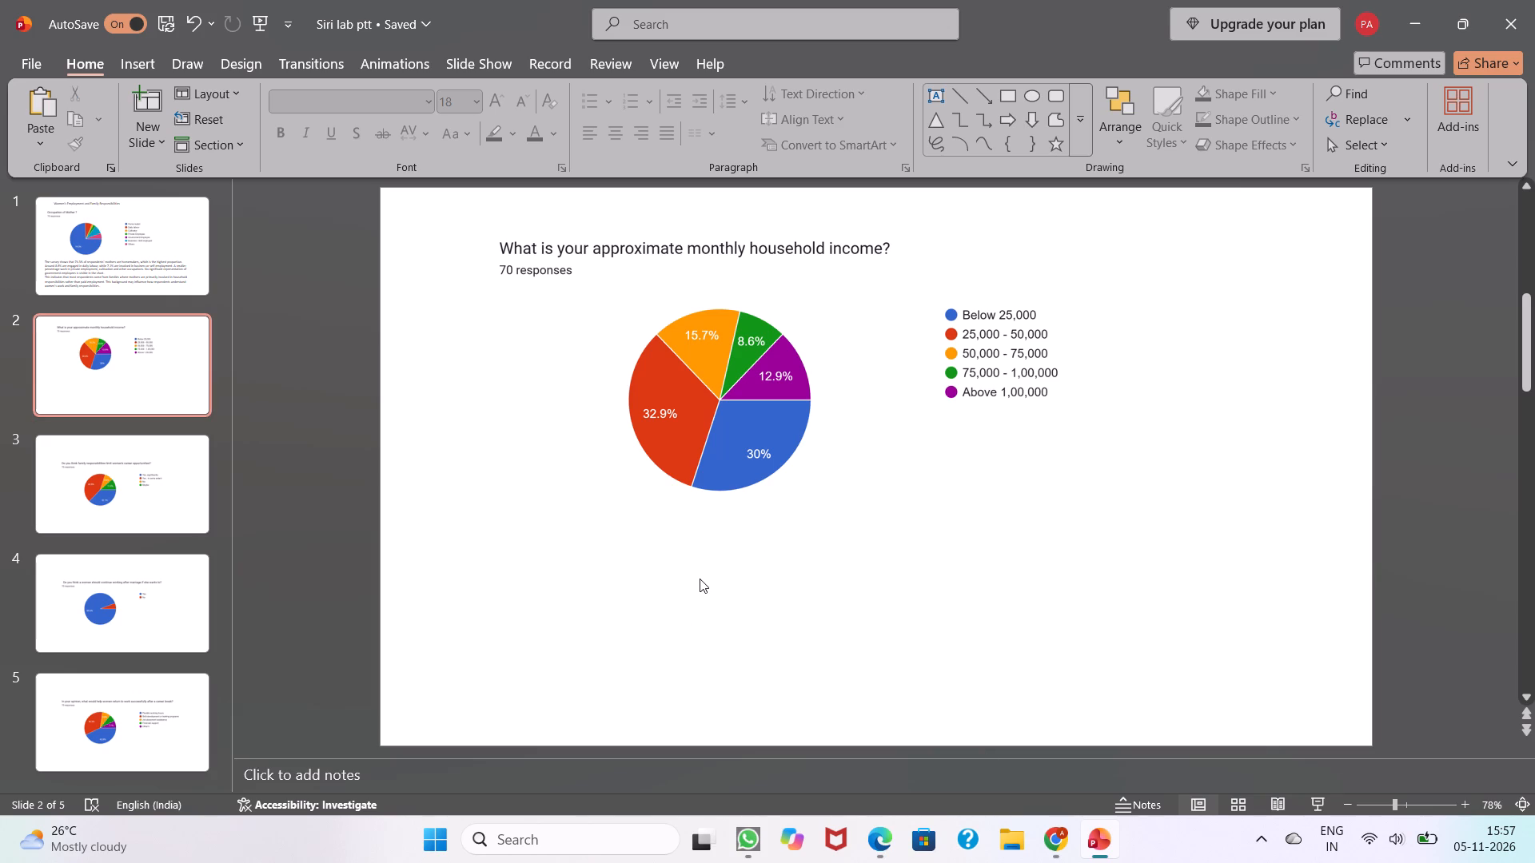
{"action": "left_click", "coordinate": [680, 592]}
{"action": "left_click_drag", "start_coordinate": [734, 371], "coordinate": [705, 371]}
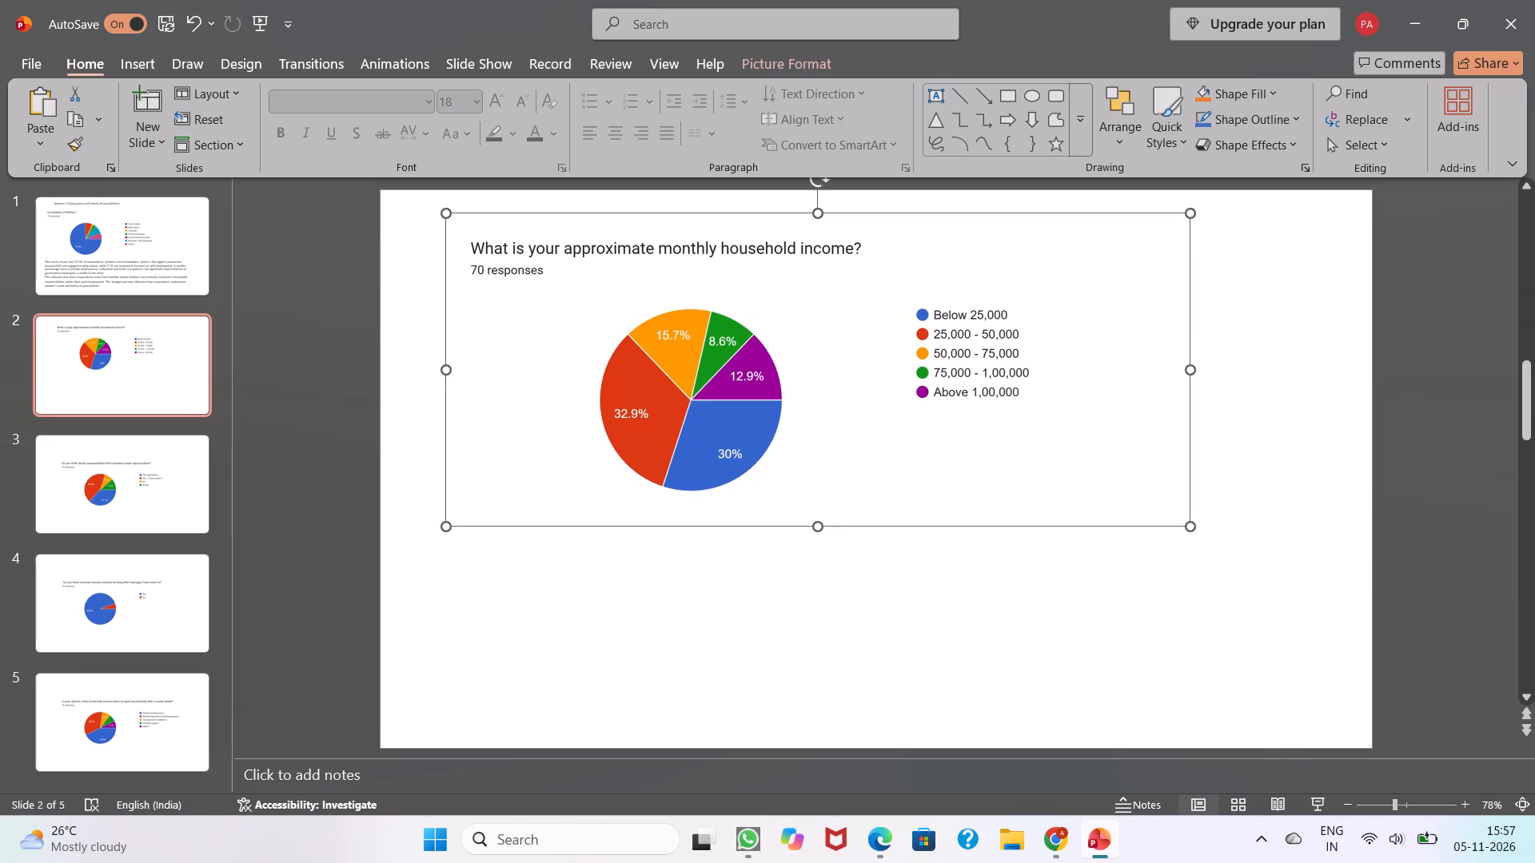
{"action": "left_click", "coordinate": [716, 652]}
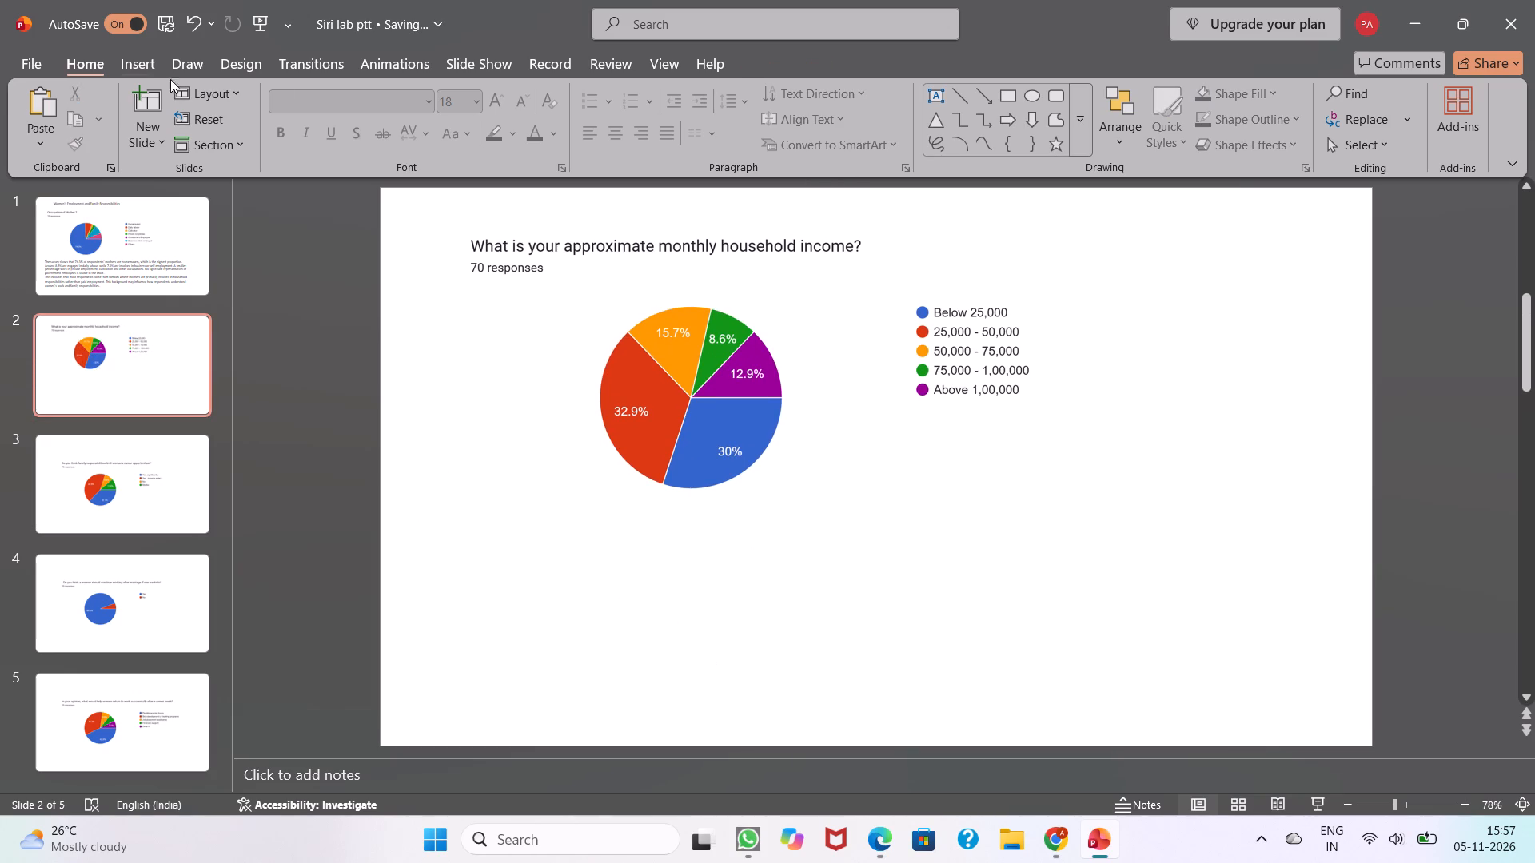
Insert a small text box beneath the household income pie chart on slide 2.
{"action": "left_click", "coordinate": [146, 72]}
{"action": "left_click", "coordinate": [788, 109]}
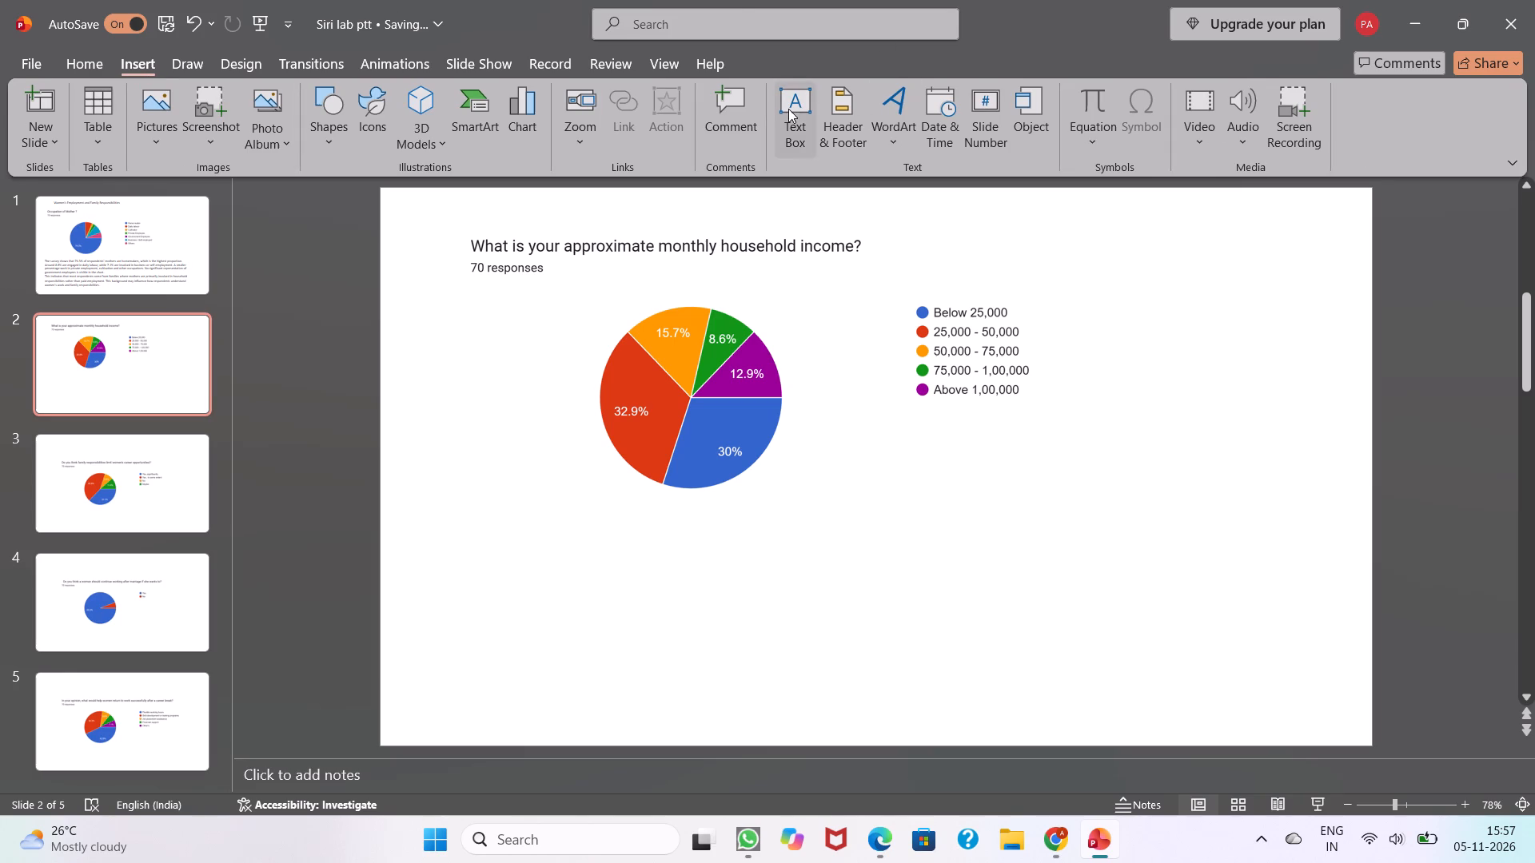
{"action": "left_click_drag", "start_coordinate": [508, 526], "coordinate": [596, 587]}
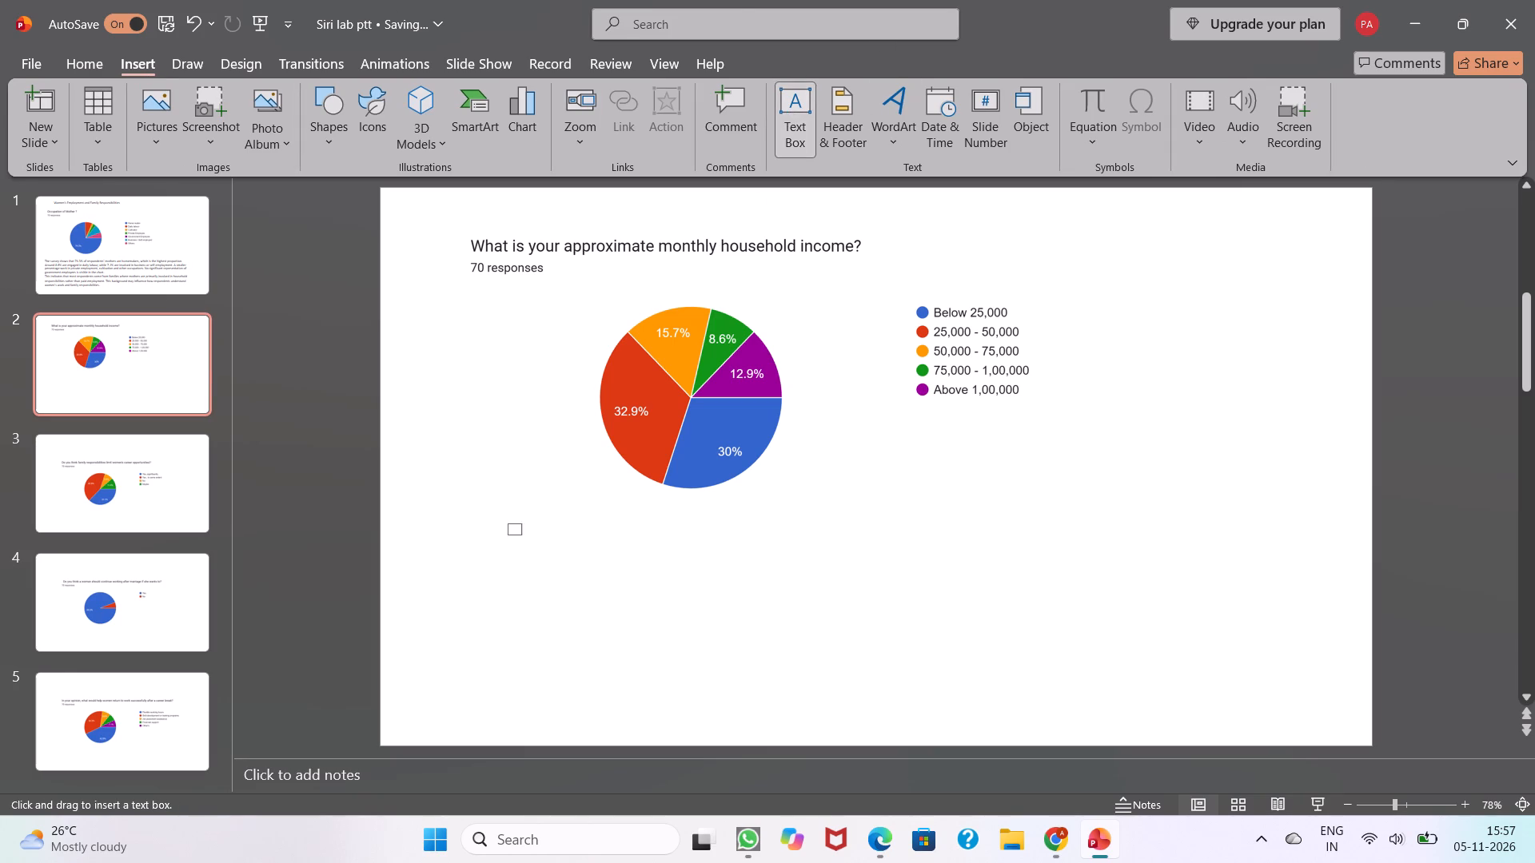
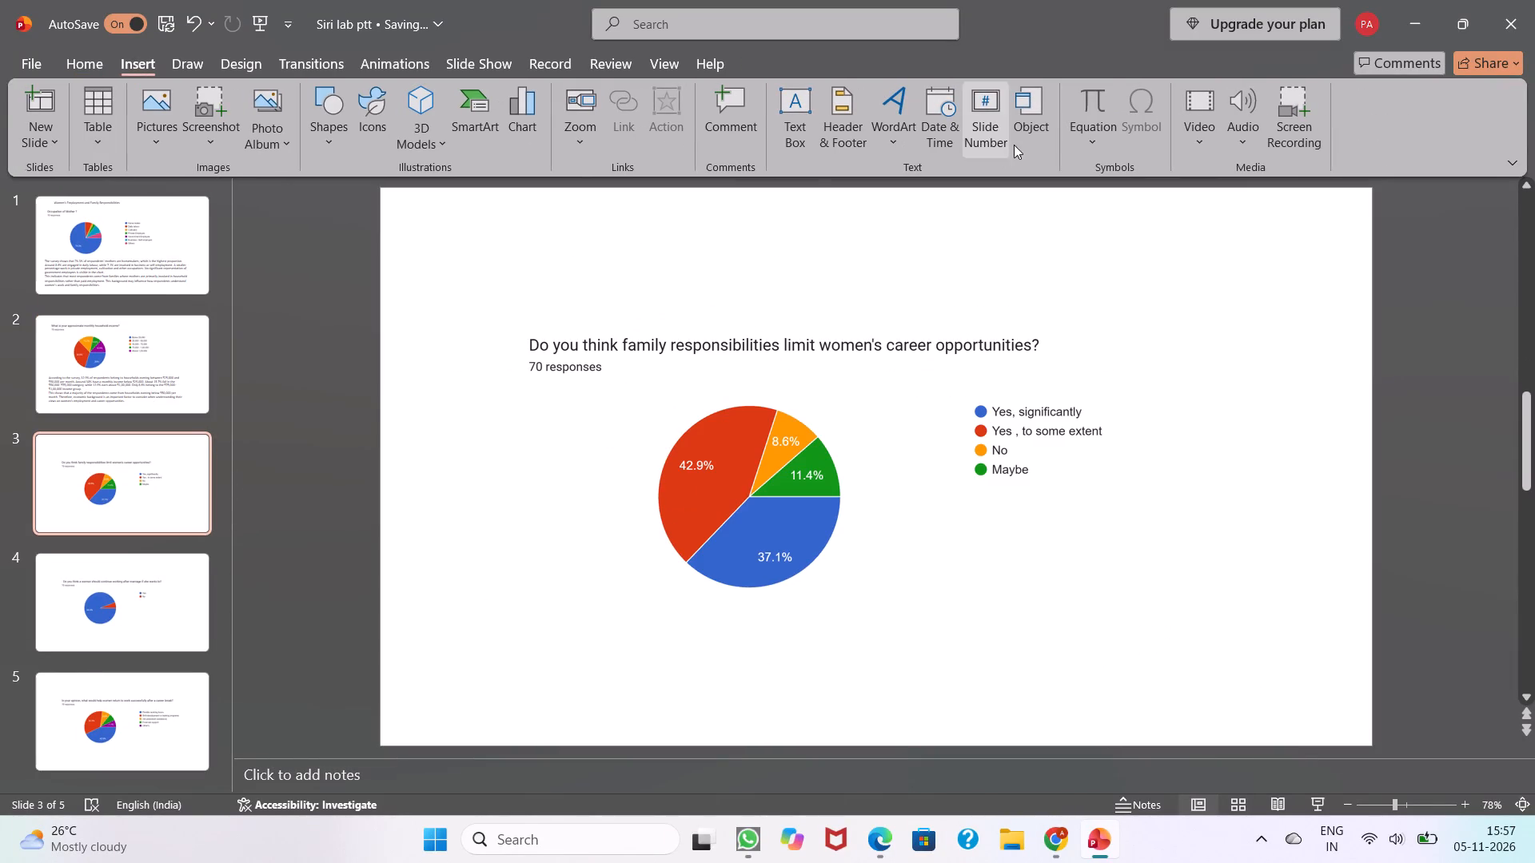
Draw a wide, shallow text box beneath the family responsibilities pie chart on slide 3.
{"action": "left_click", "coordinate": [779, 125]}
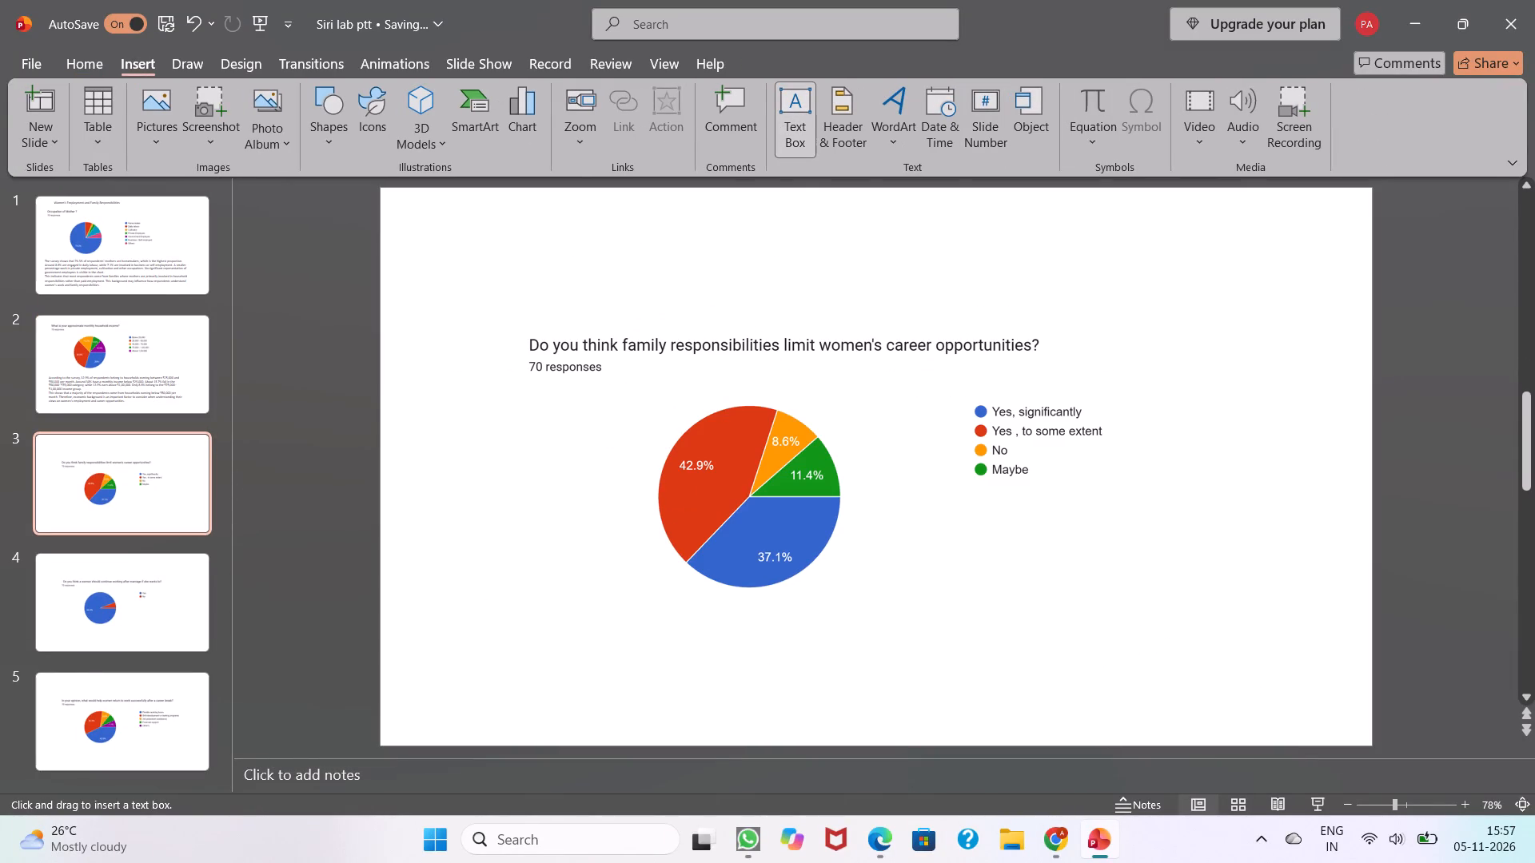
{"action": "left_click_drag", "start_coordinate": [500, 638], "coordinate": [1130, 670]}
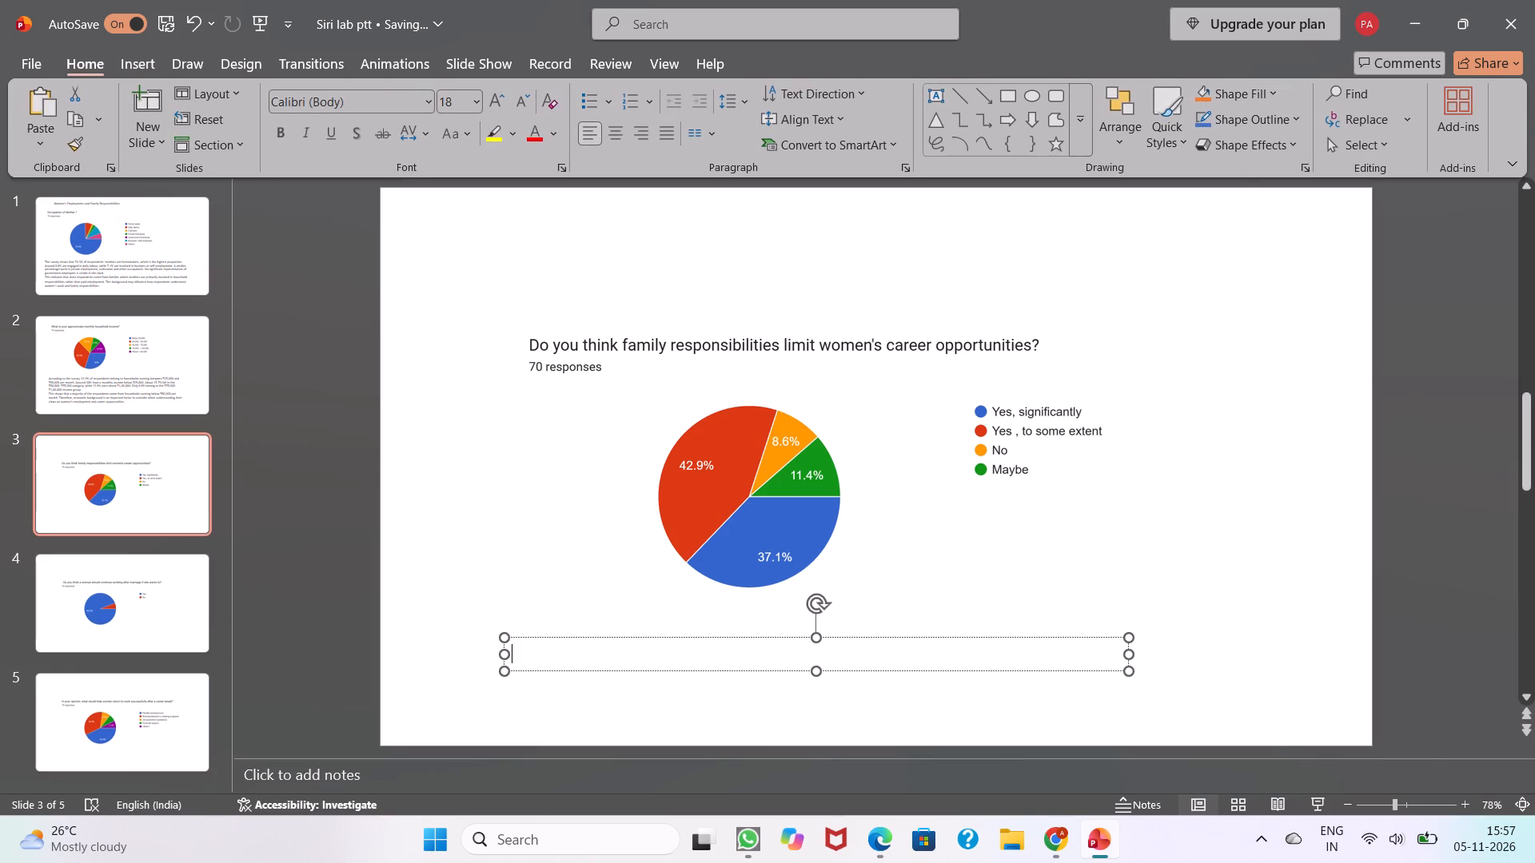
Move the family responsibilities chart picture on slide 3 up near the slide's top edge and slightly to the left.
{"action": "left_click_drag", "start_coordinate": [790, 495], "coordinate": [747, 391]}
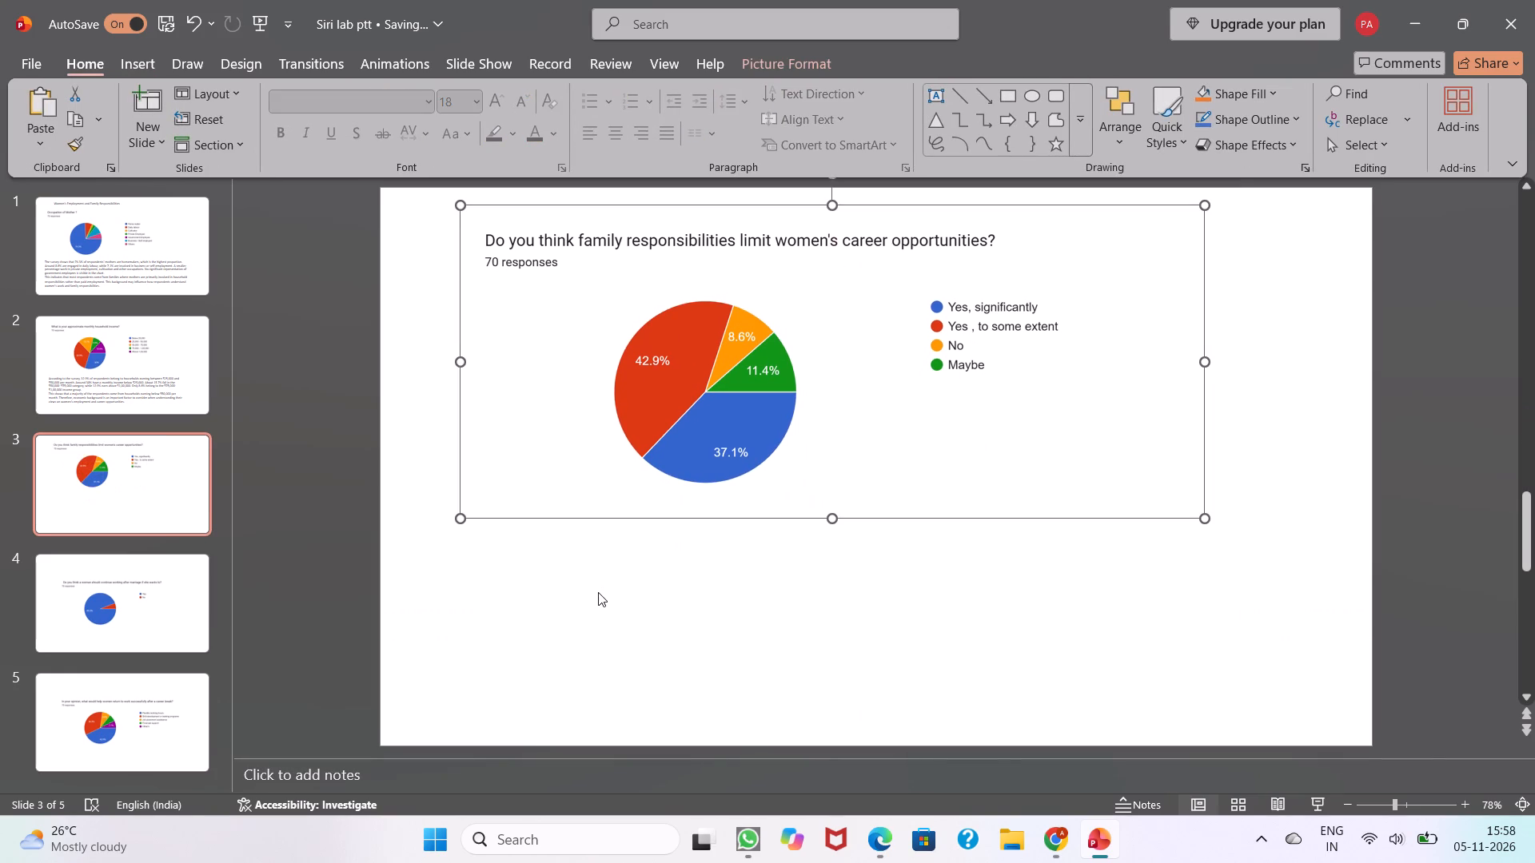
Insert a wide text box in the empty space beneath the family responsibilities chart on slide 3, spanning nearly the chart picture's width.
{"action": "left_click", "coordinate": [598, 592]}
{"action": "left_click_drag", "start_coordinate": [488, 580], "coordinate": [709, 642]}
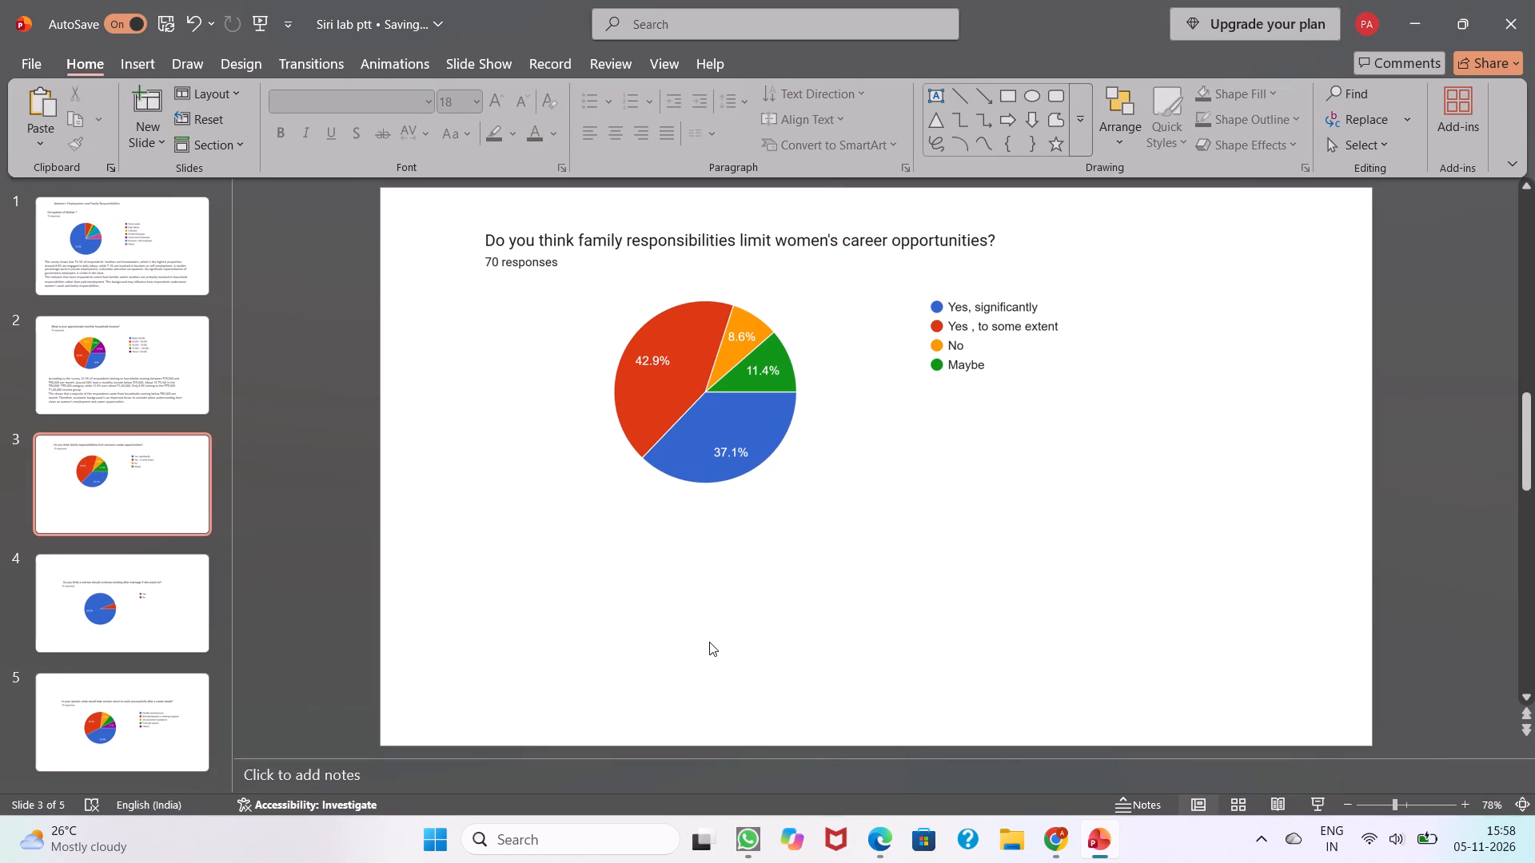
{"action": "left_click", "coordinate": [146, 66]}
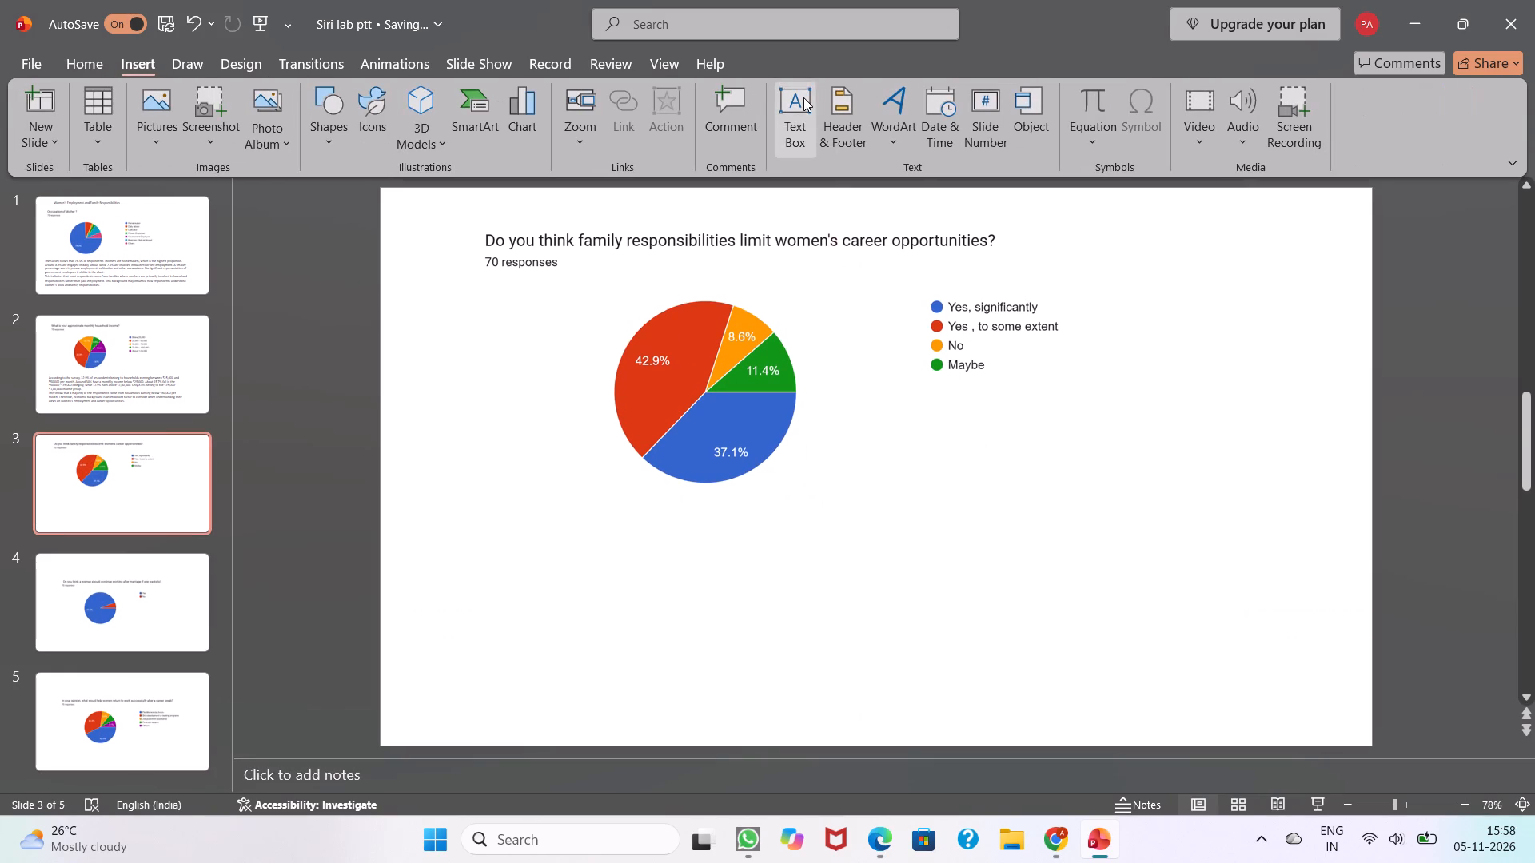
{"action": "left_click", "coordinate": [803, 97]}
{"action": "left_click_drag", "start_coordinate": [479, 541], "coordinate": [833, 589]}
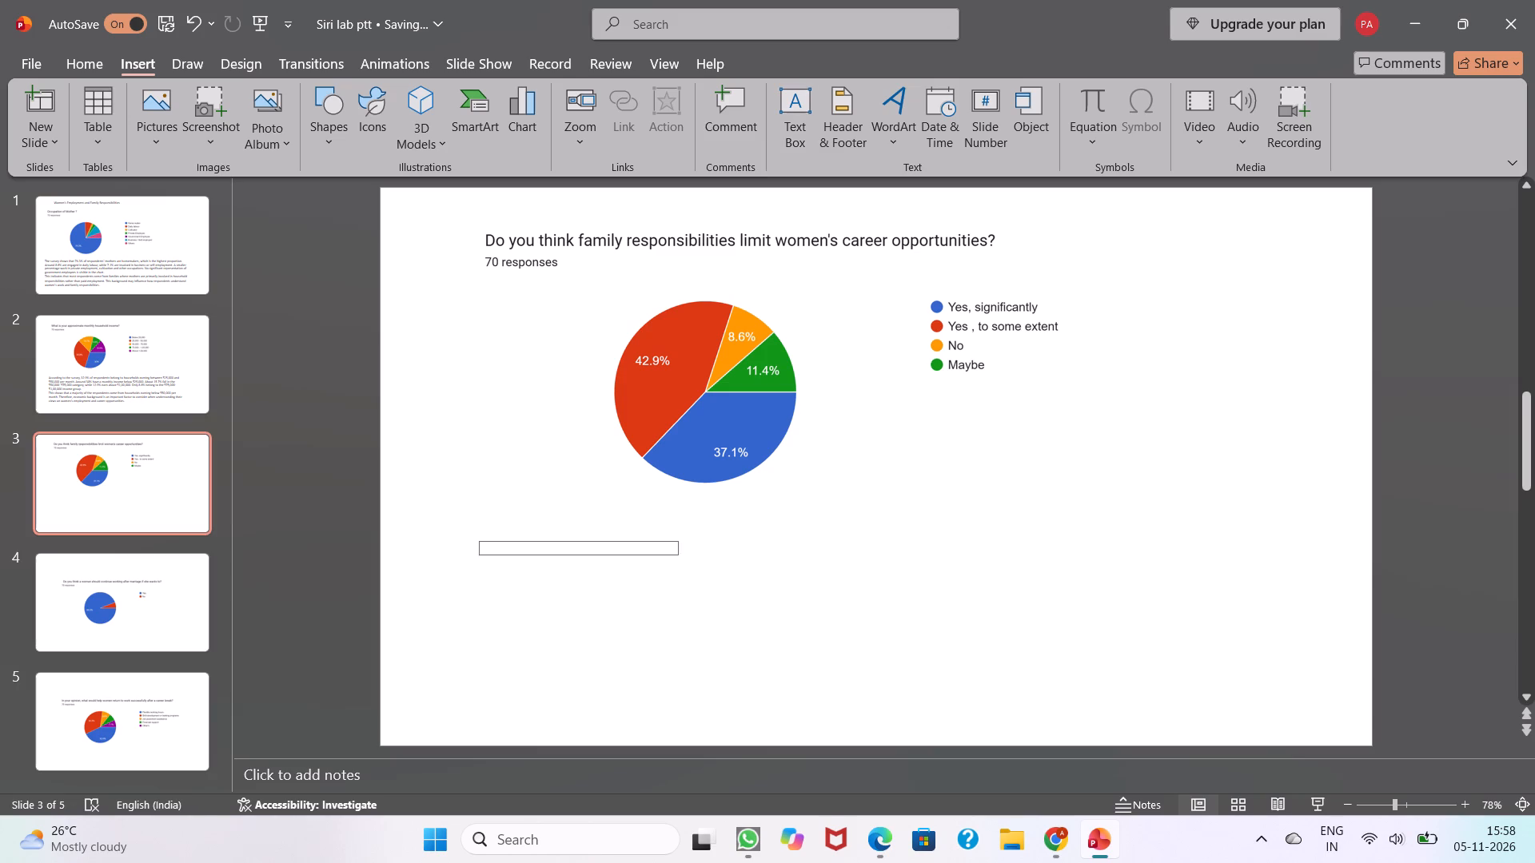
{"action": "left_click_drag", "start_coordinate": [833, 589], "coordinate": [1166, 677]}
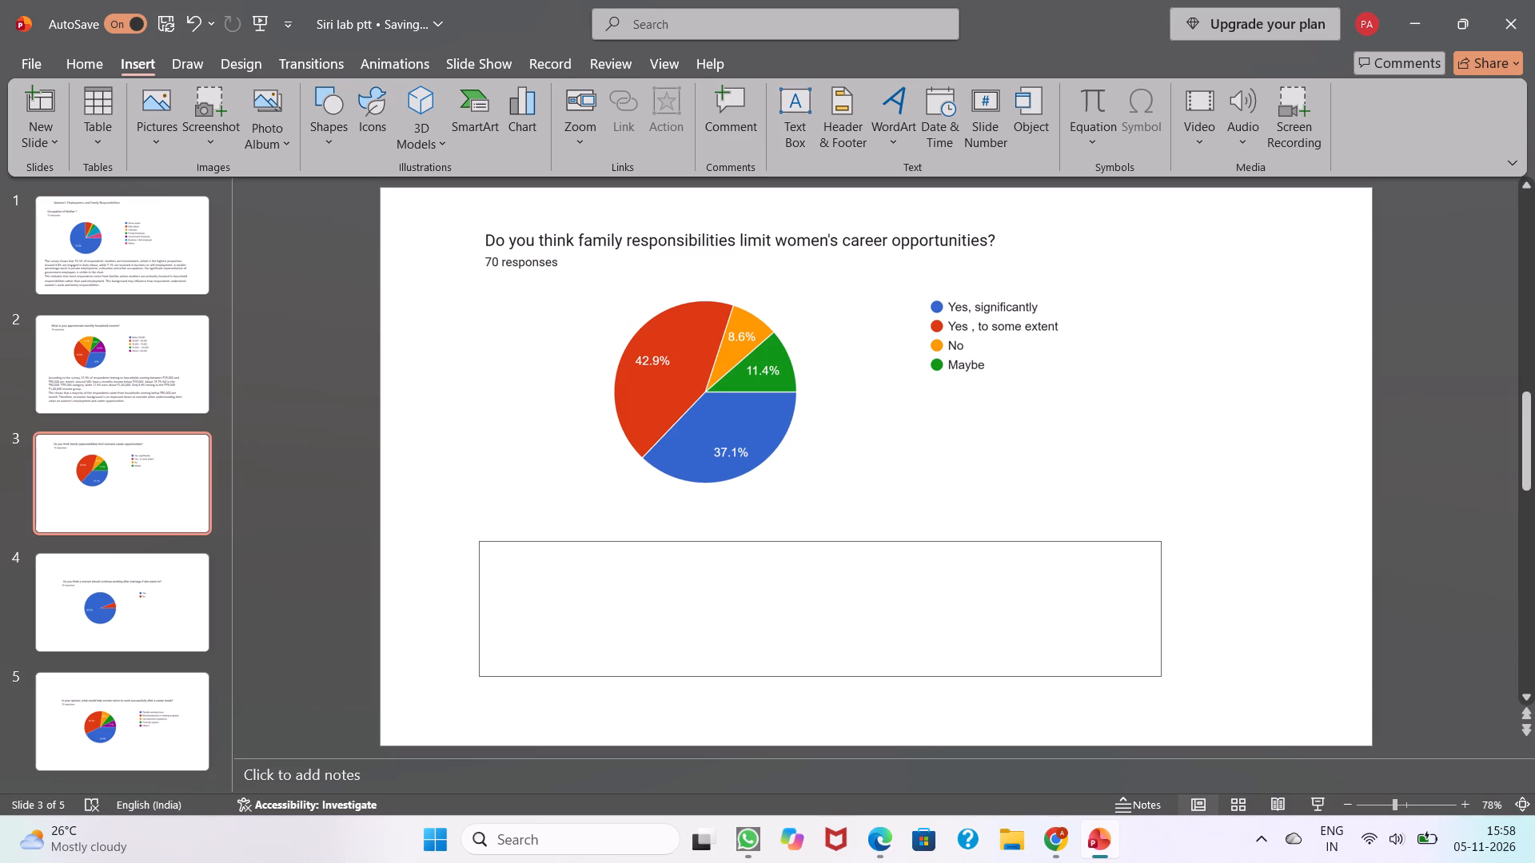
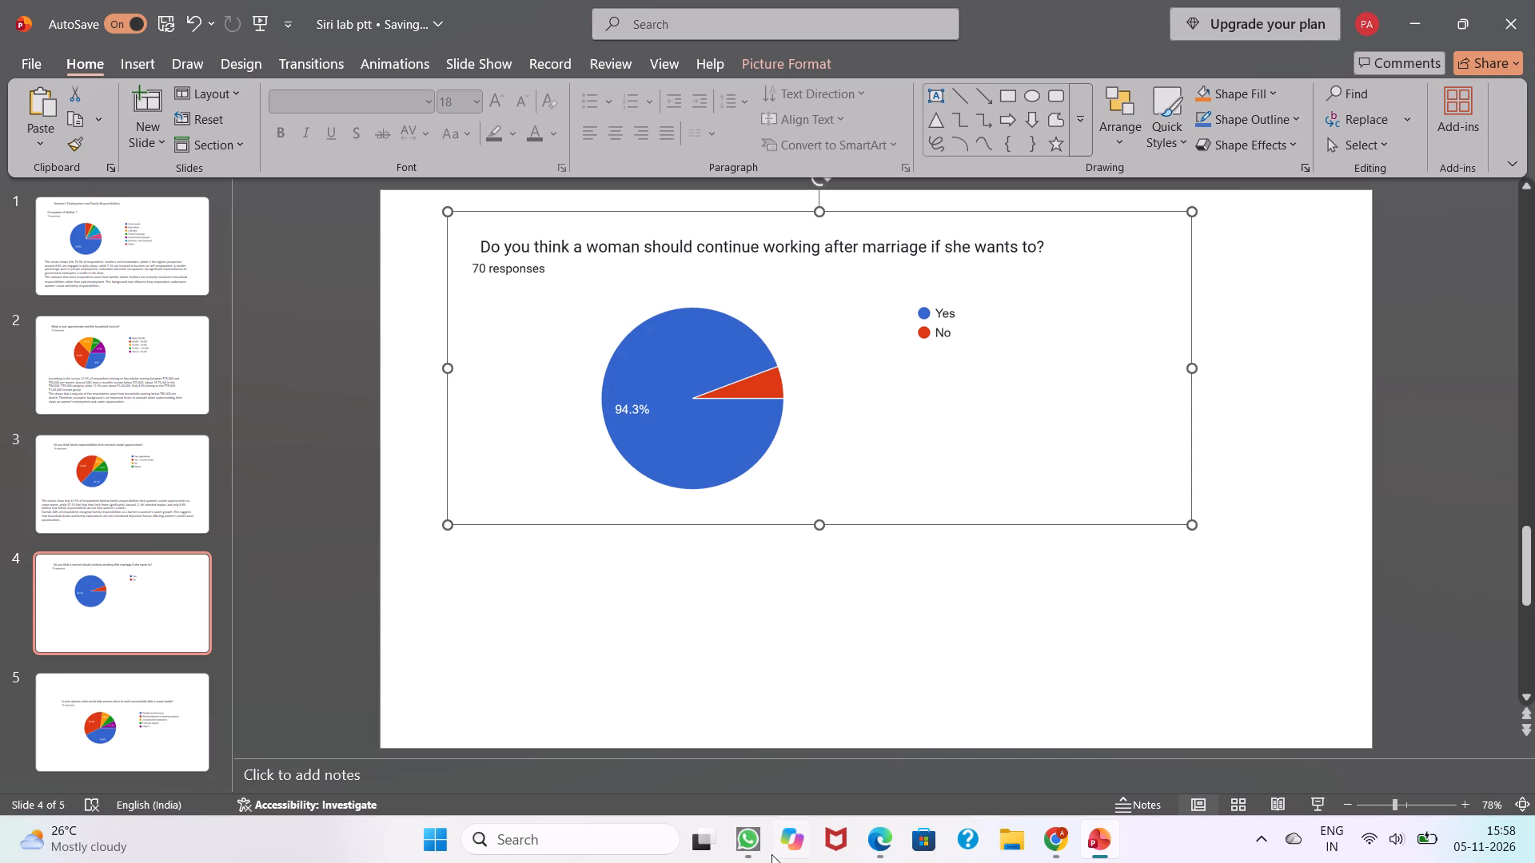
Insert a wide text box in the empty space beneath the working-after-marriage pie chart on slide 4, spanning most of the slide's width.
{"action": "left_click", "coordinate": [166, 456]}
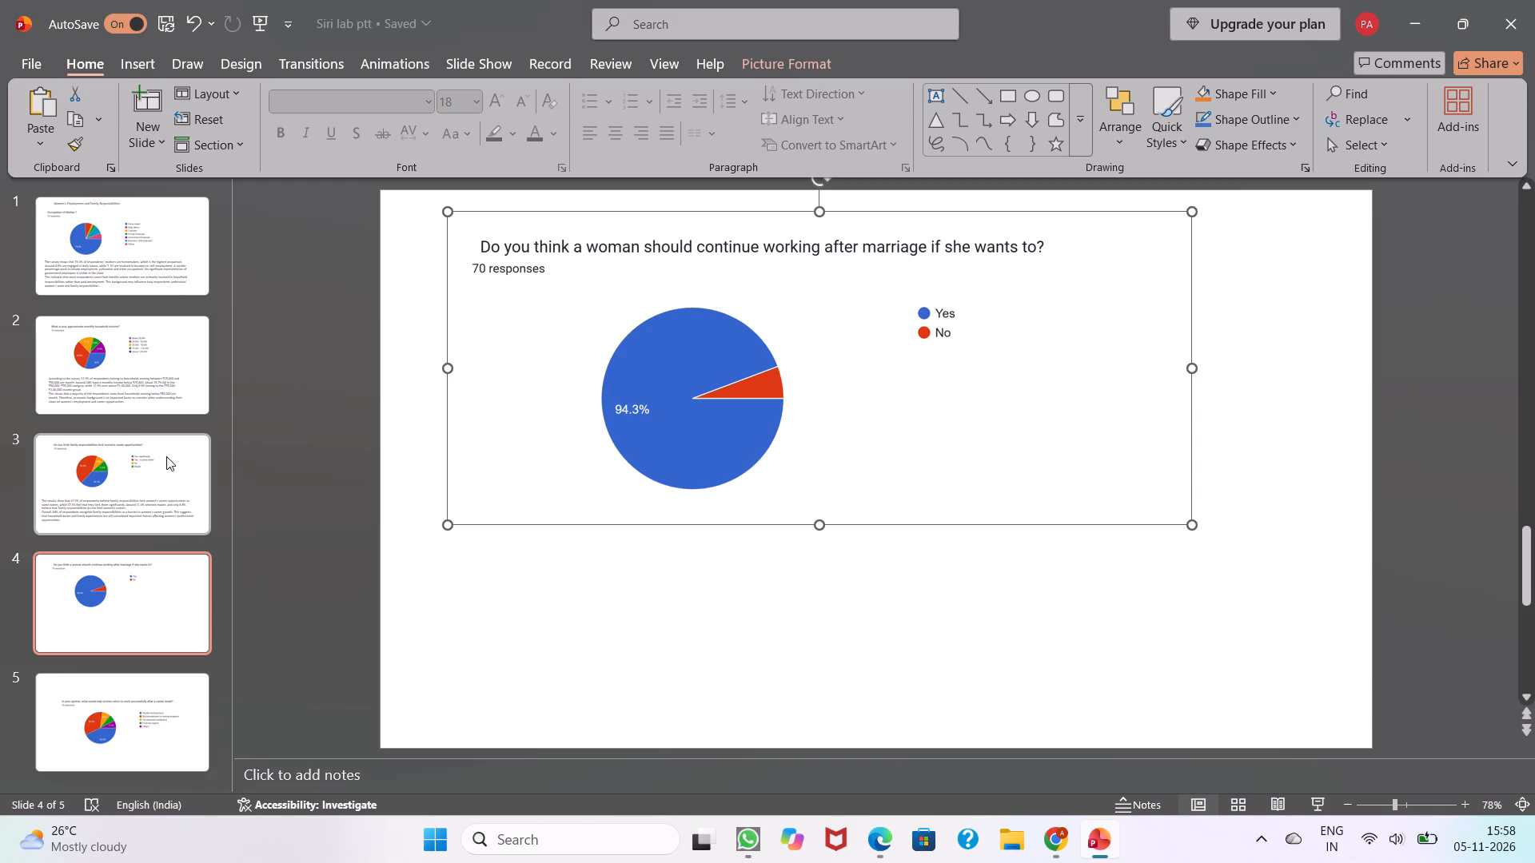
{"action": "left_click", "coordinate": [150, 589]}
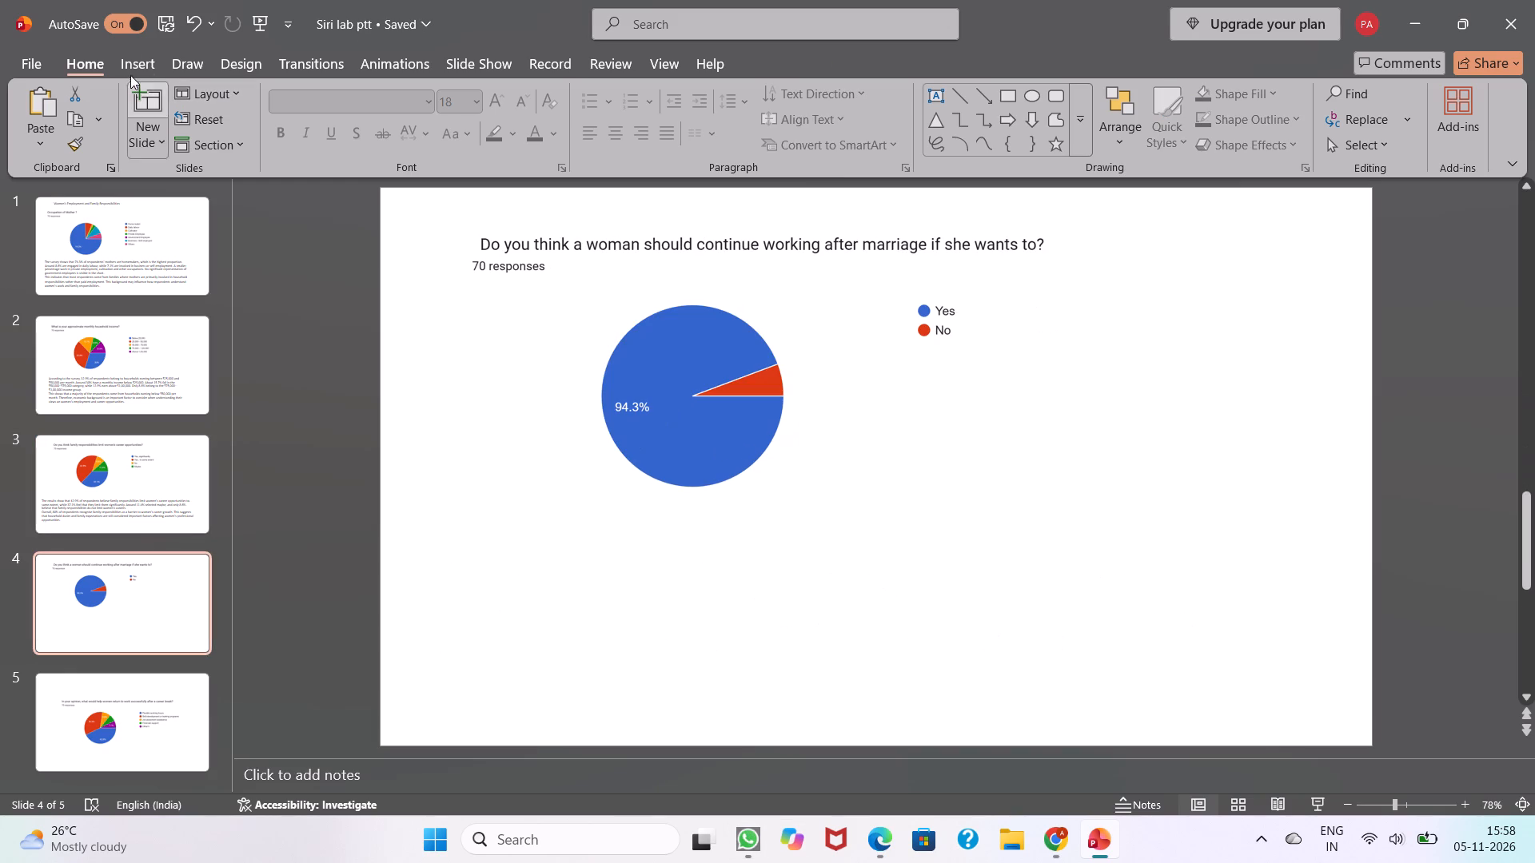
{"action": "left_click", "coordinate": [124, 59]}
{"action": "left_click", "coordinate": [799, 106]}
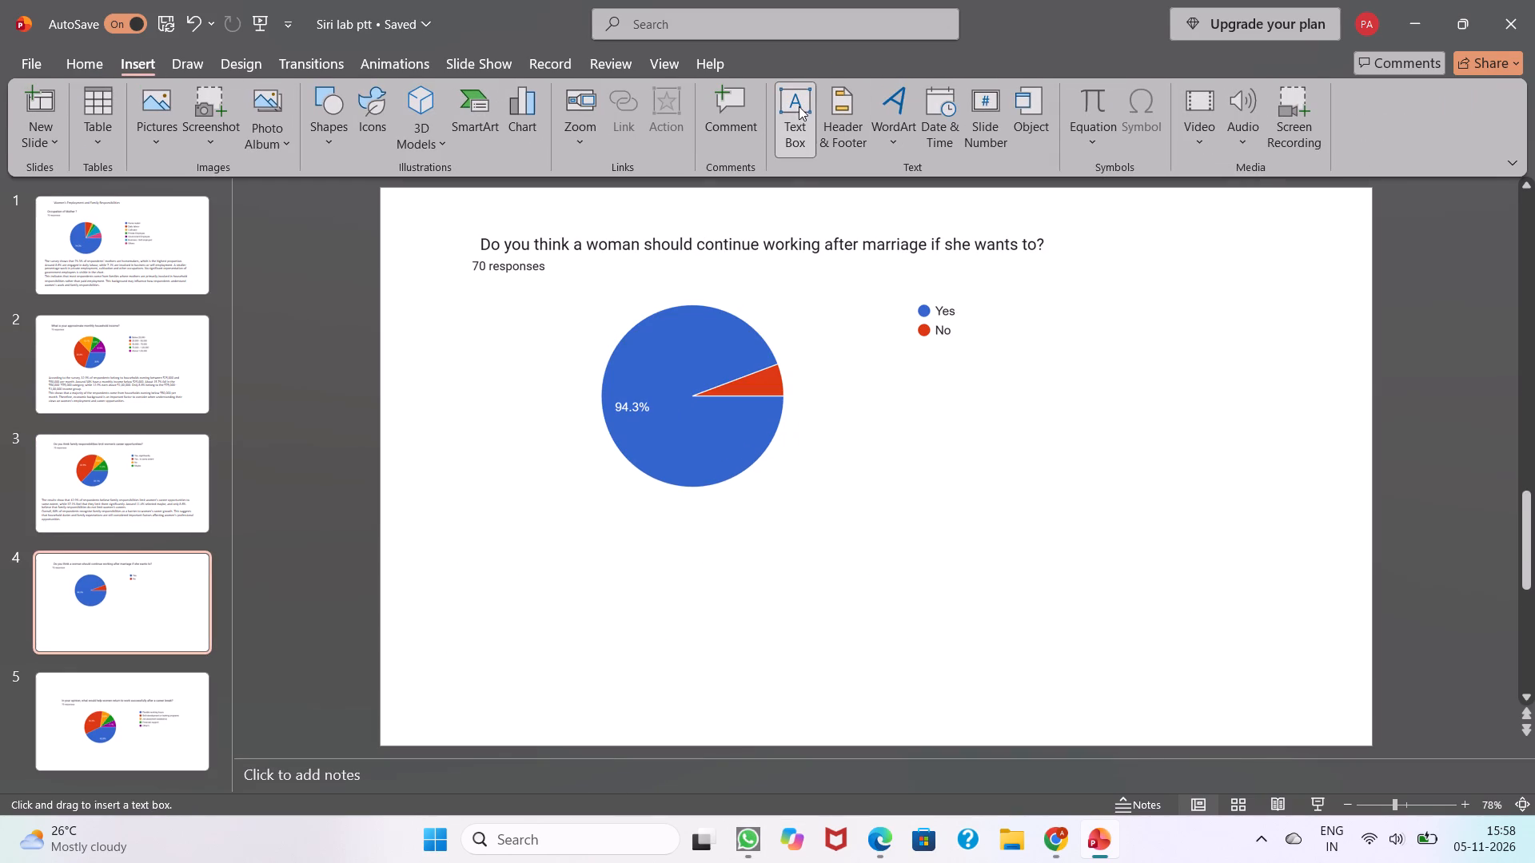
{"action": "left_click_drag", "start_coordinate": [450, 510], "coordinate": [1107, 665]}
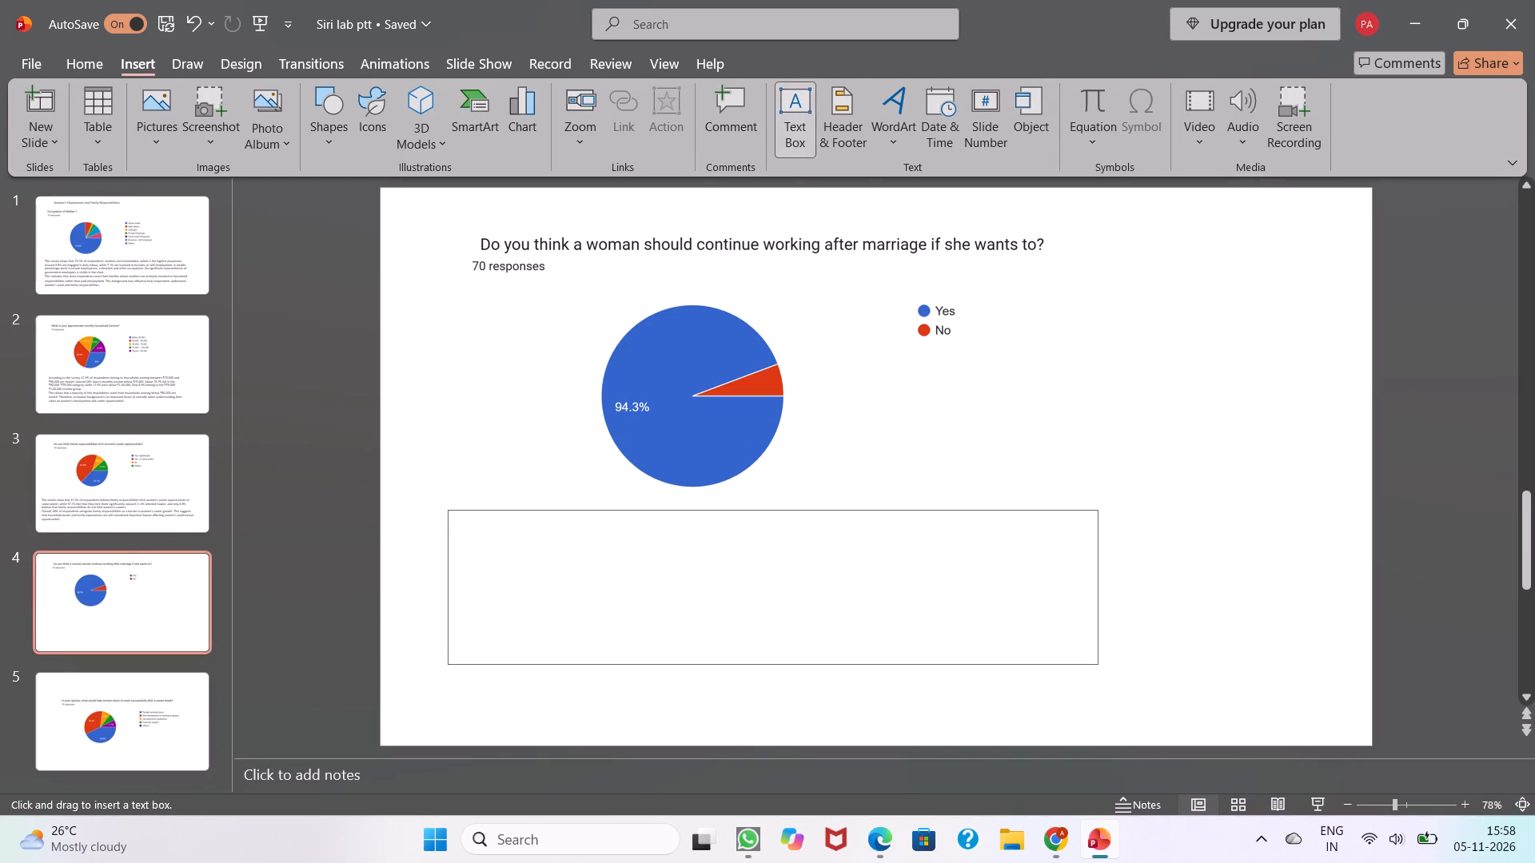
{"action": "left_click_drag", "start_coordinate": [1107, 665], "coordinate": [1281, 680]}
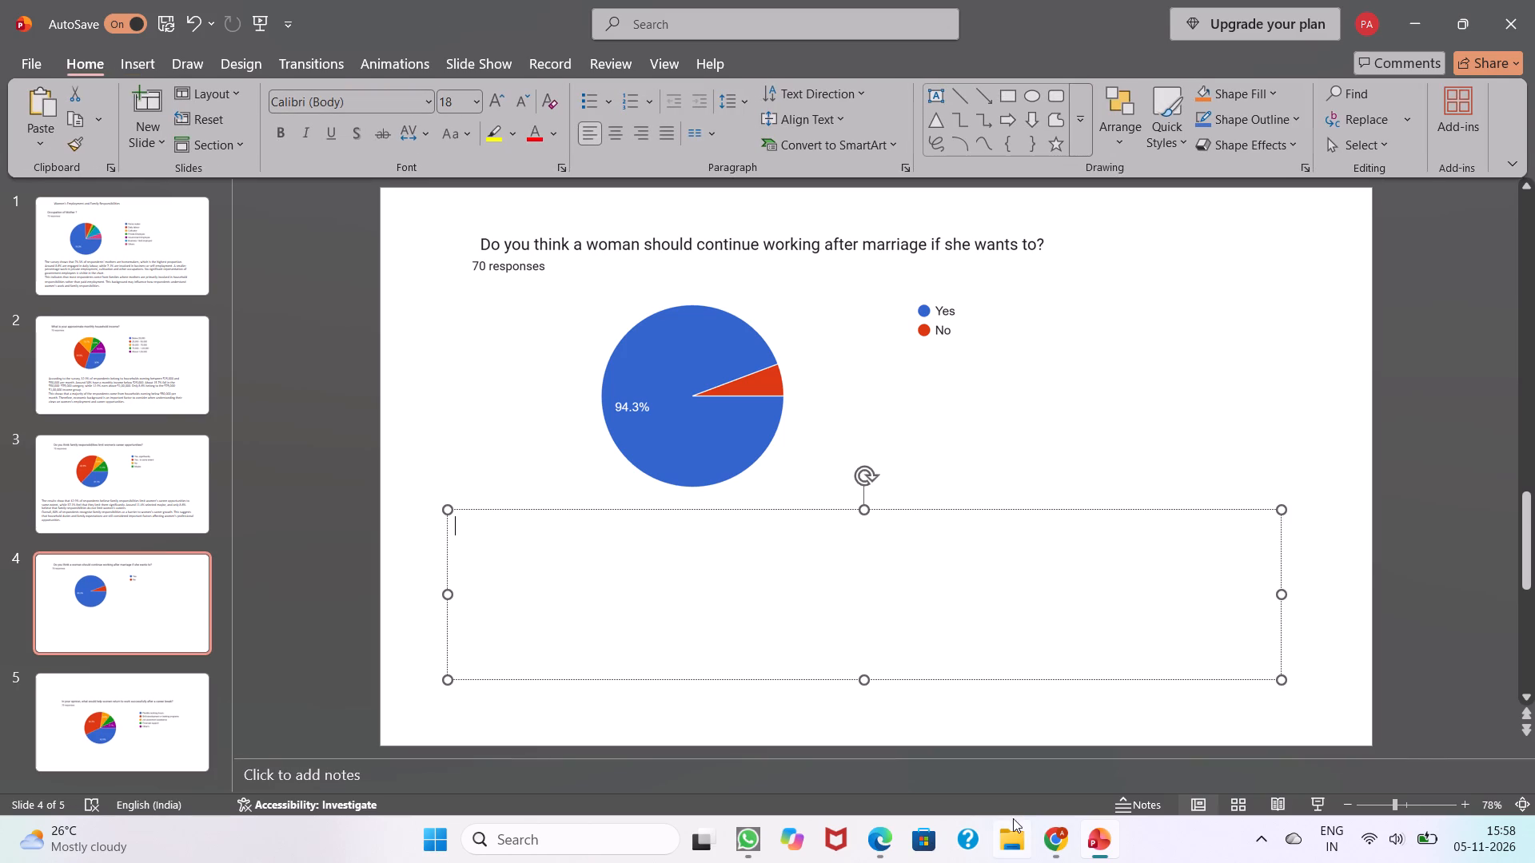
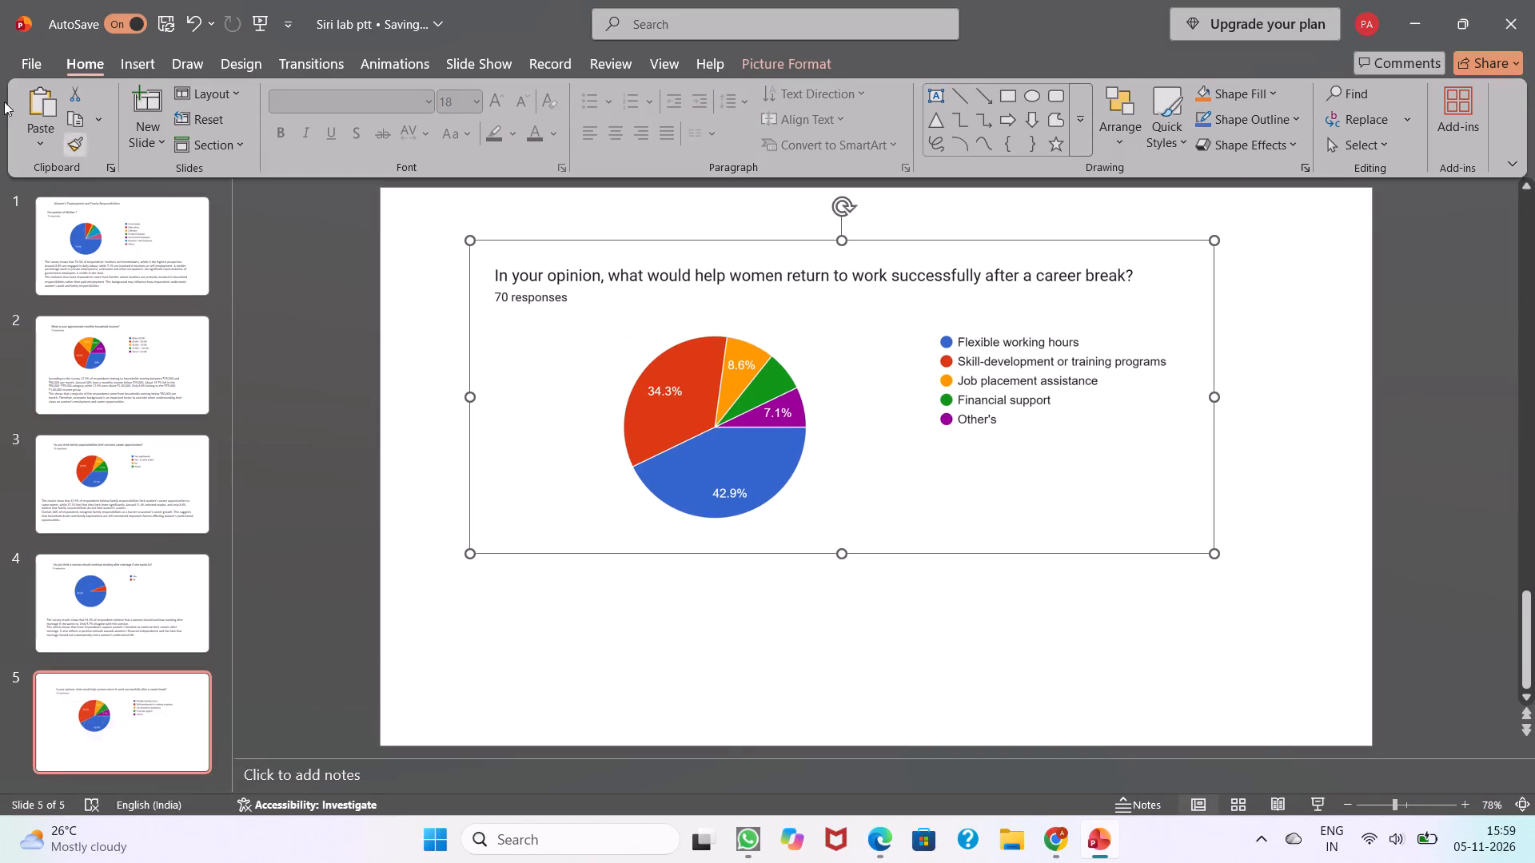
Insert a wide text box in the empty space beneath the career-break pie chart on slide 5, spanning nearly the chart picture's width.
{"action": "left_click", "coordinate": [137, 58]}
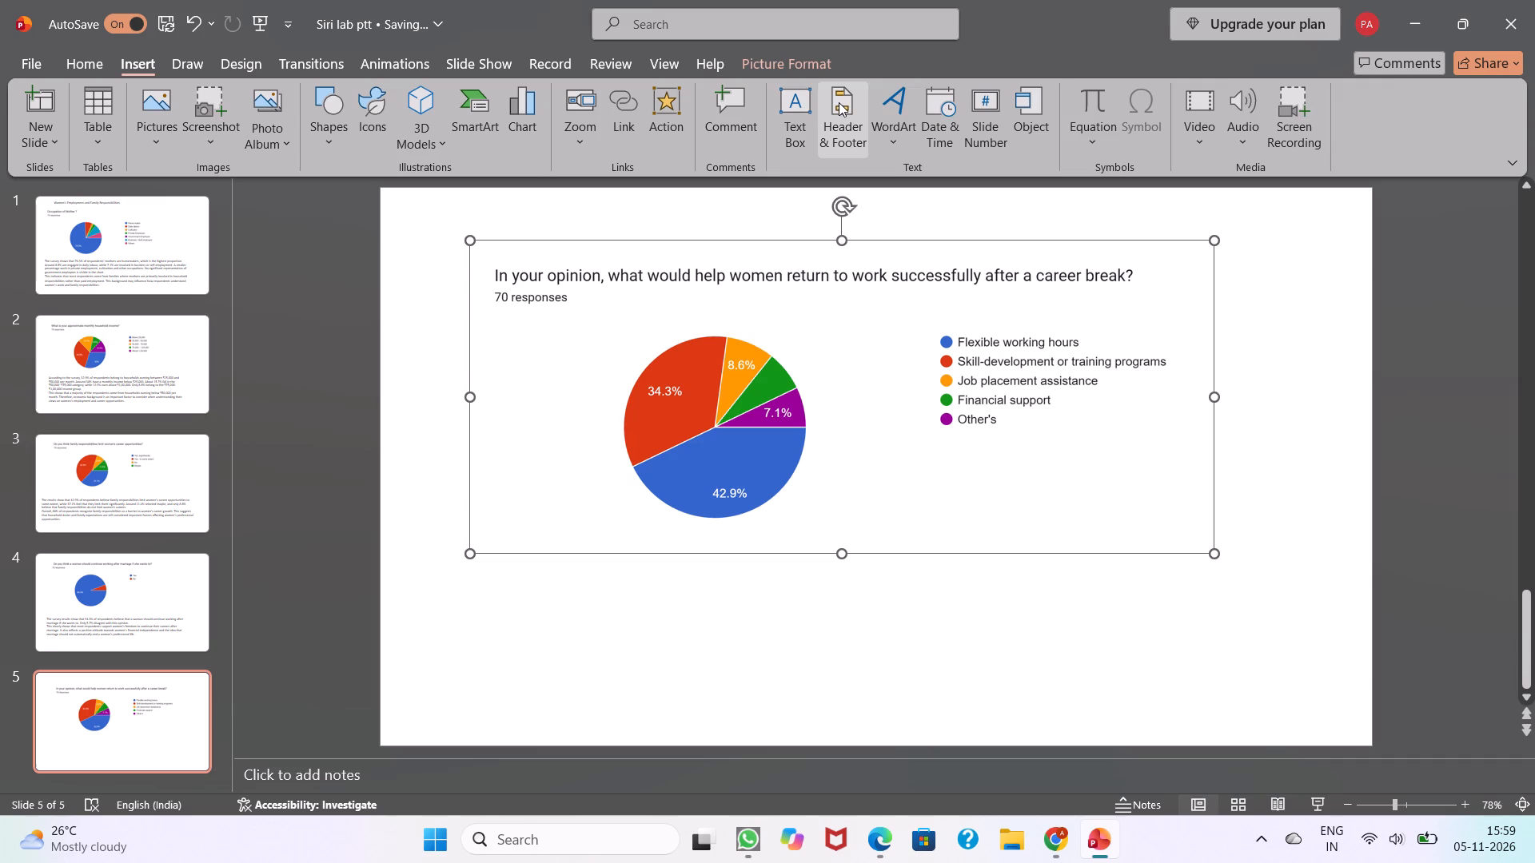
{"action": "left_click", "coordinate": [789, 101]}
{"action": "left_click_drag", "start_coordinate": [485, 604], "coordinate": [747, 660]}
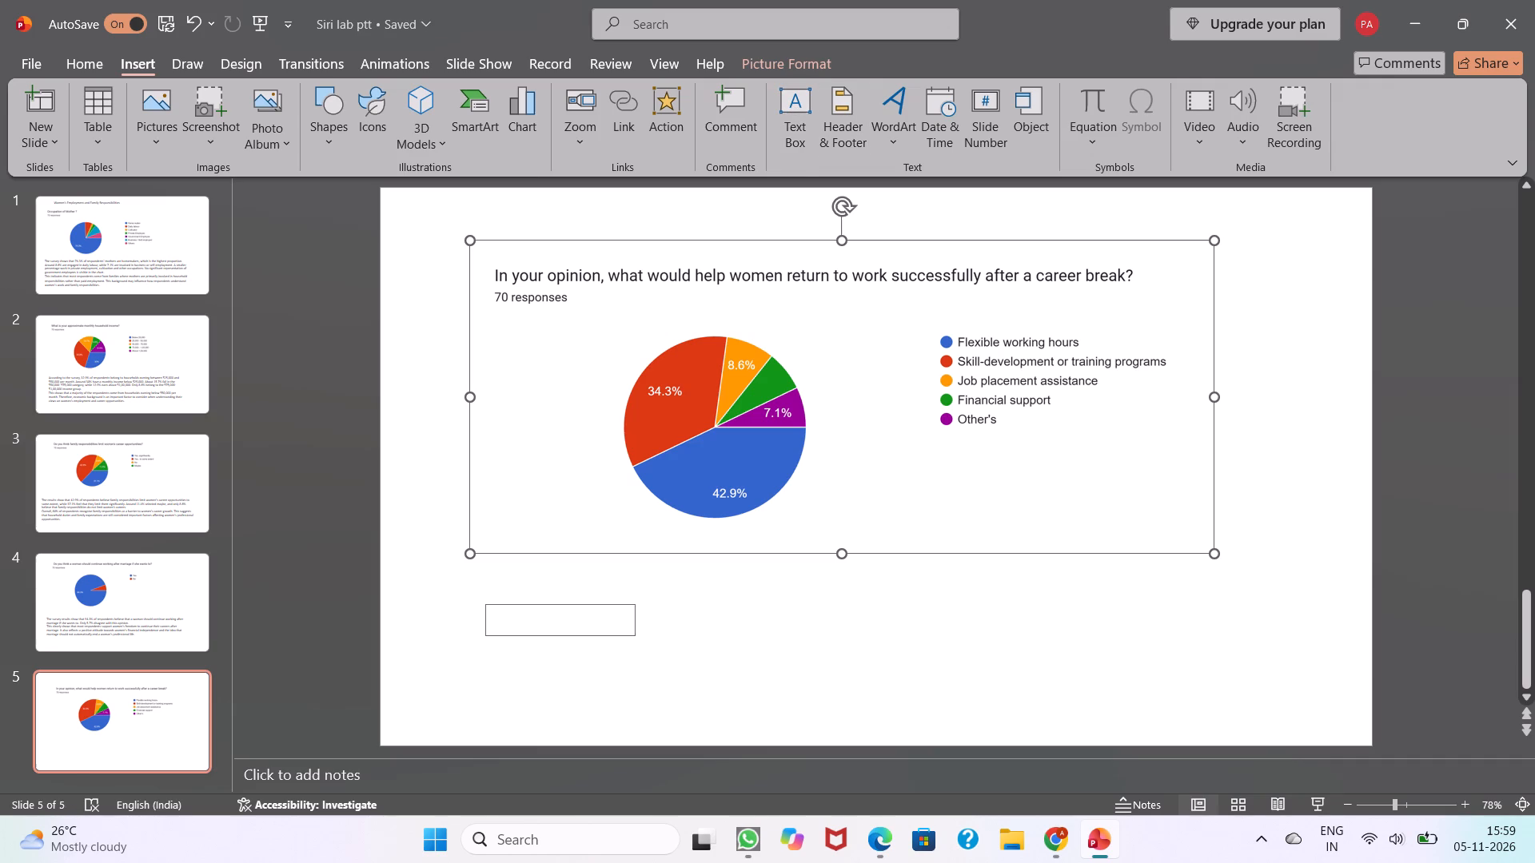
{"action": "left_click_drag", "start_coordinate": [747, 660], "coordinate": [1192, 715]}
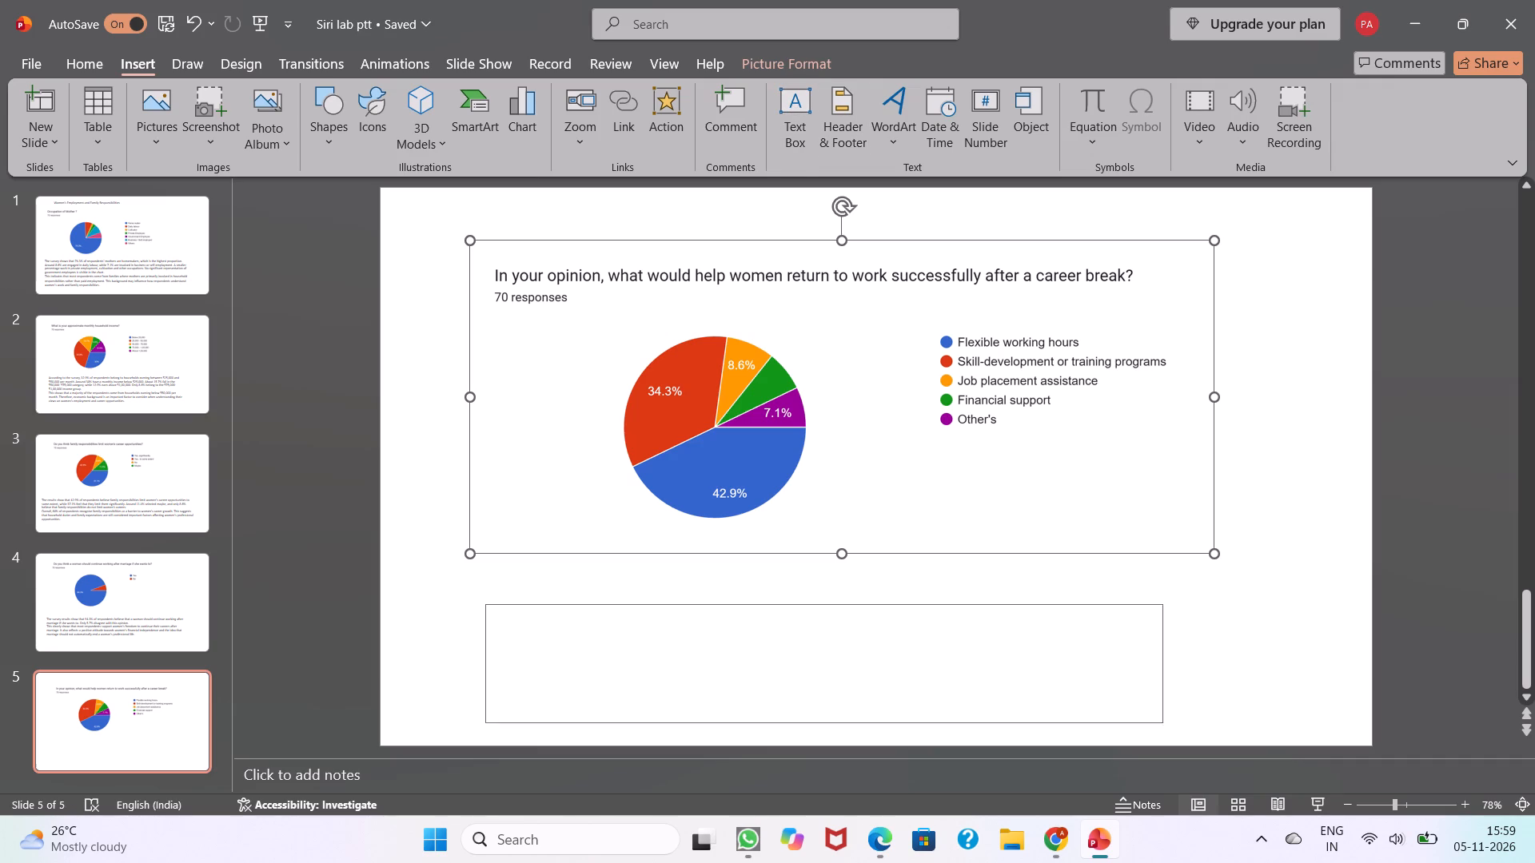
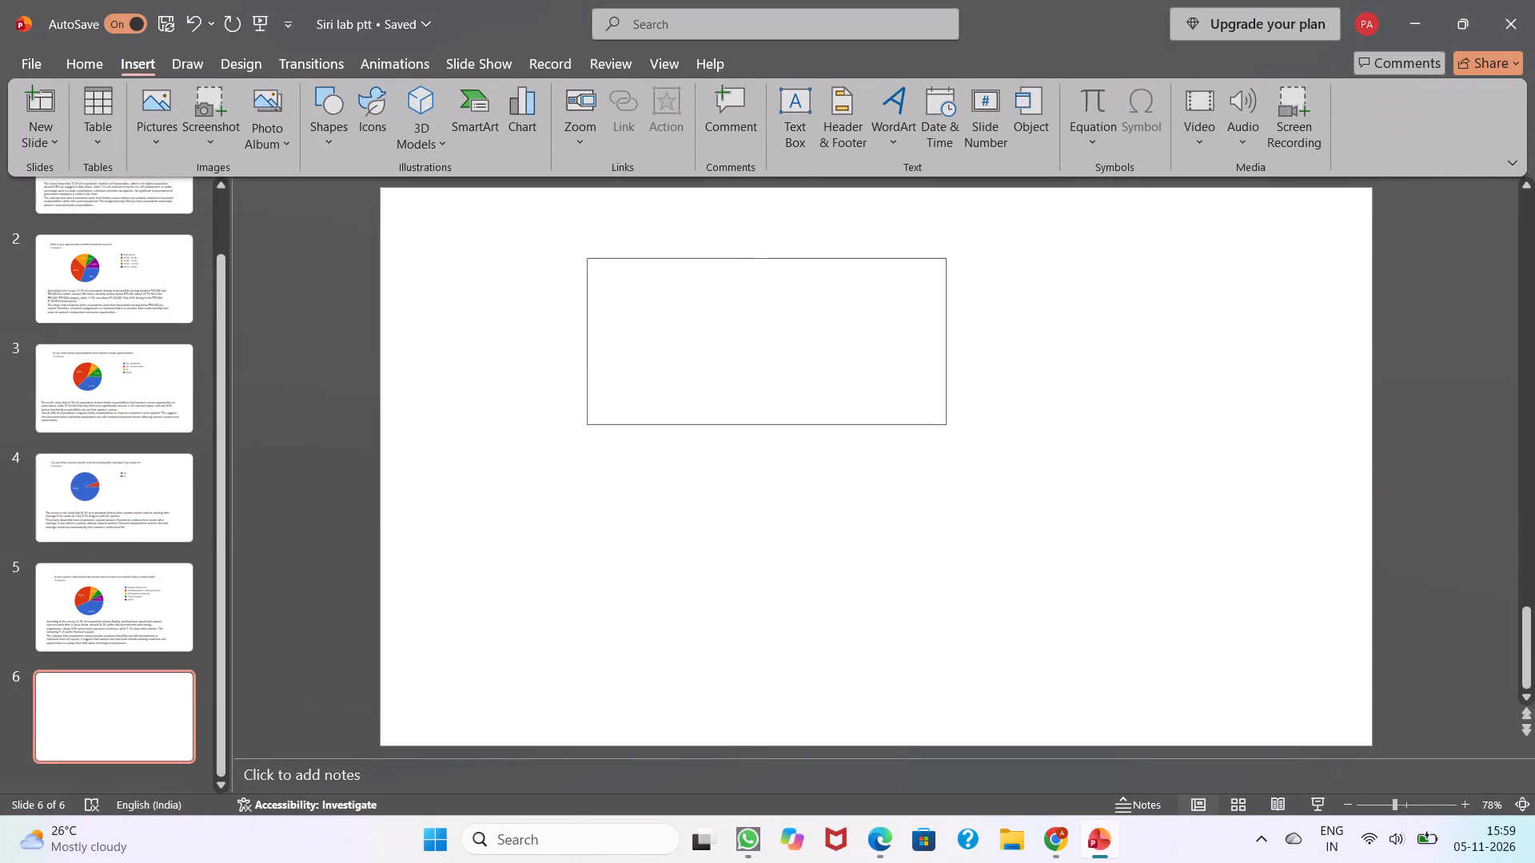
Draw a text box on blank slide 6 and paste in the copied overall summary of the 70 survey responses.
{"action": "left_click_drag", "start_coordinate": [1080, 493], "coordinate": [1090, 497]}
{"action": "left_click", "coordinate": [862, 370]}
{"action": "key", "text": "ctrl+v"}
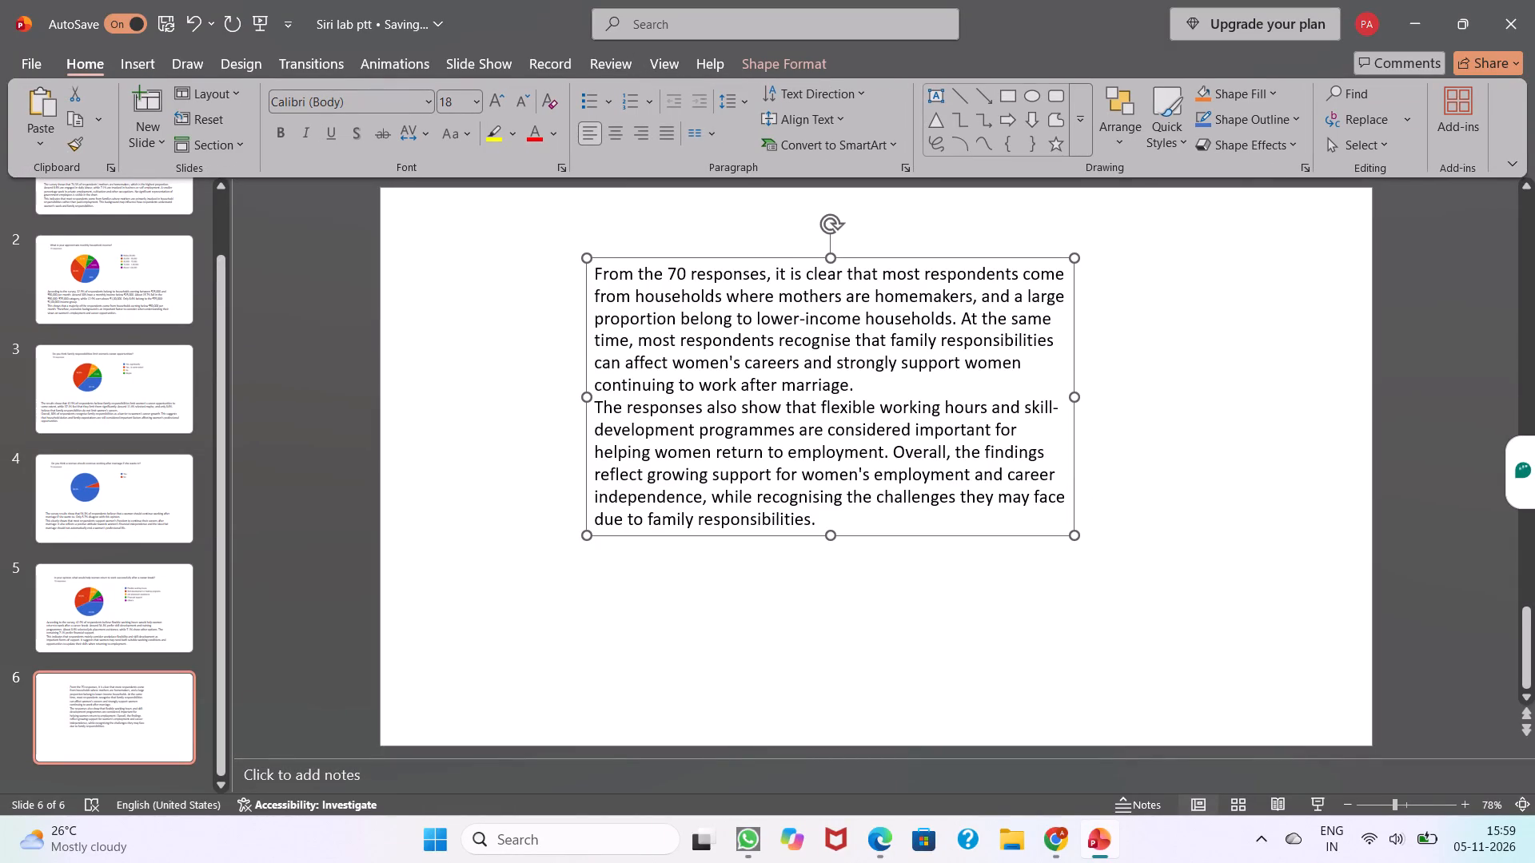
Widen the summary text box on slide 6 on both sides to about two-thirds of the slide's width, then deselect it.
{"action": "left_click_drag", "start_coordinate": [1076, 393], "coordinate": [1158, 386]}
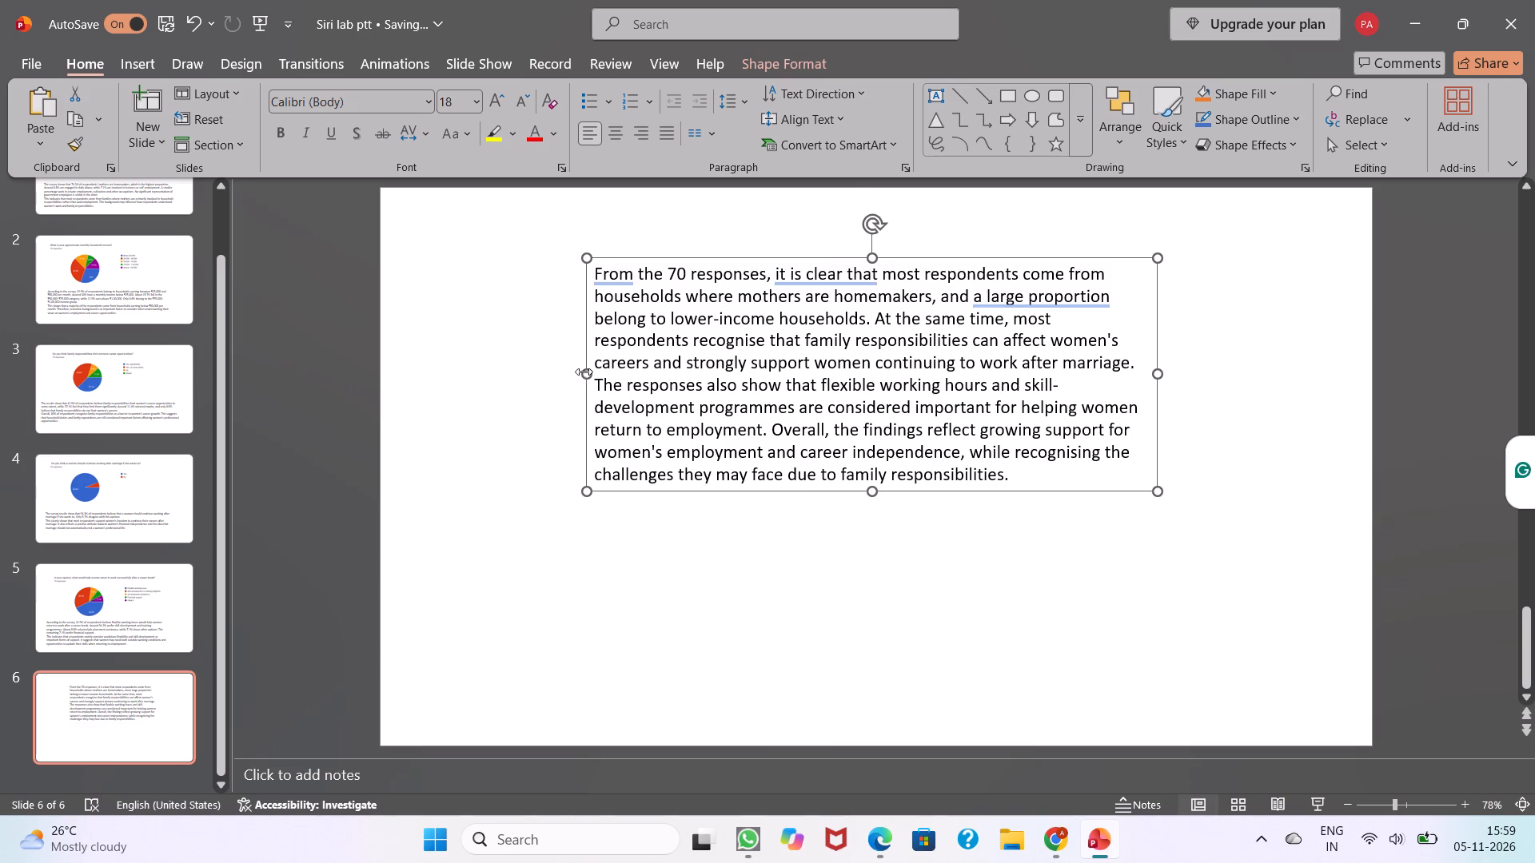
{"action": "left_click_drag", "start_coordinate": [584, 372], "coordinate": [511, 374]}
{"action": "left_click_drag", "start_coordinate": [816, 391], "coordinate": [795, 495]}
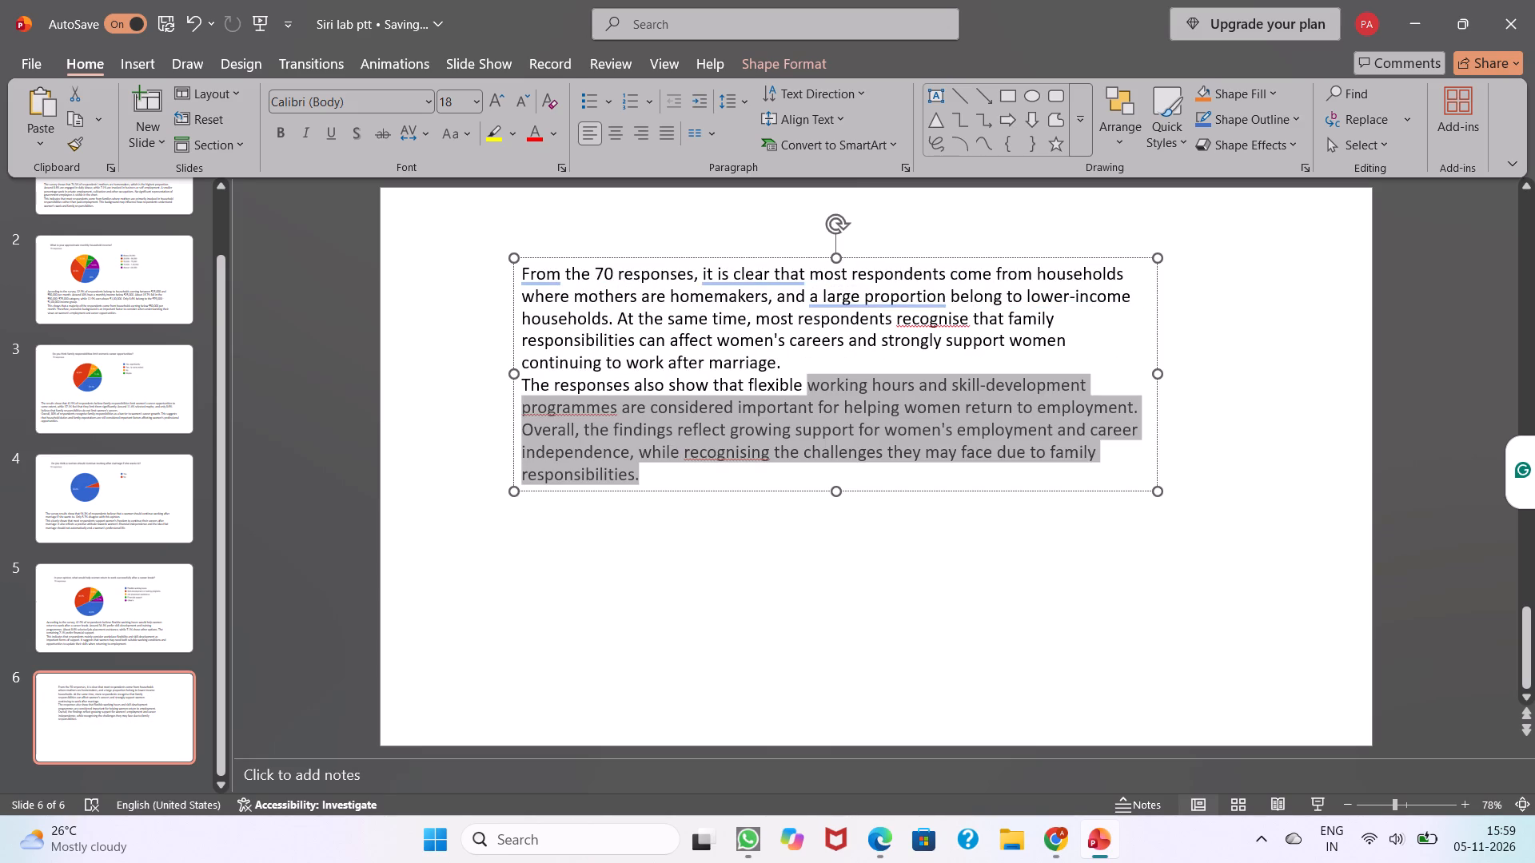
{"action": "left_click_drag", "start_coordinate": [795, 495], "coordinate": [795, 490]}
{"action": "left_click", "coordinate": [820, 621]}
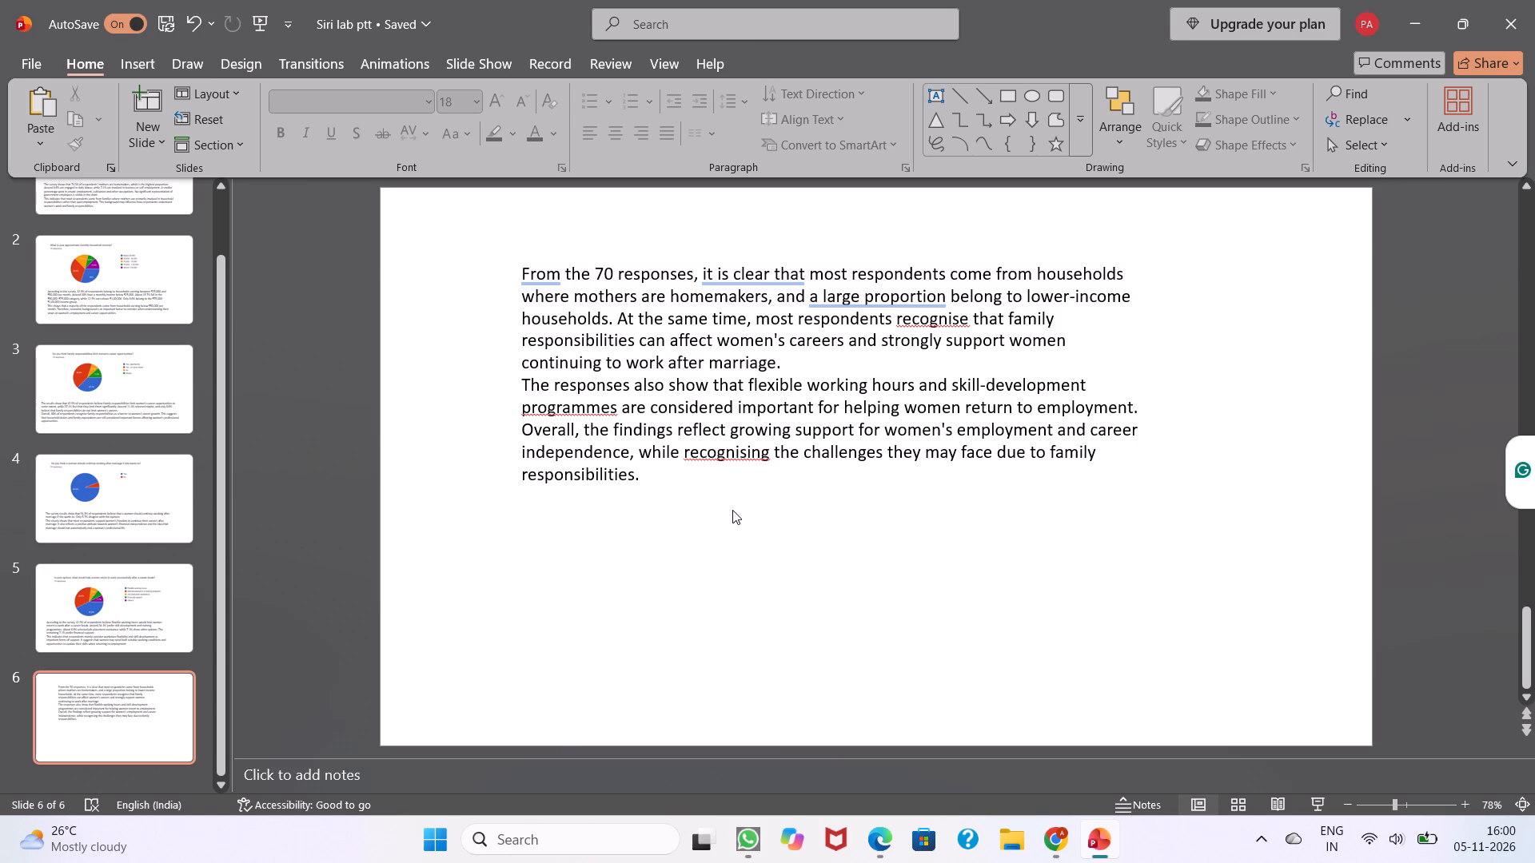
Save a copy of the presentation in the Downloads folder under the name "Siri lab ptt.new".
{"action": "left_click", "coordinate": [23, 55]}
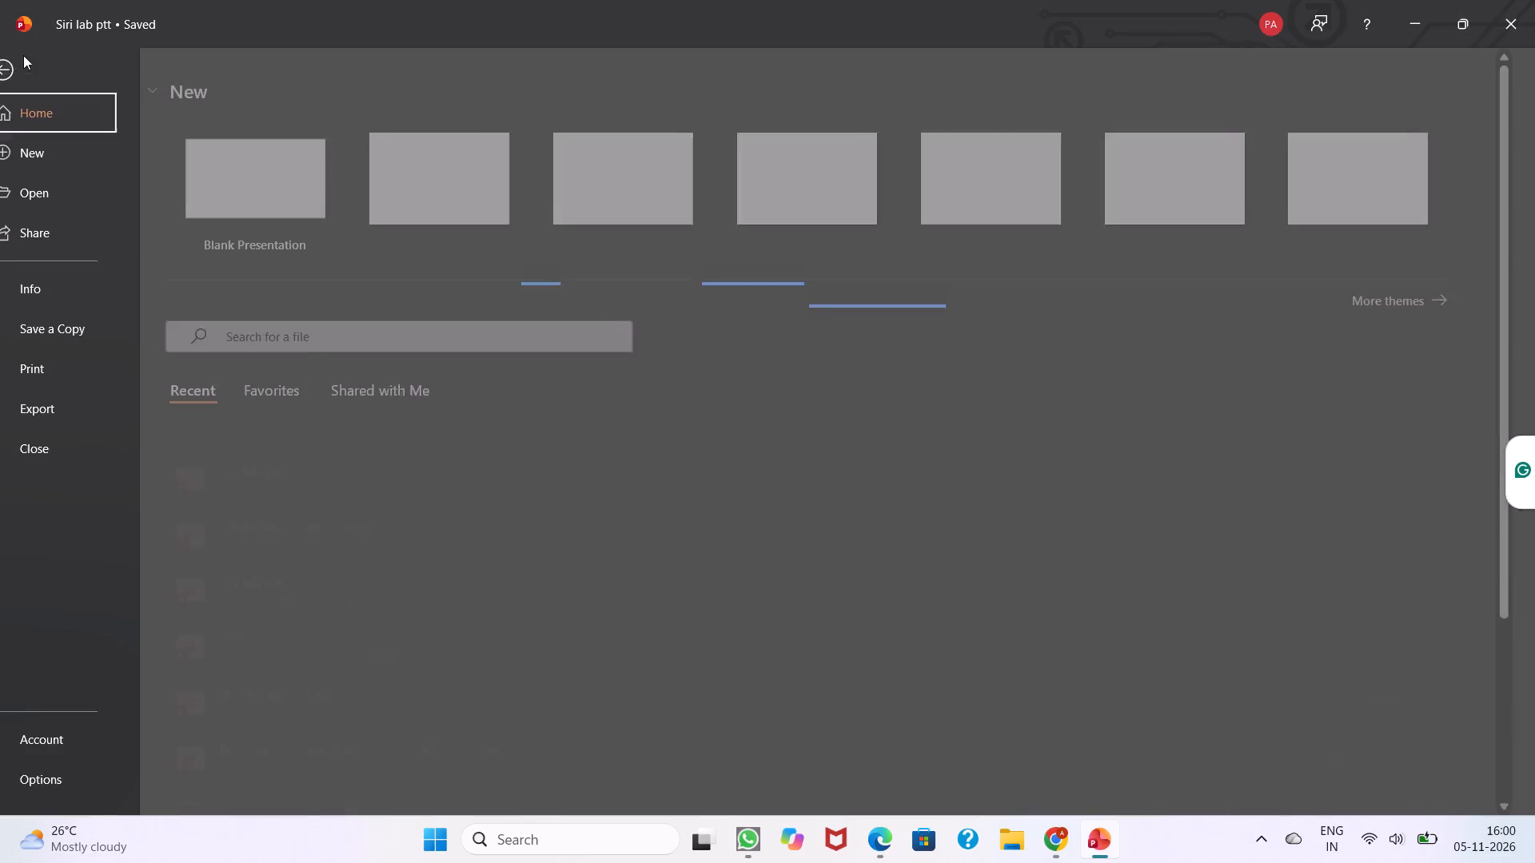
{"action": "left_click", "coordinate": [82, 329]}
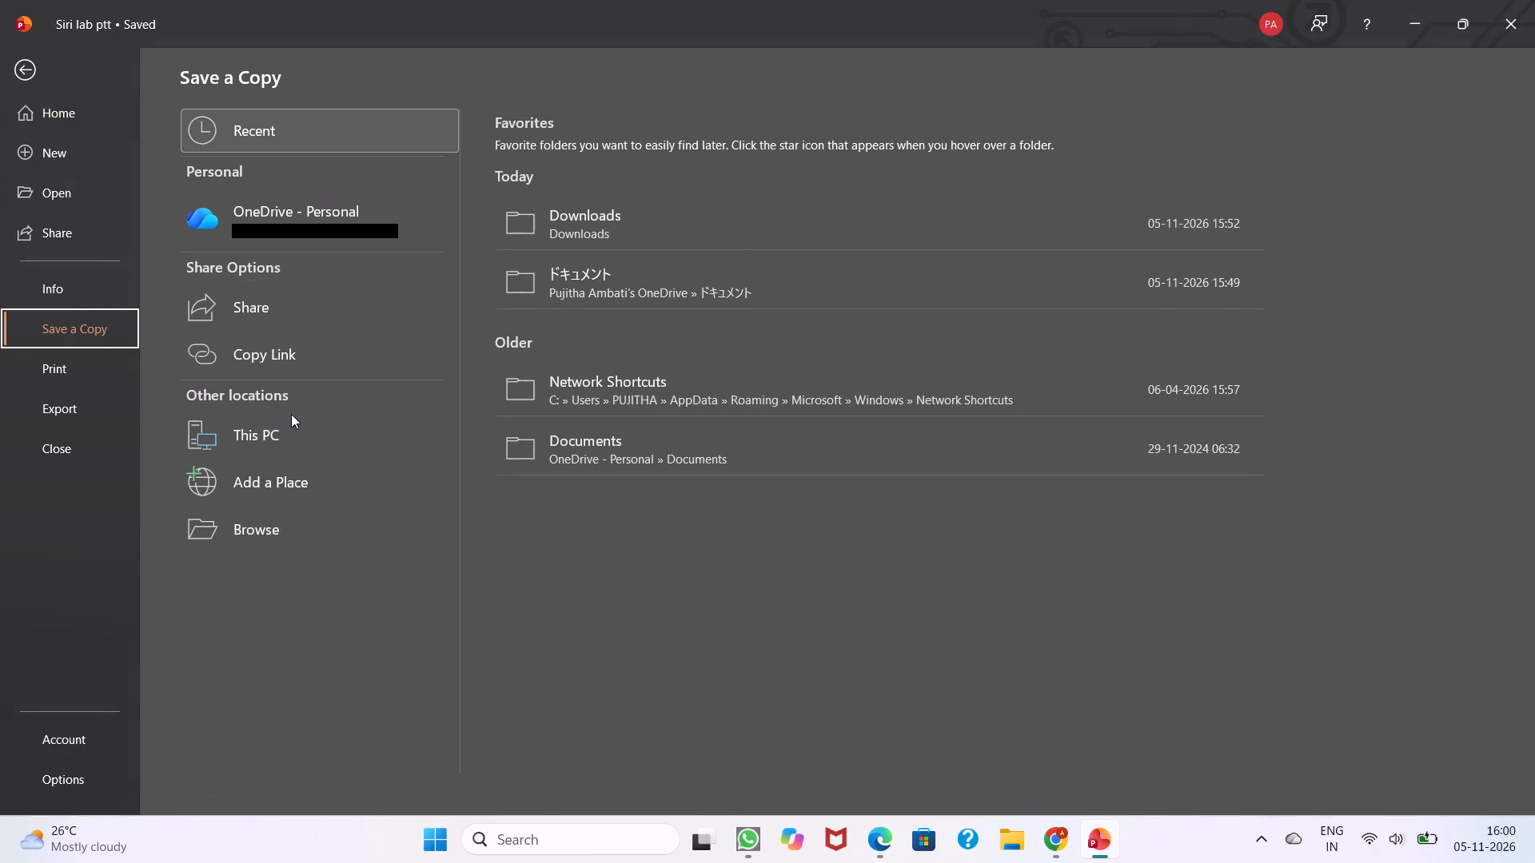
{"action": "left_click", "coordinate": [560, 215]}
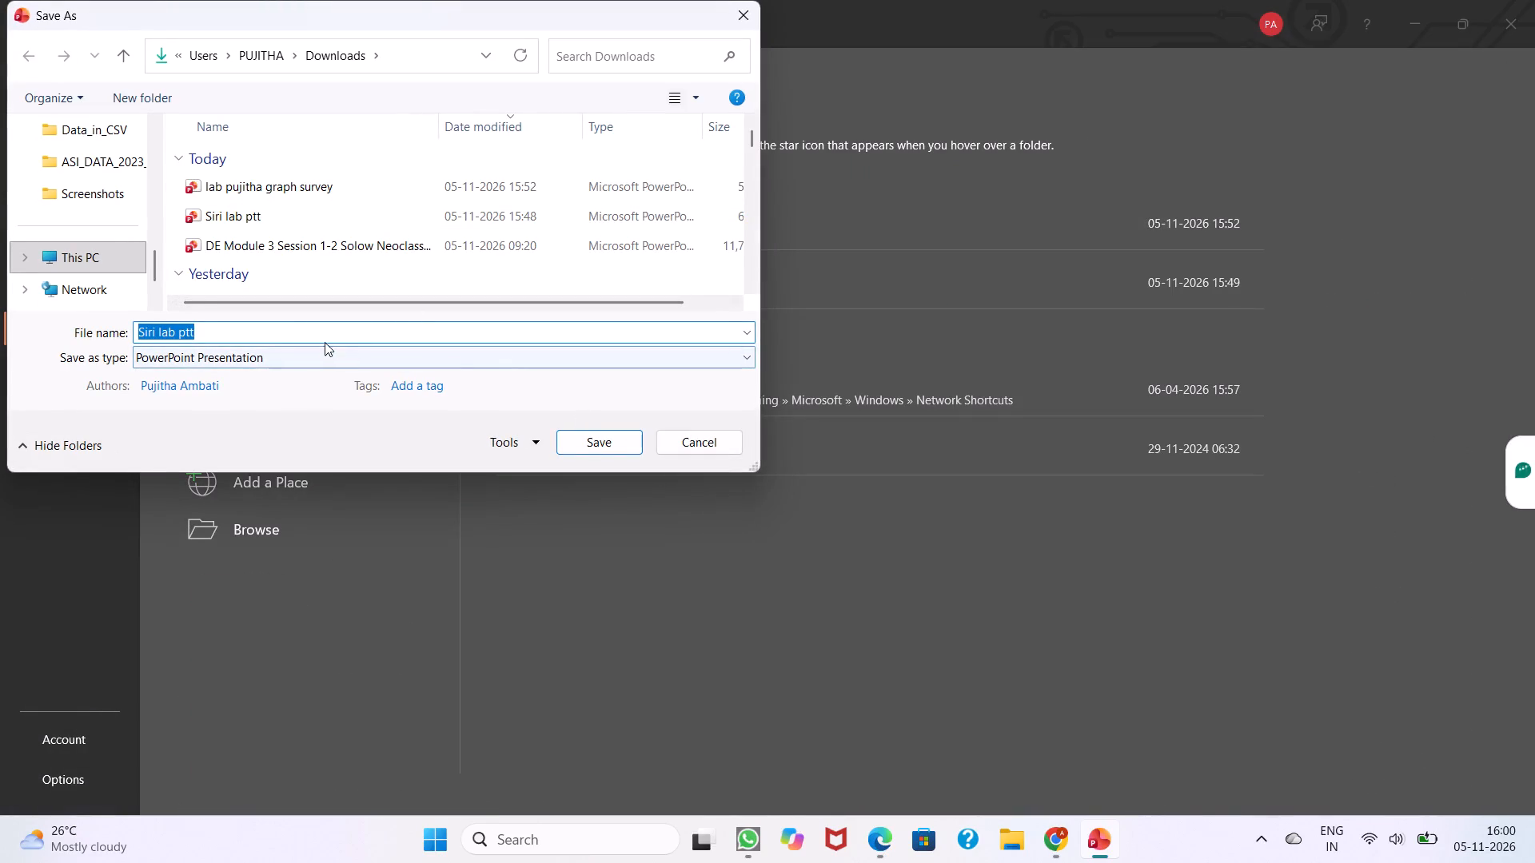
{"action": "left_click", "coordinate": [281, 332]}
{"action": "key", "text": "period"}
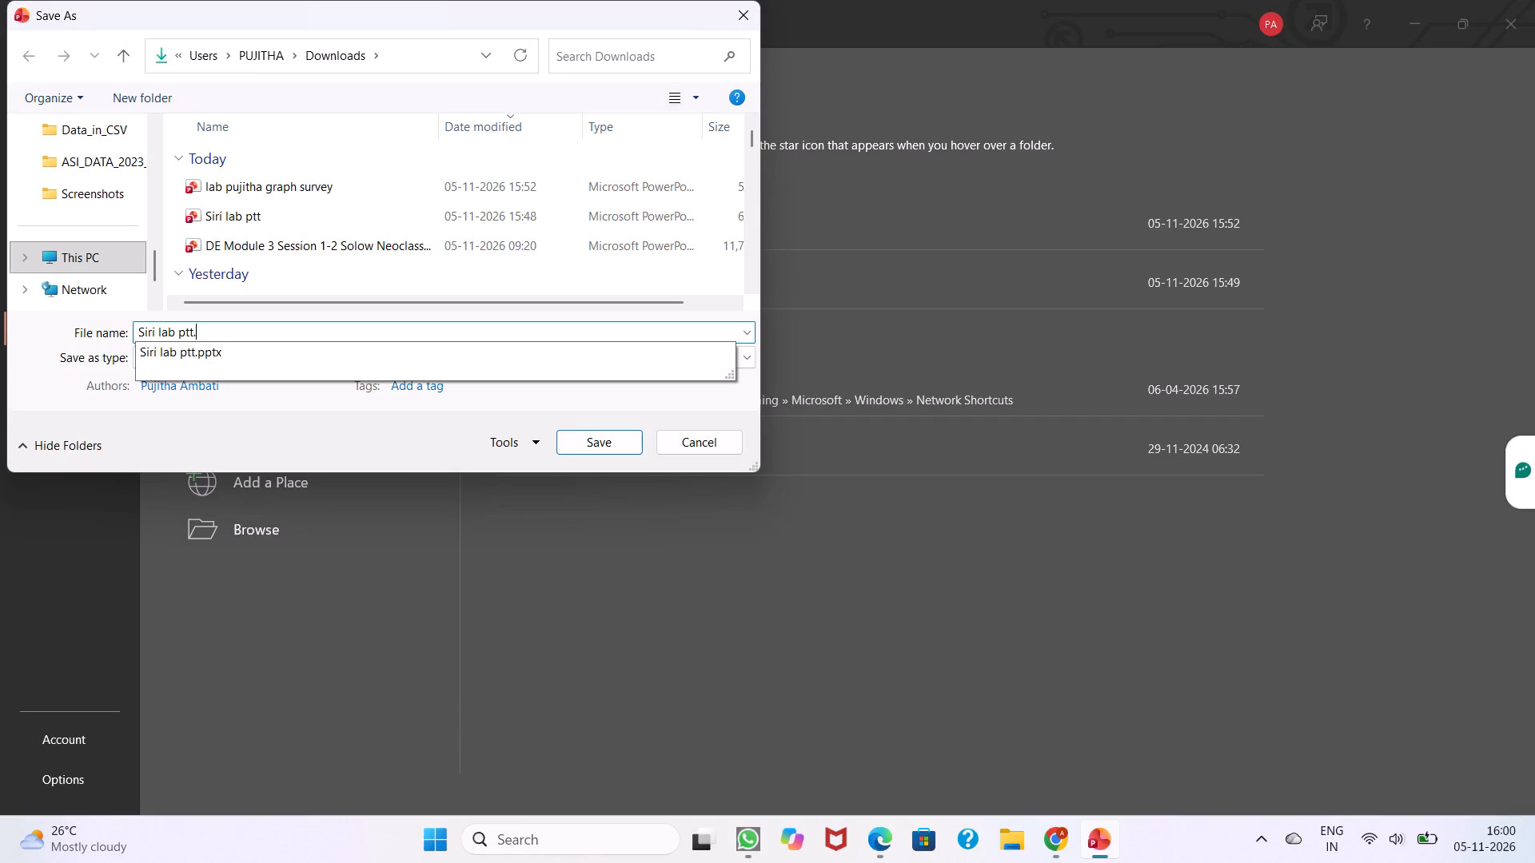
{"action": "key", "text": "t"}
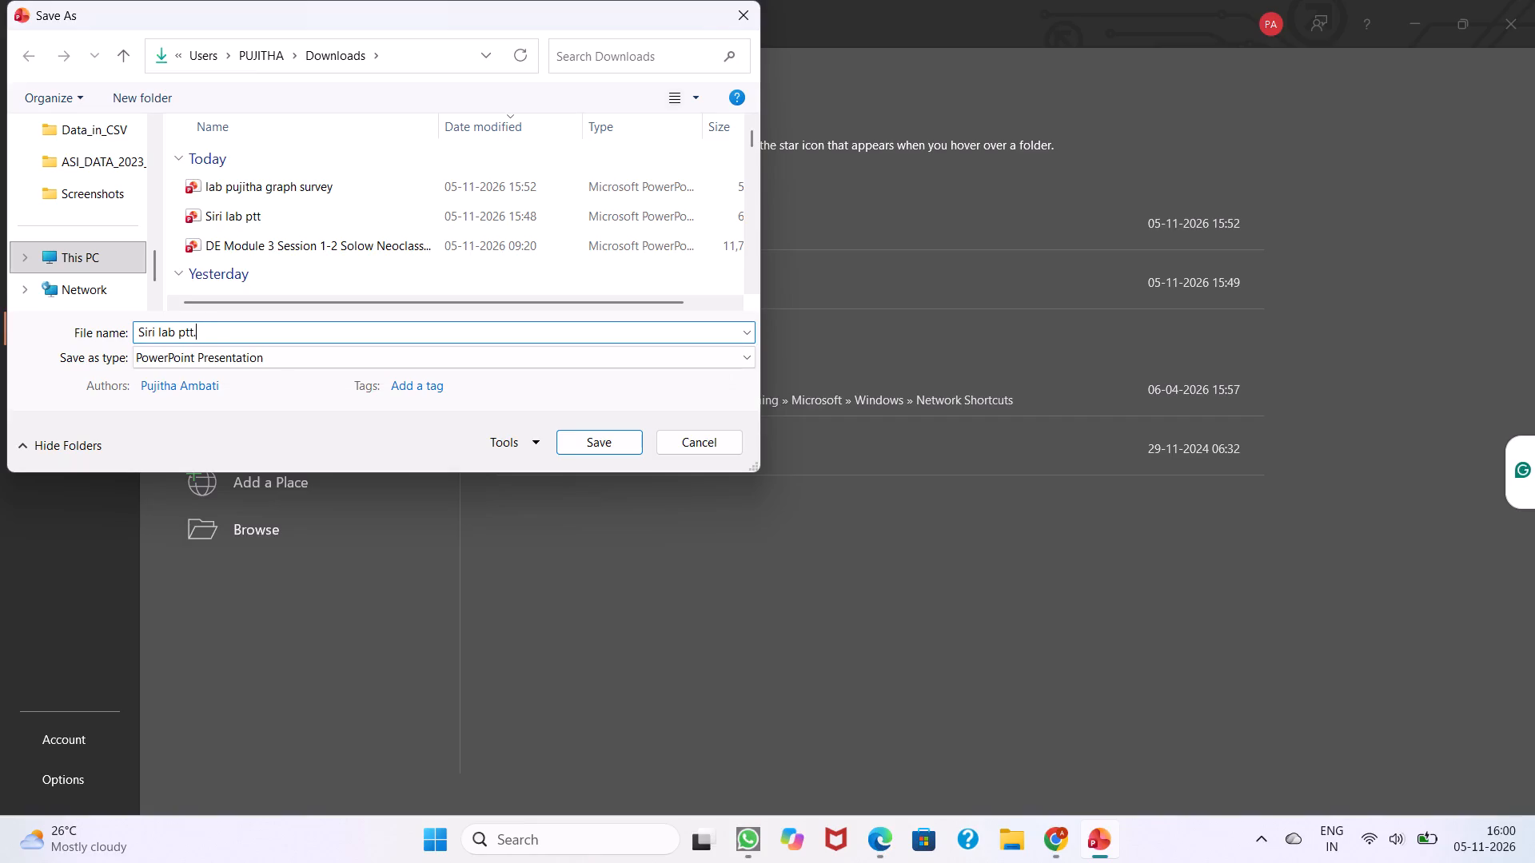
{"action": "key", "text": "BackSpace"}
{"action": "type", "text": "new"}
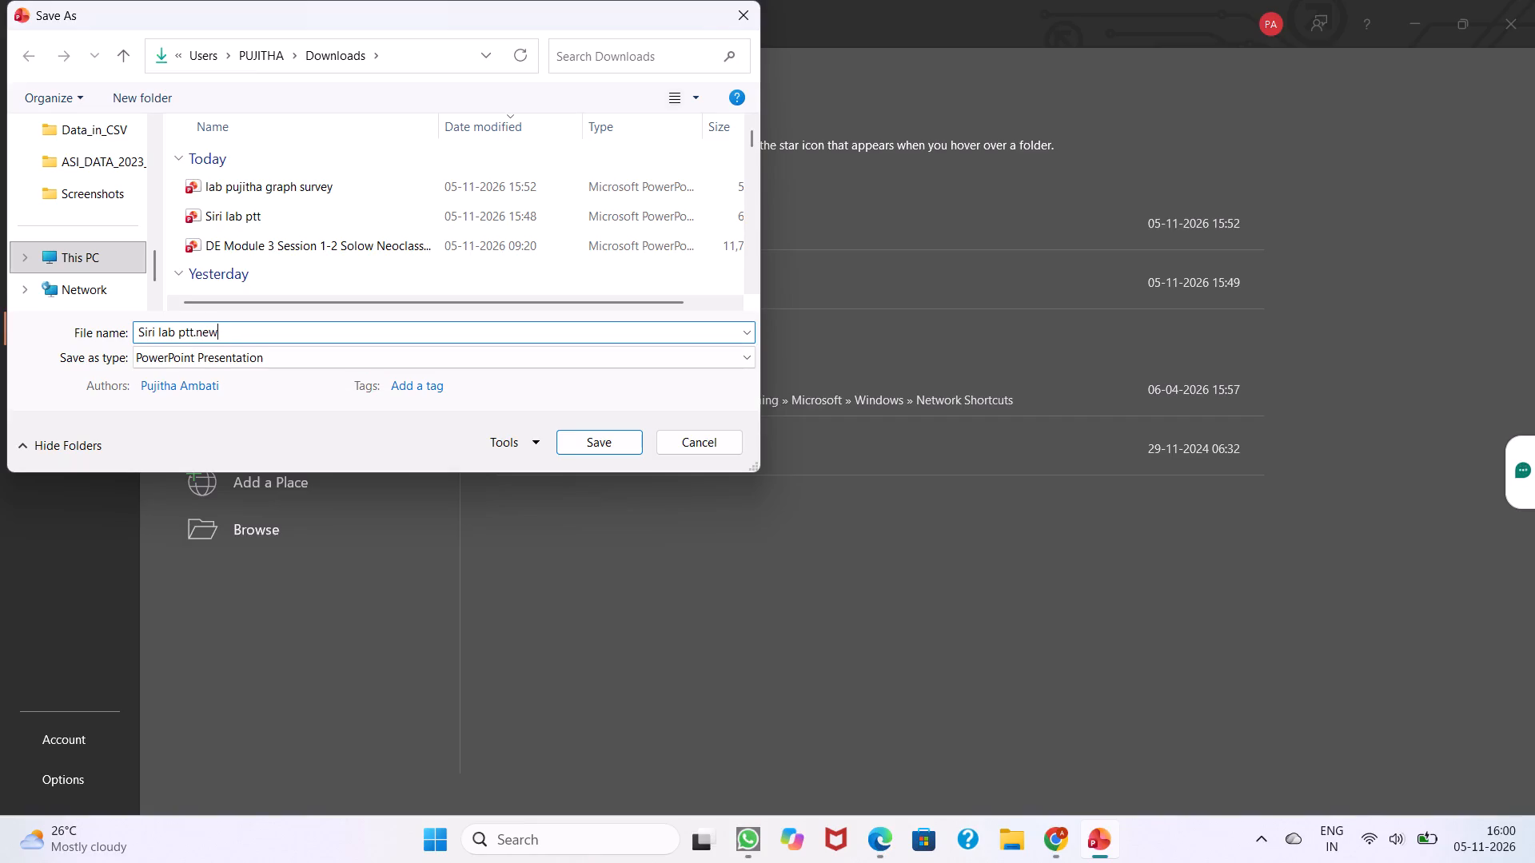
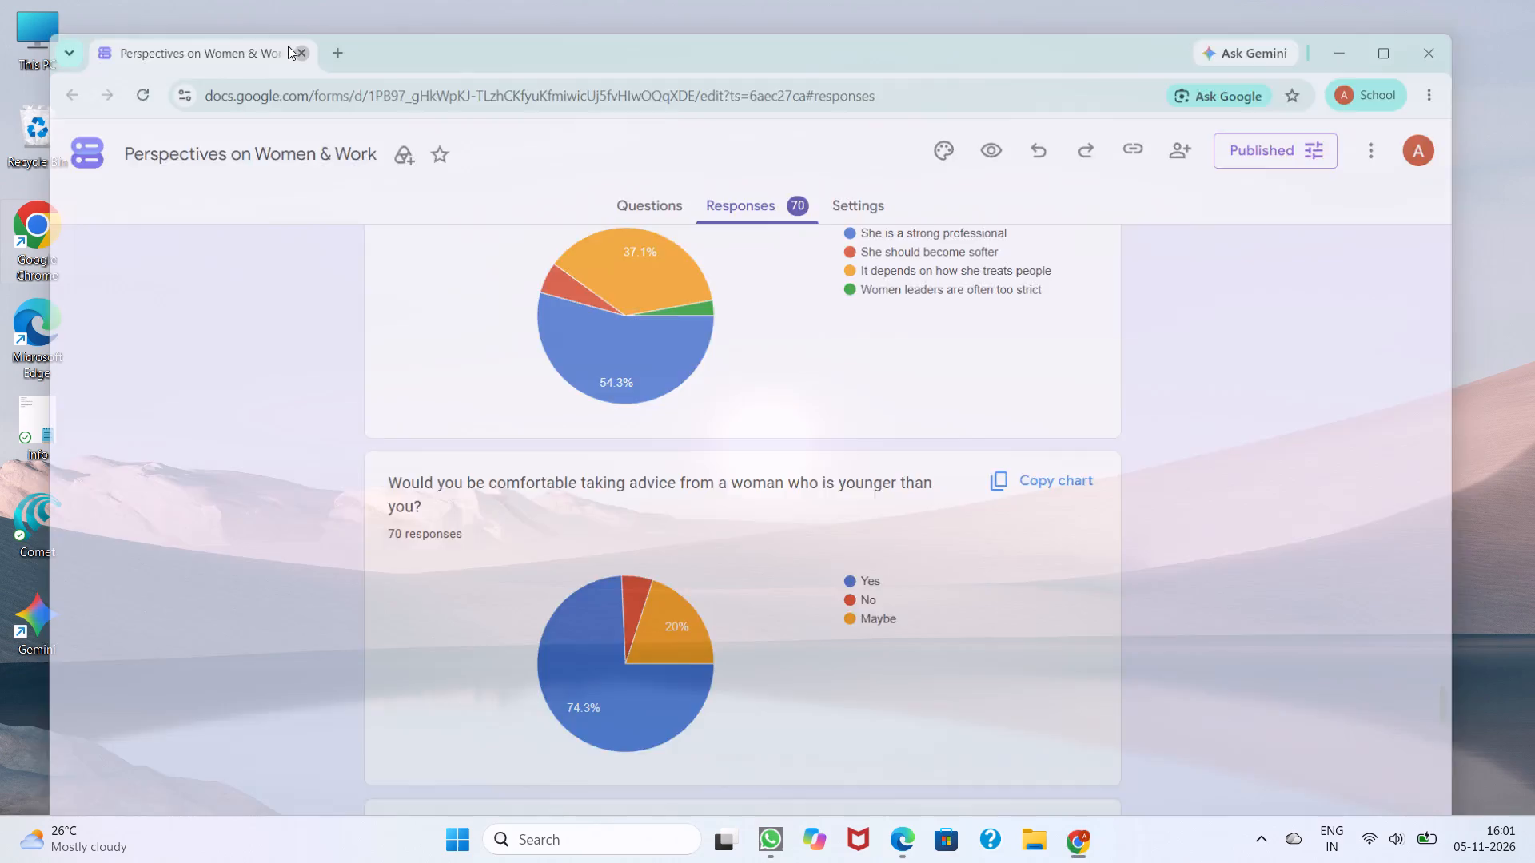
Open the Windows power options to shut down the computer.
{"action": "left_click", "coordinate": [478, 846]}
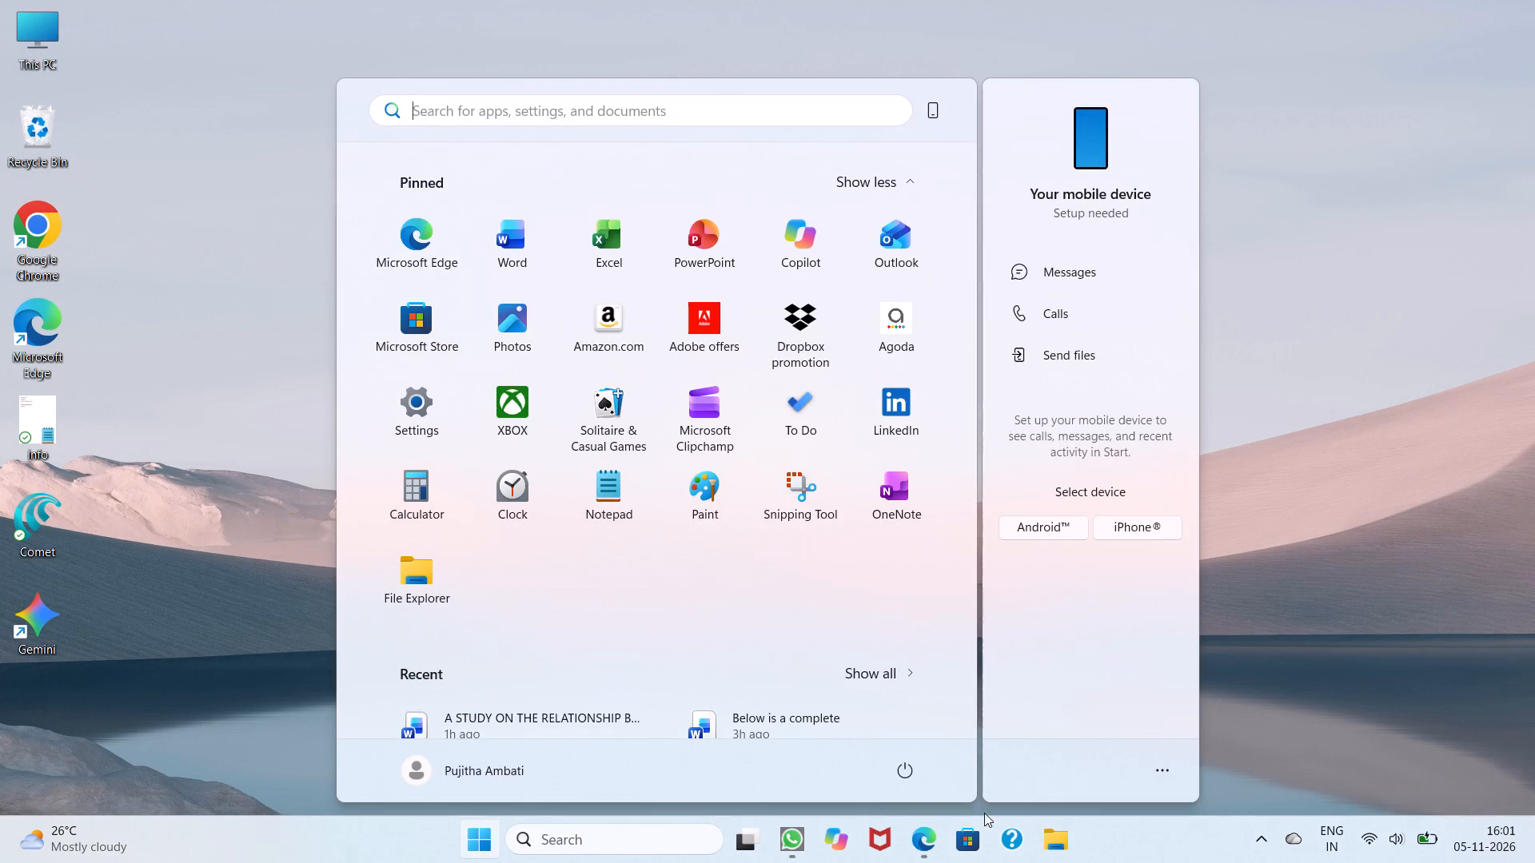
{"action": "left_click", "coordinate": [883, 789]}
{"action": "left_click", "coordinate": [909, 767]}
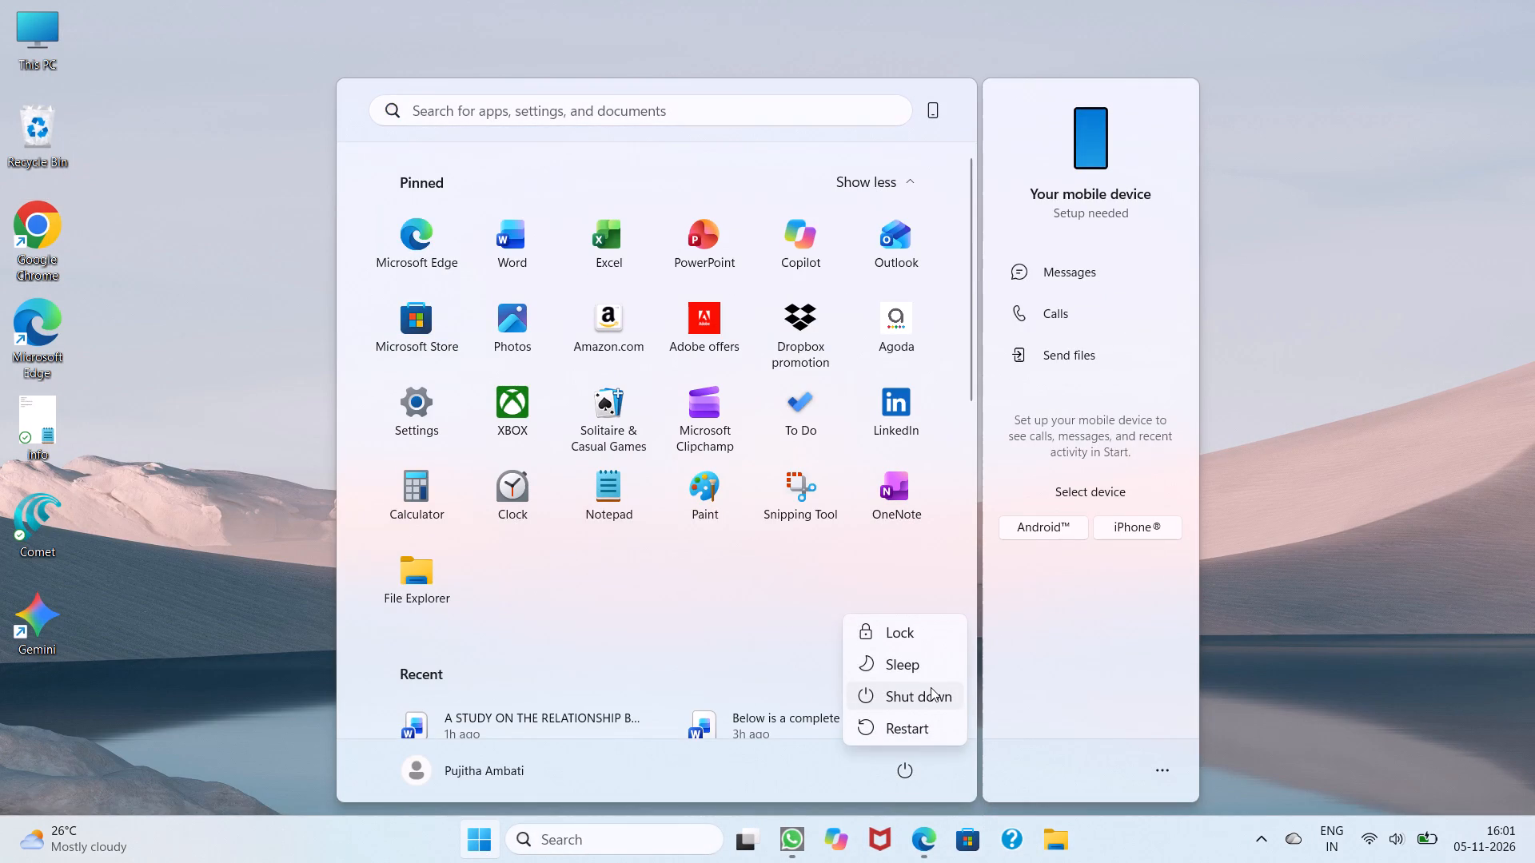